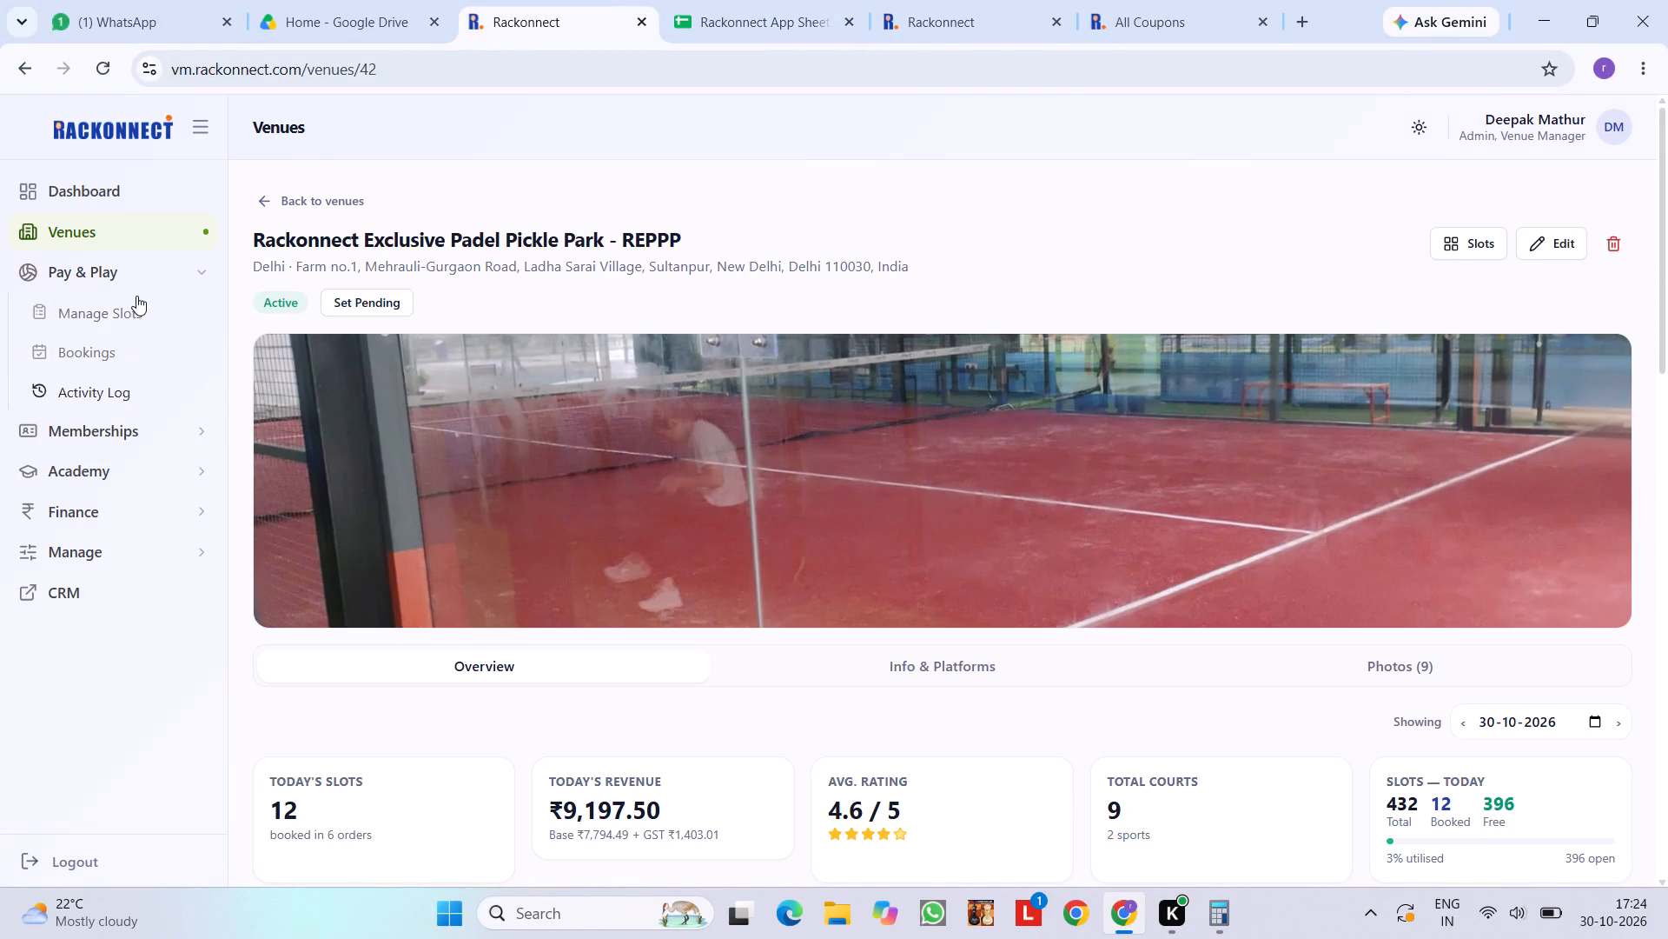
Open the Manage Slots page under Pay & Play for the Rackonnect Exclusive Padel Pickle Park venue.
{"action": "left_click", "coordinate": [132, 311]}
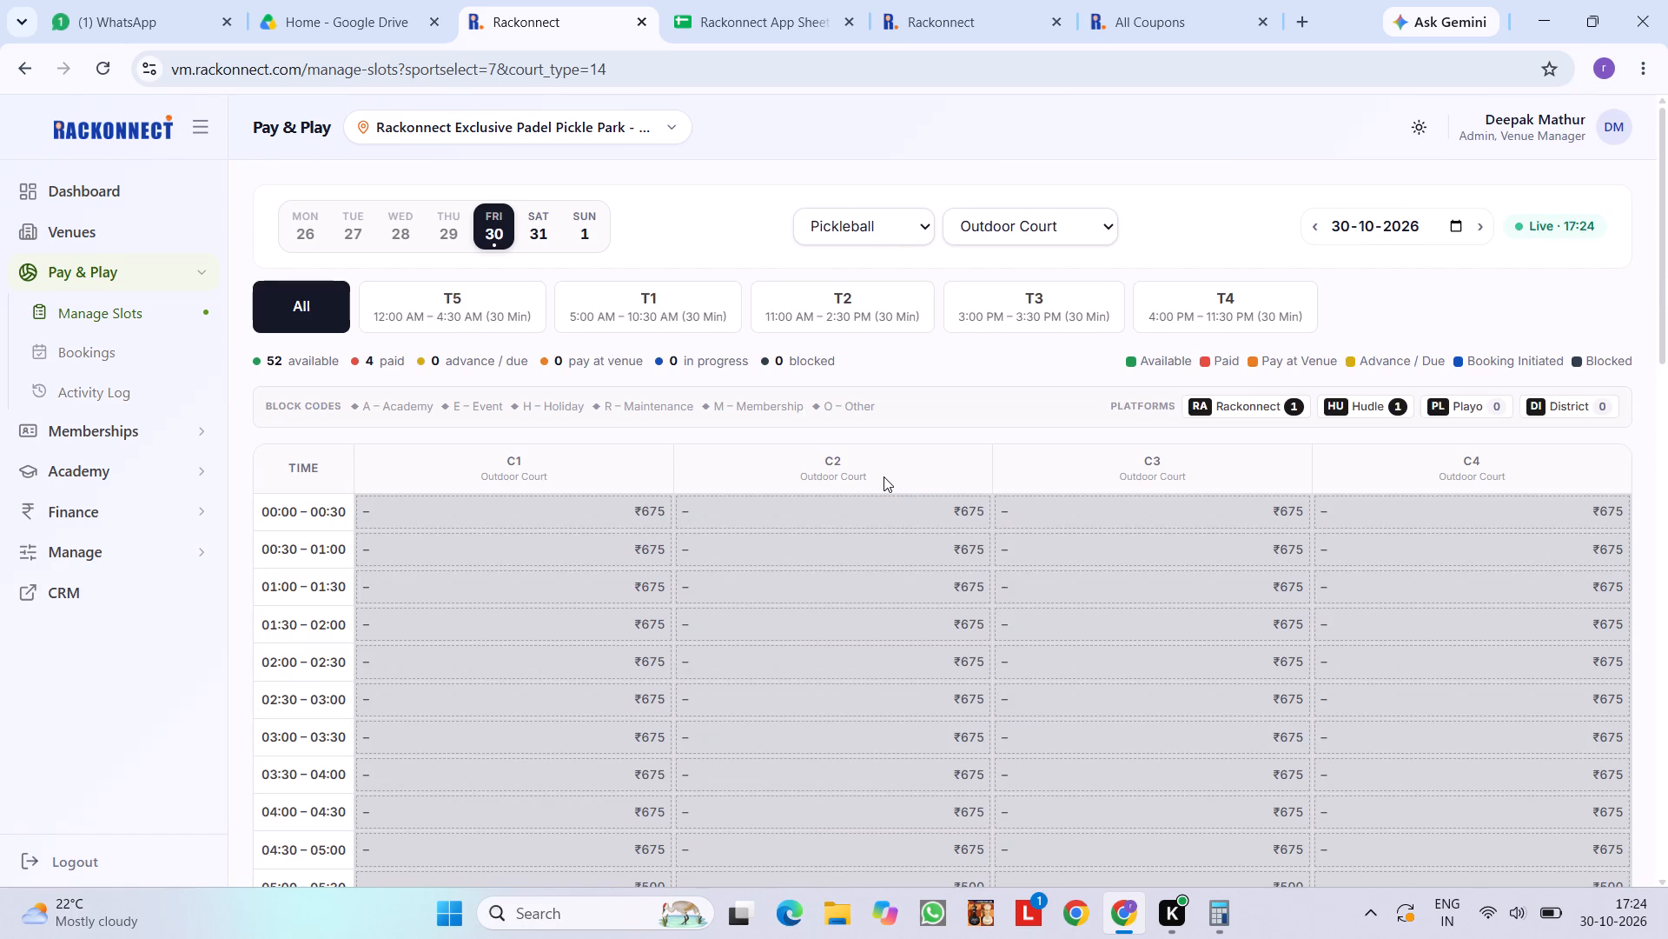
Open the paid 18:30–19:00 booking on court C1 in the Pickleball outdoor slots and review its booking details.
{"action": "scroll", "coordinate": [884, 476], "scroll_direction": "down", "scroll_amount": 2}
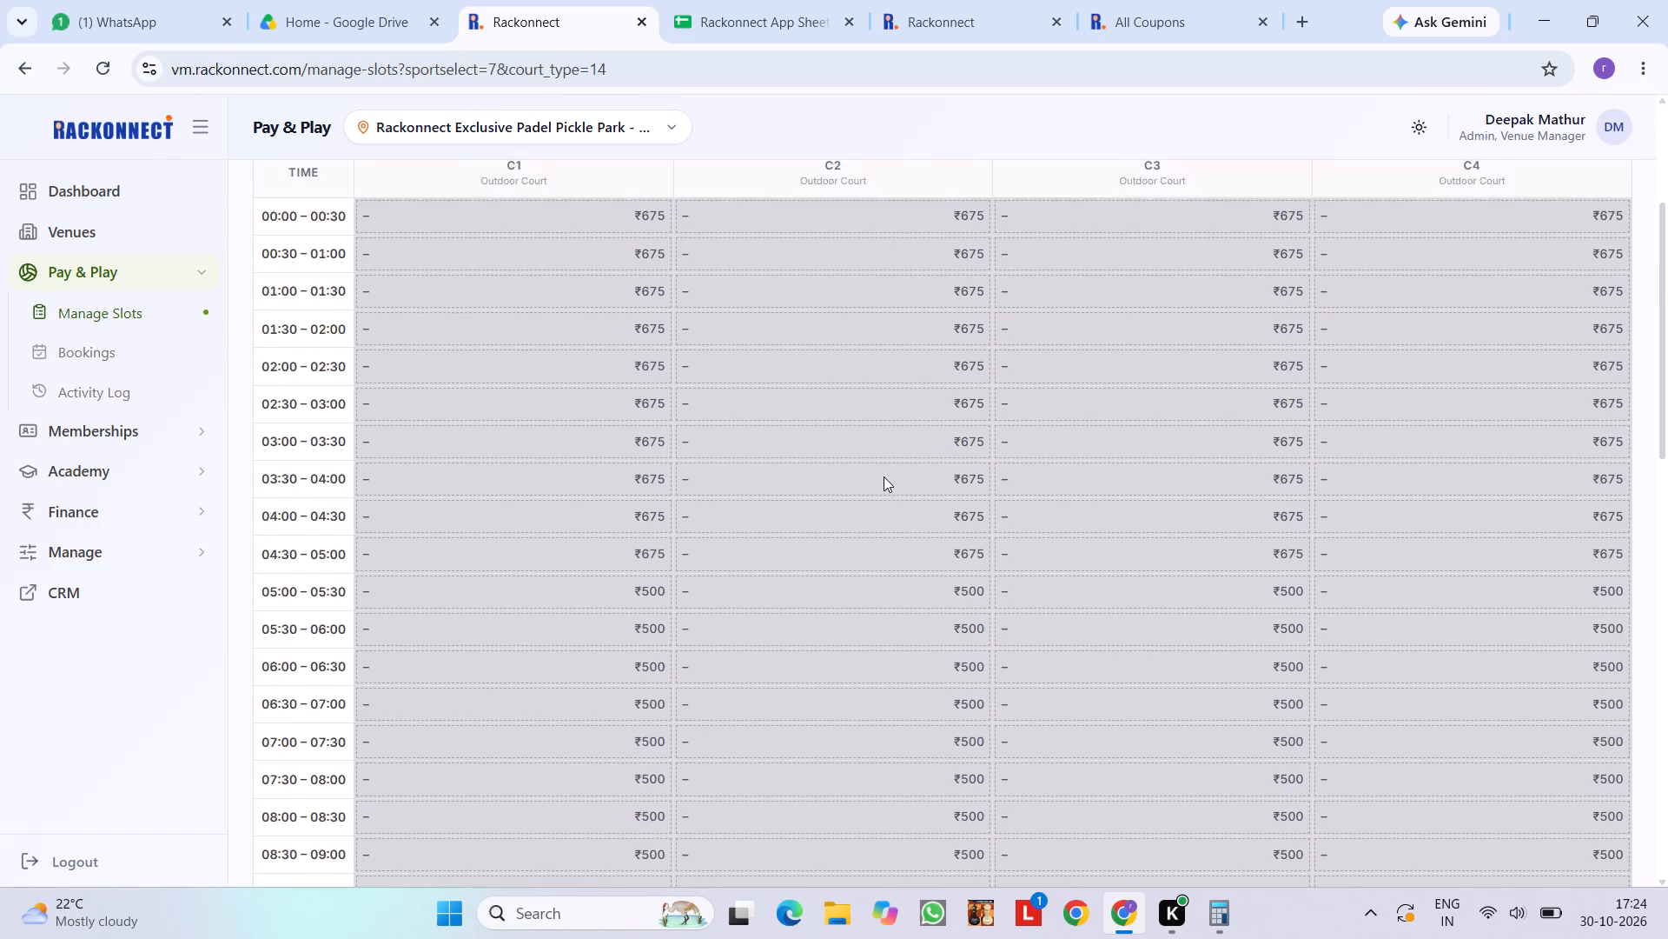
{"action": "scroll", "coordinate": [884, 476], "scroll_direction": "down", "scroll_amount": 4}
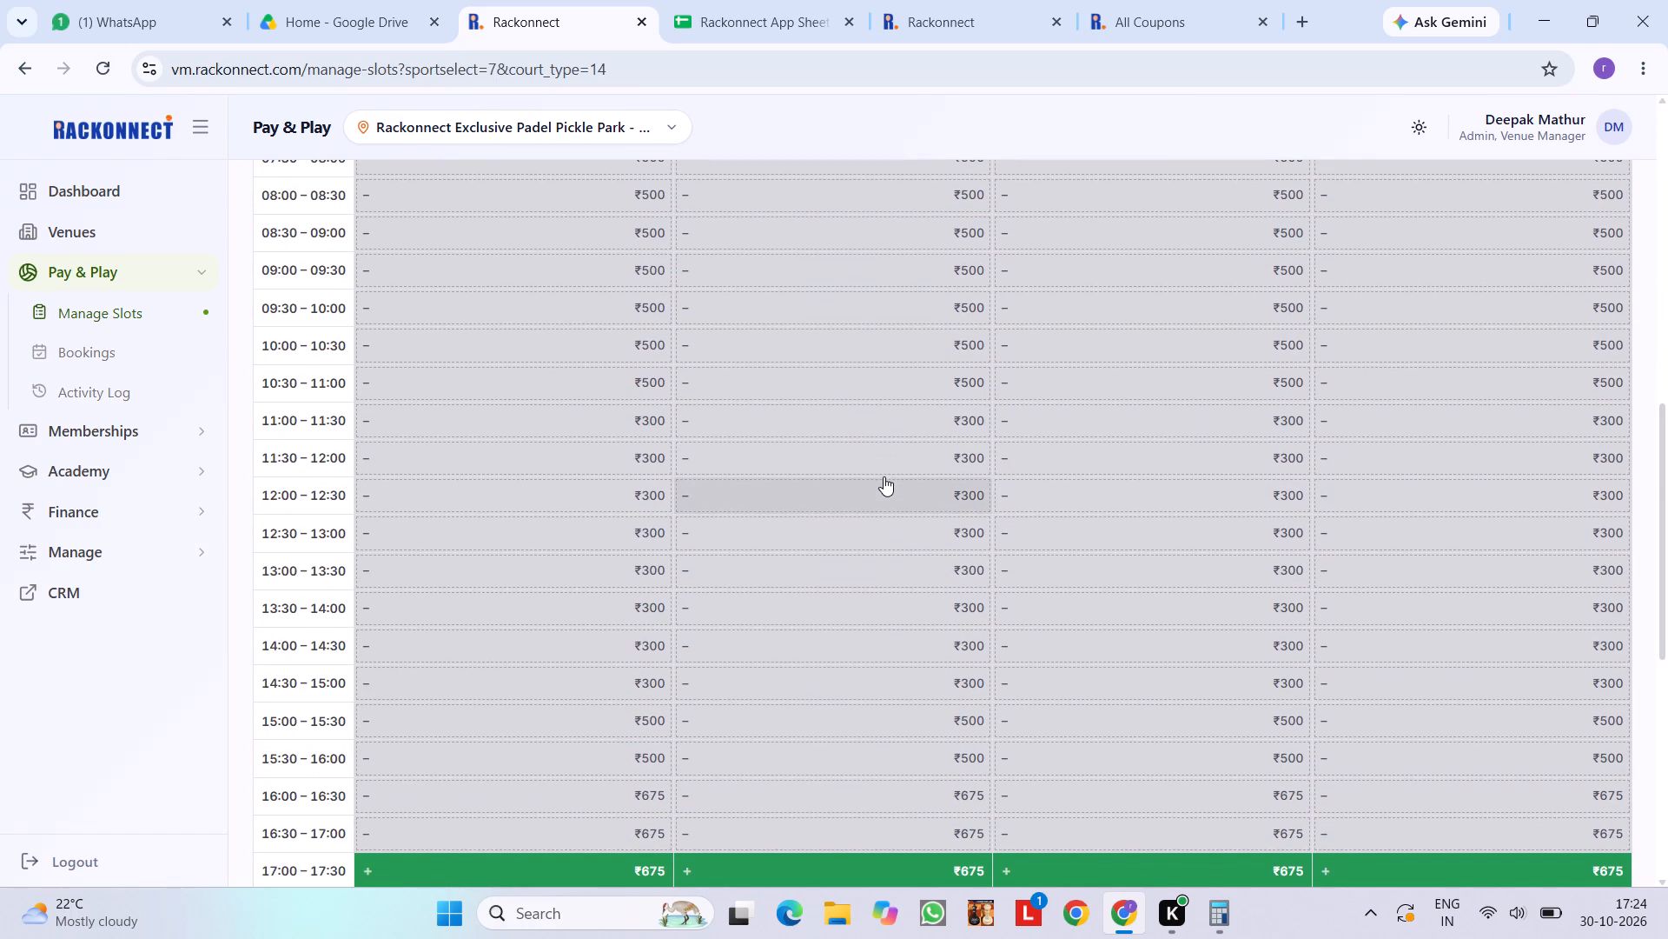
{"action": "scroll", "coordinate": [884, 476], "scroll_direction": "down", "scroll_amount": 3}
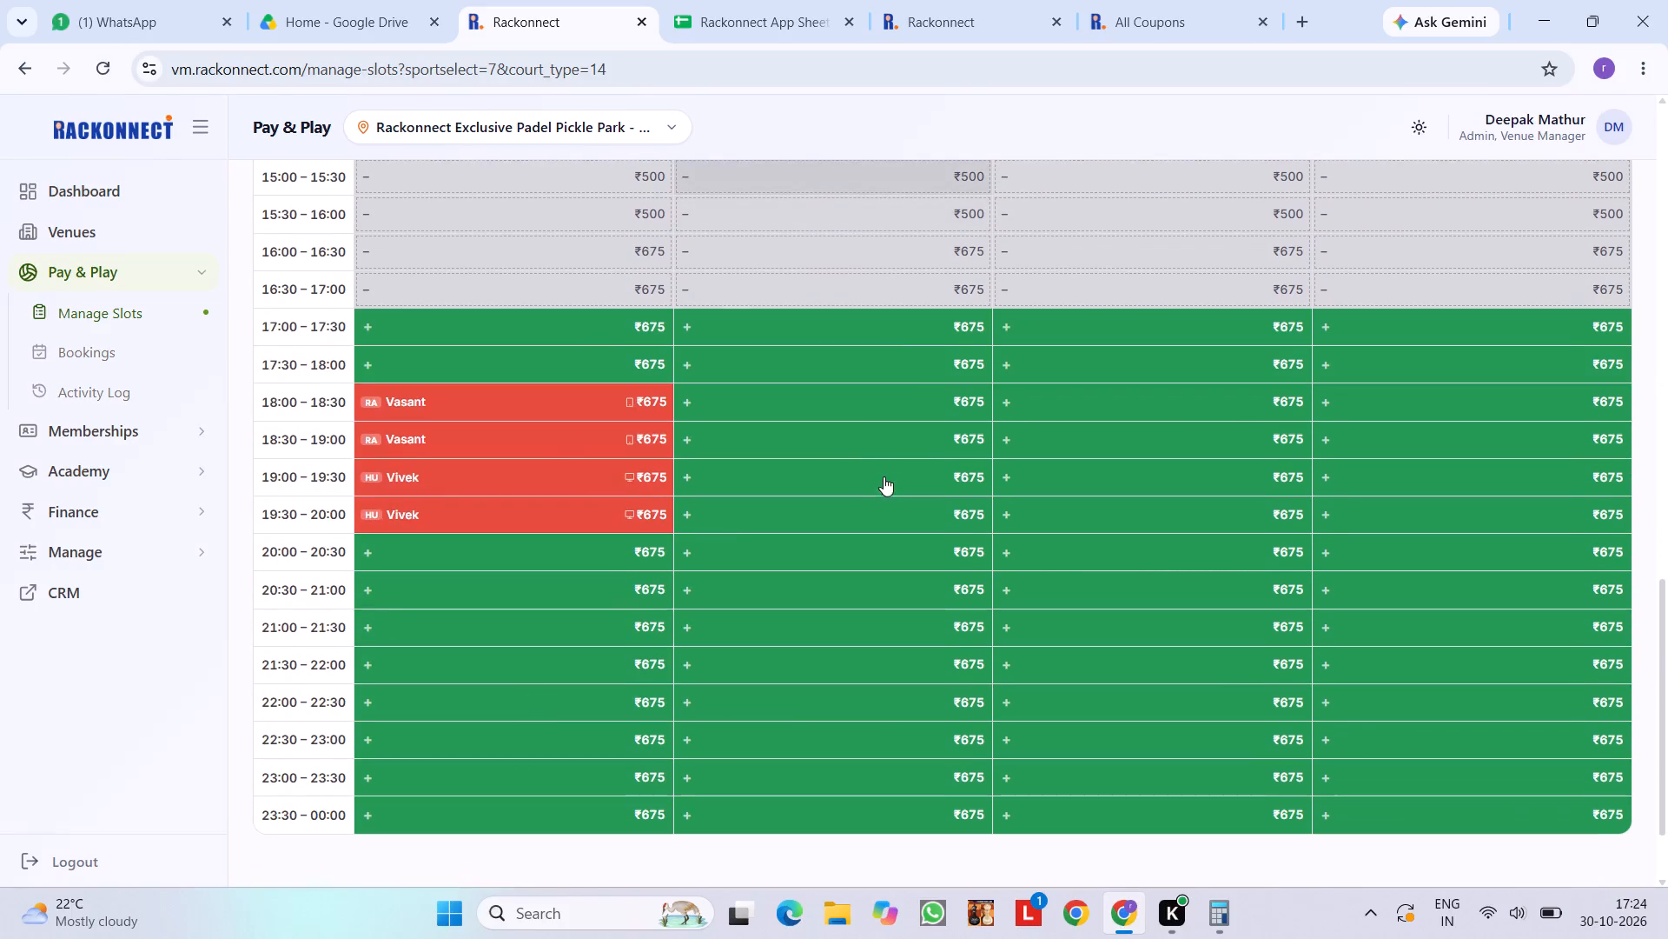
{"action": "scroll", "coordinate": [884, 476], "scroll_direction": "down", "scroll_amount": 1}
{"action": "left_click", "coordinate": [575, 438]}
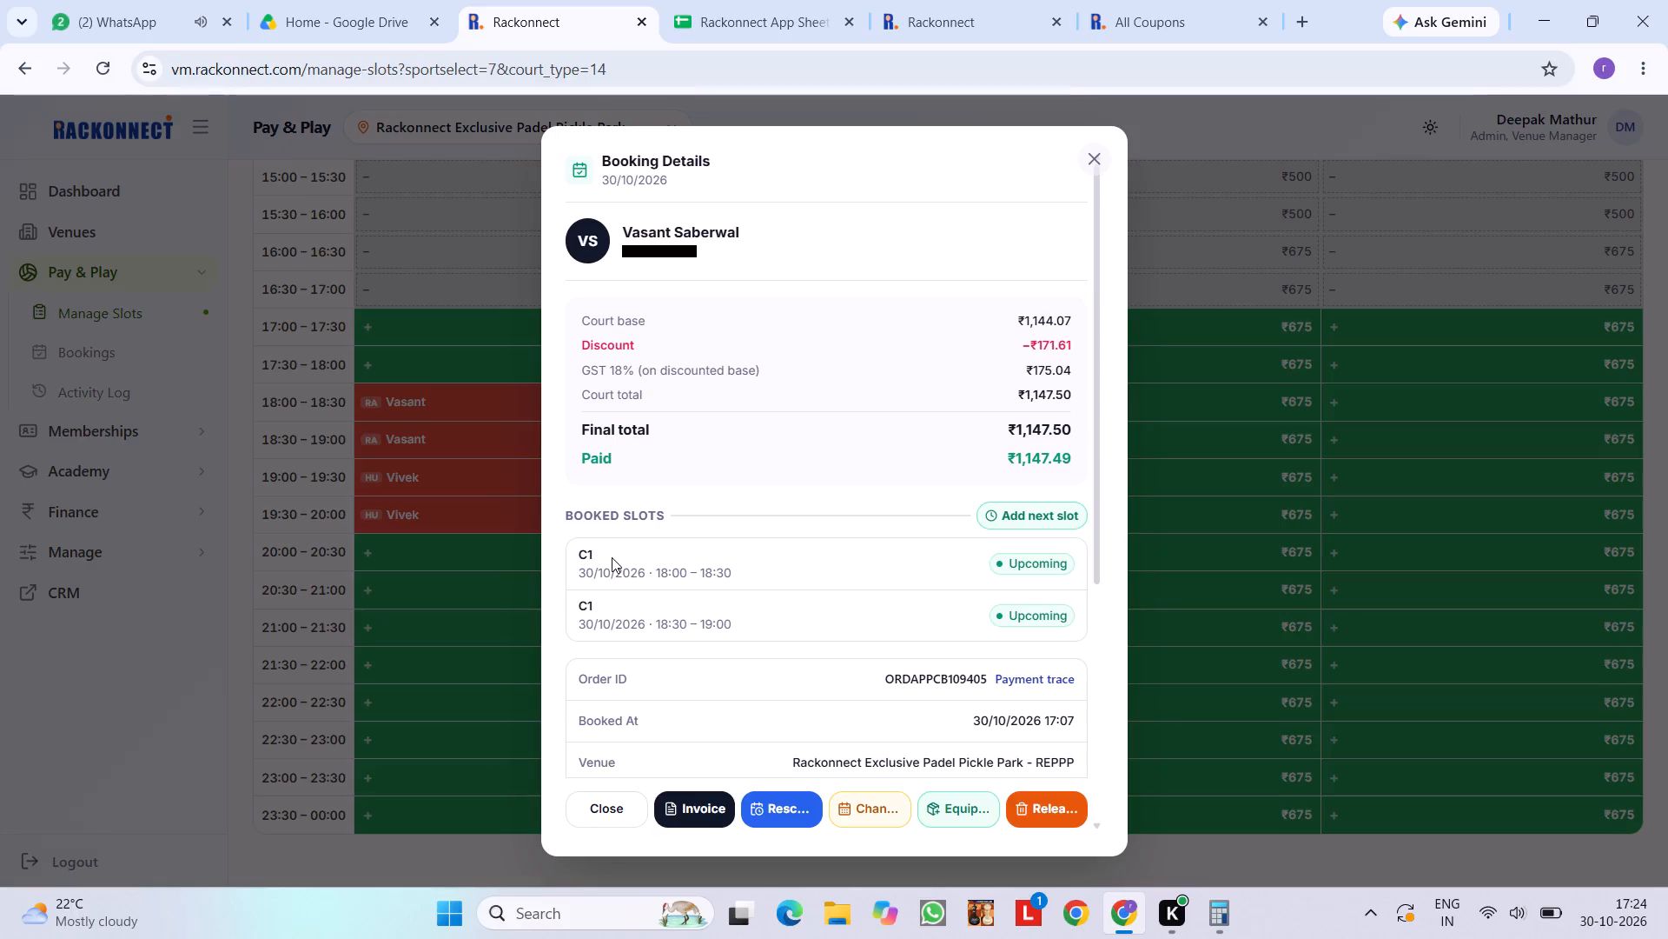
{"action": "scroll", "coordinate": [612, 557], "scroll_direction": "down", "scroll_amount": 2}
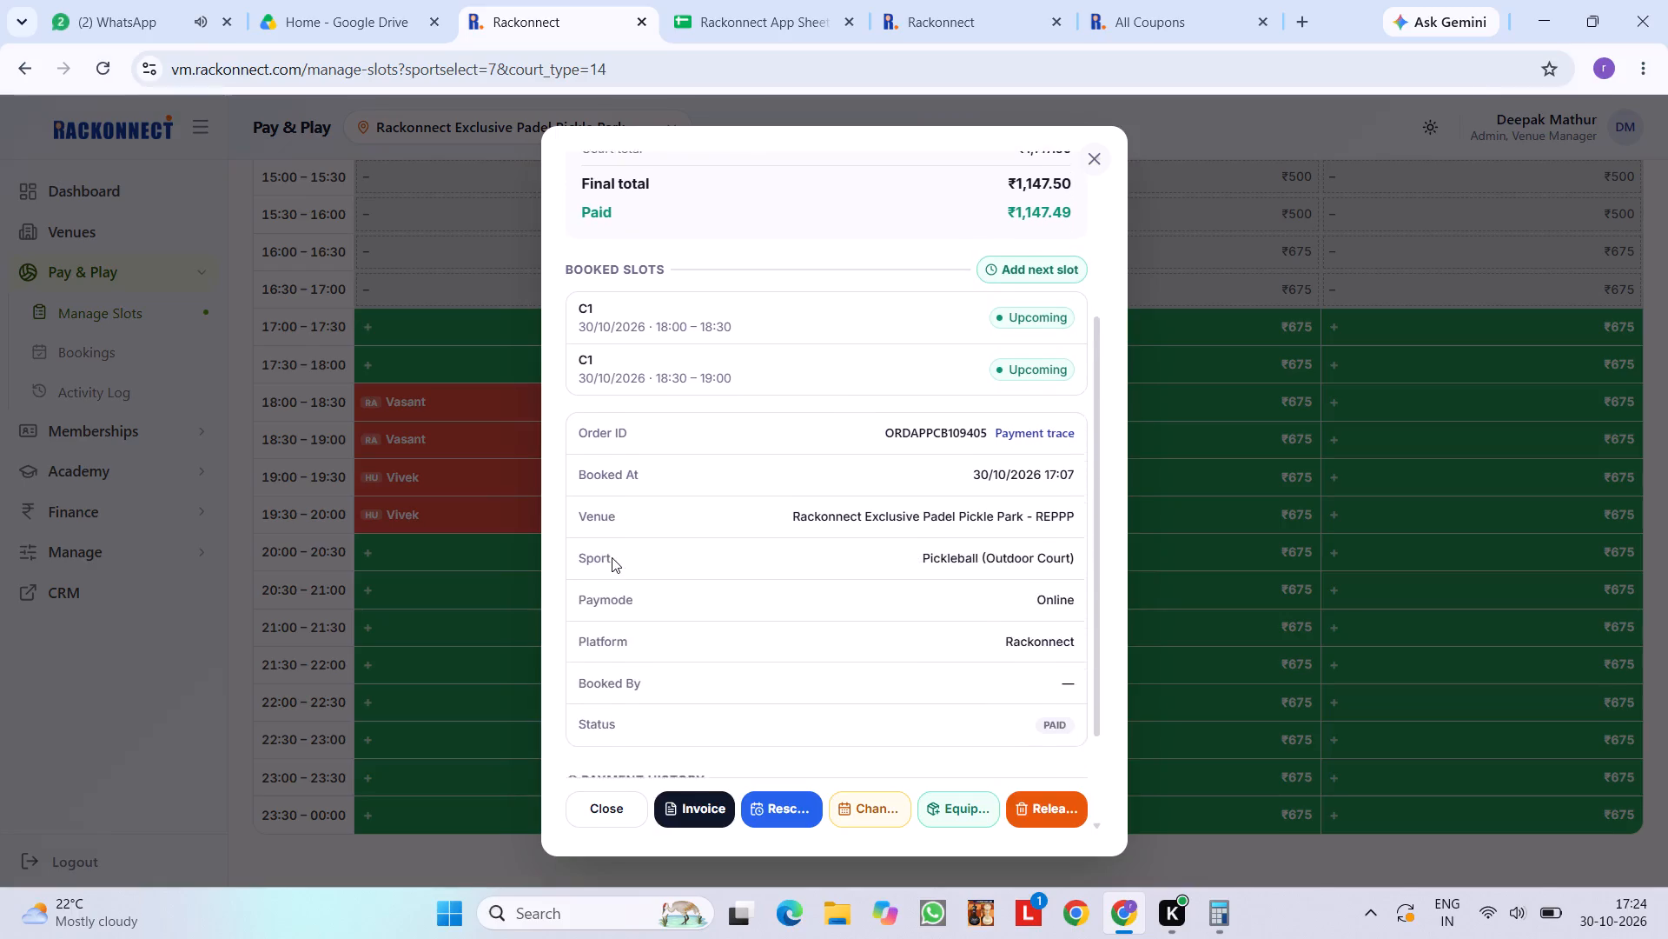
Examine the remaining details of the C1 booking, down towards its payment history.
{"action": "scroll", "coordinate": [612, 557], "scroll_direction": "down", "scroll_amount": 1}
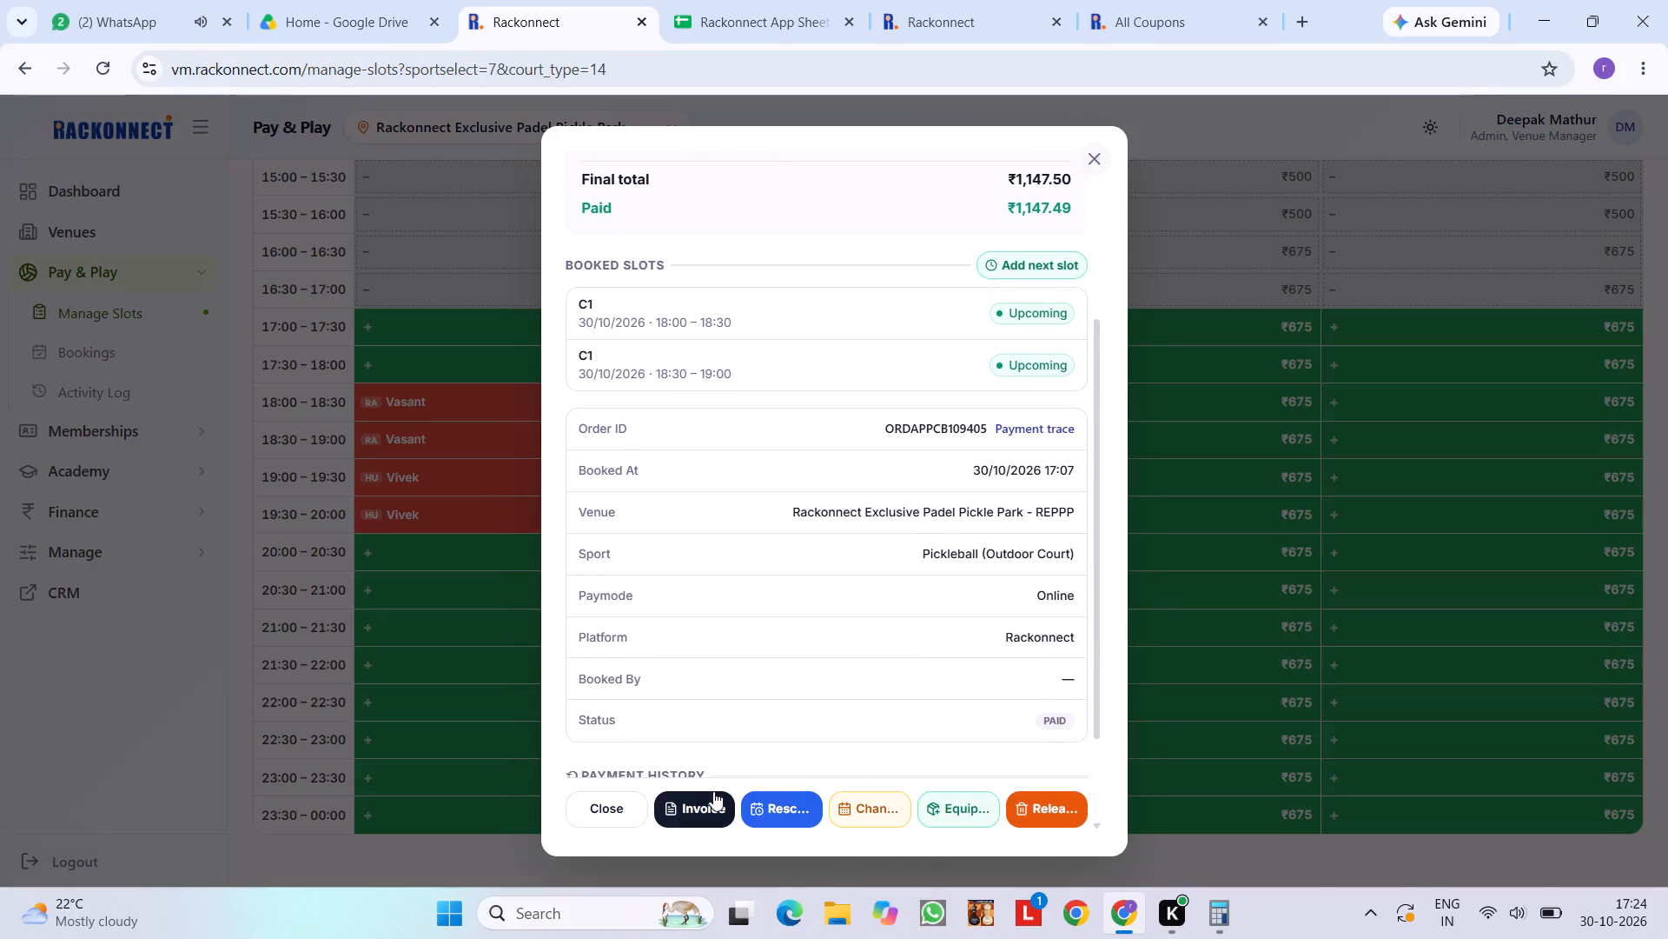
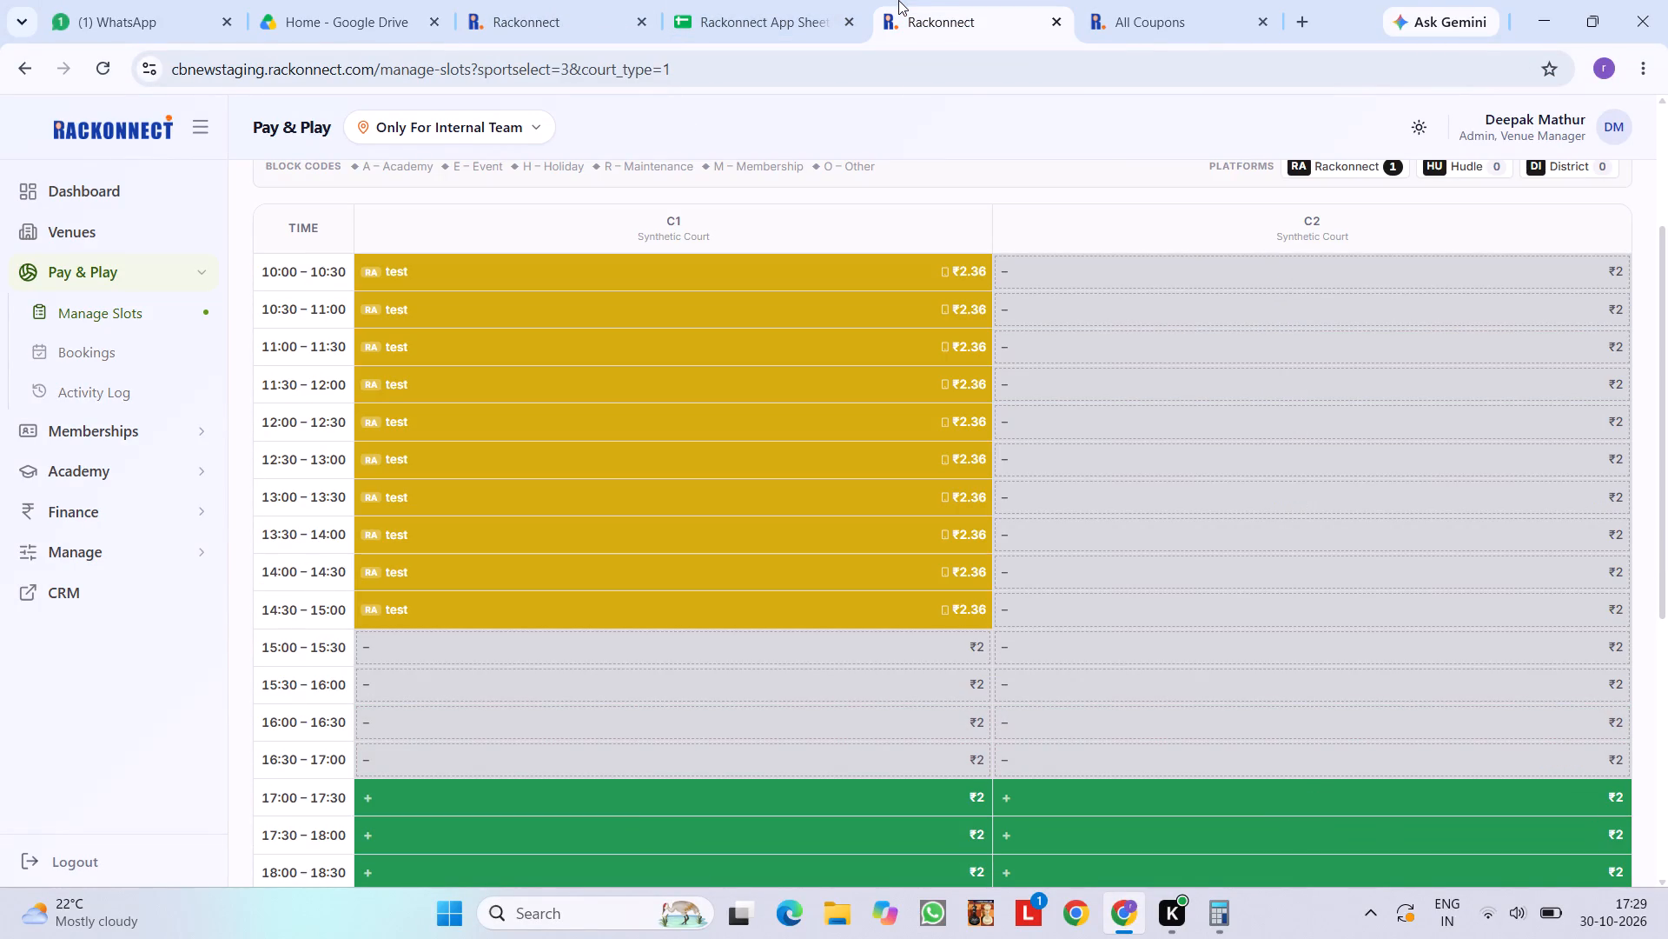
Glance at the Padel Pickle Park slot grid again, and switch to the Rackonnect App Sheet Replacement spreadsheet's Rackonnect-App_Bugs sheet.
{"action": "left_click", "coordinate": [506, 0]}
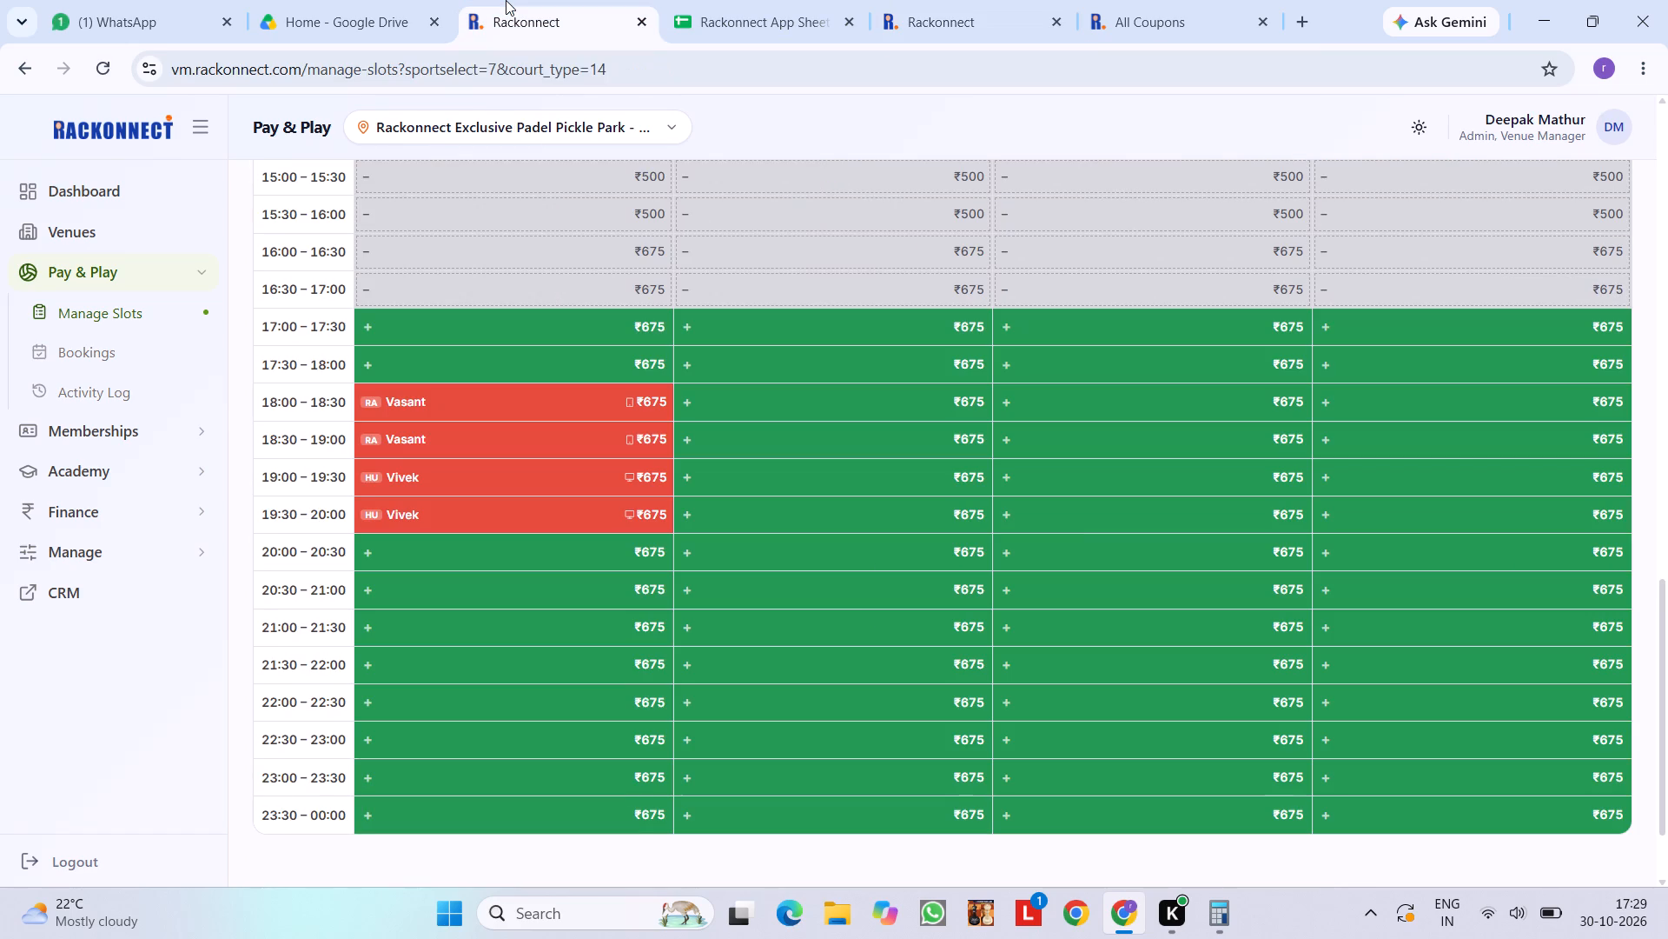
{"action": "left_click", "coordinate": [790, 0]}
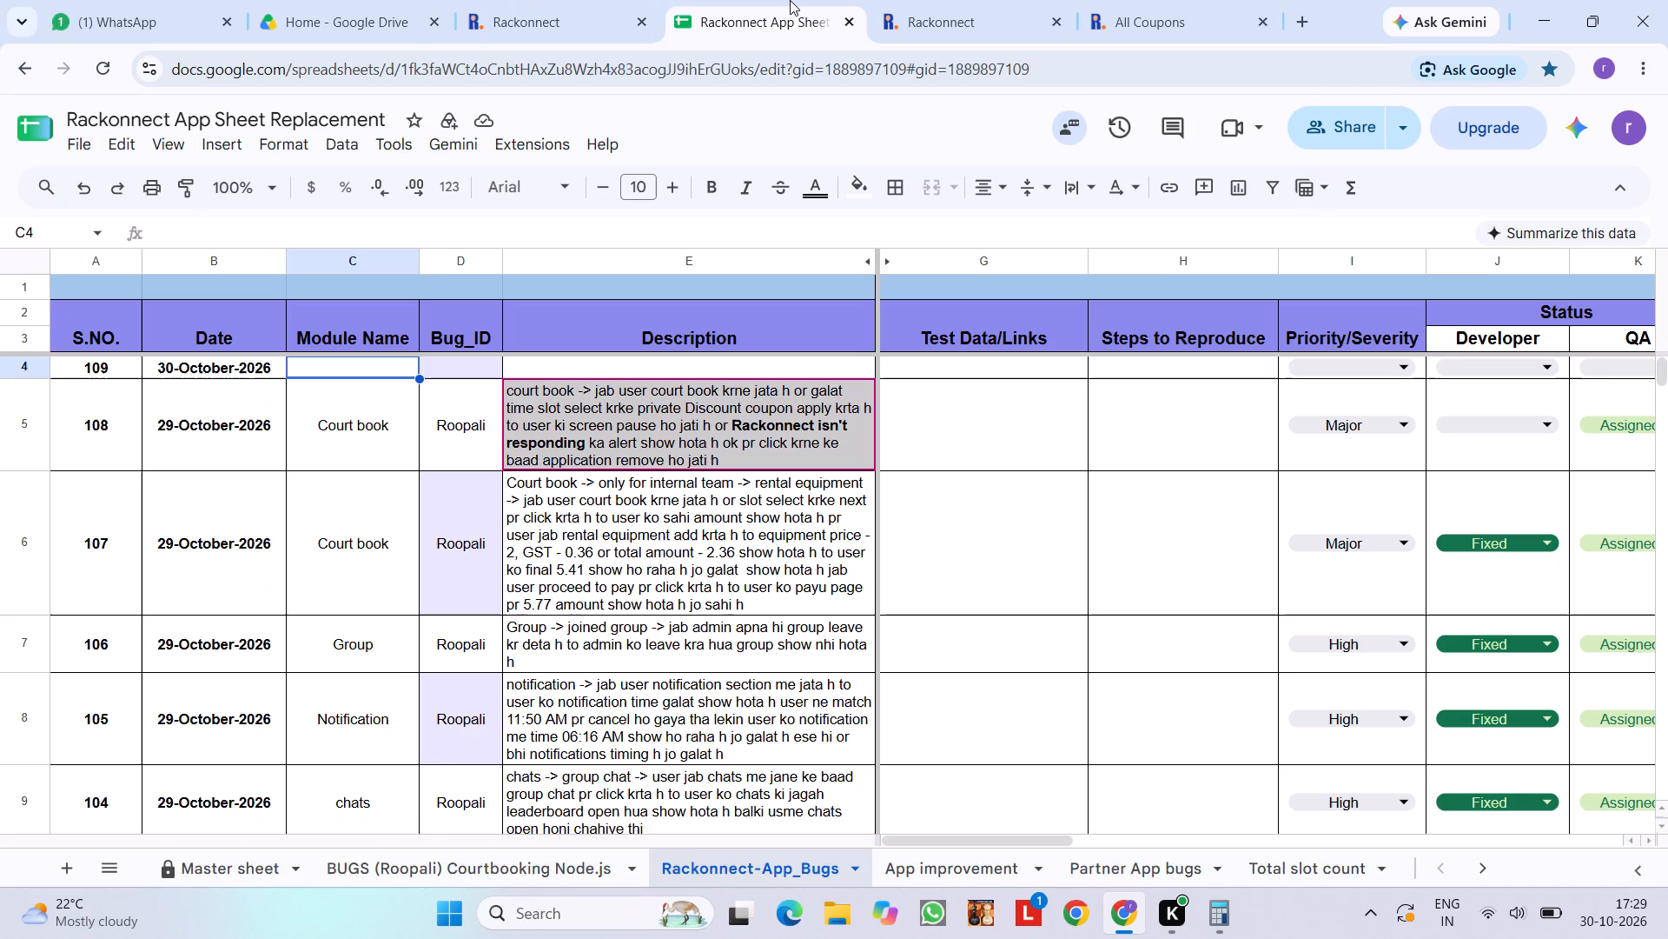
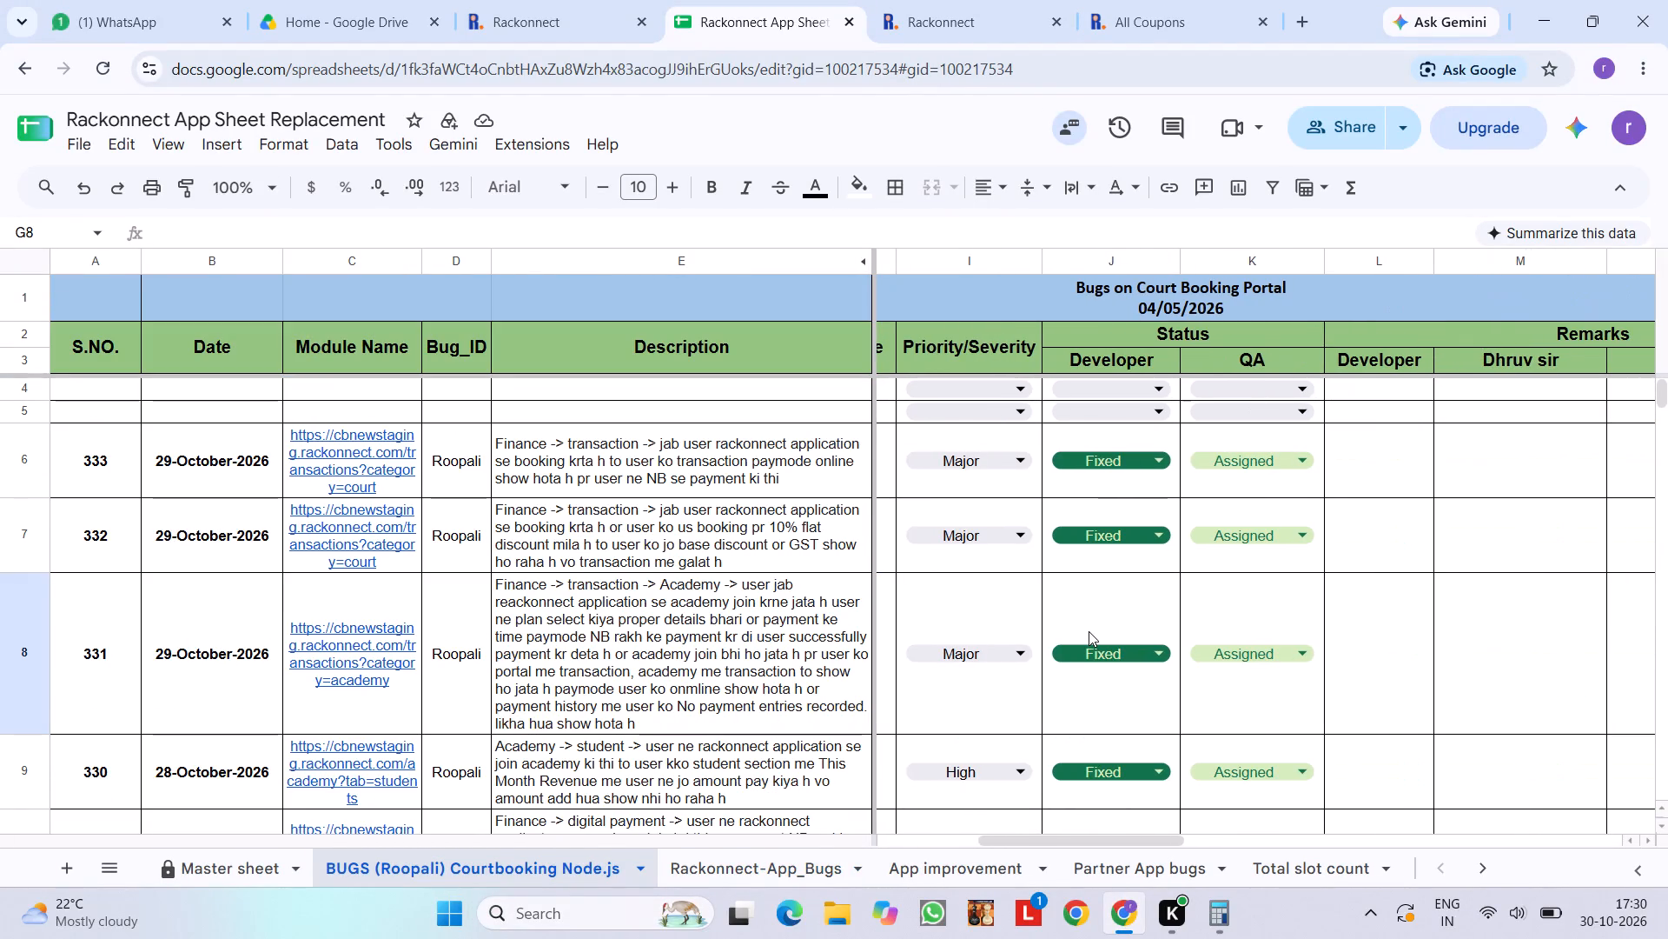
Review the bug descriptions with their developer and QA statuses in the Courtbooking Node.js bug sheet, down to the October 23 entries.
{"action": "scroll", "coordinate": [1082, 632], "scroll_direction": "left", "scroll_amount": 1}
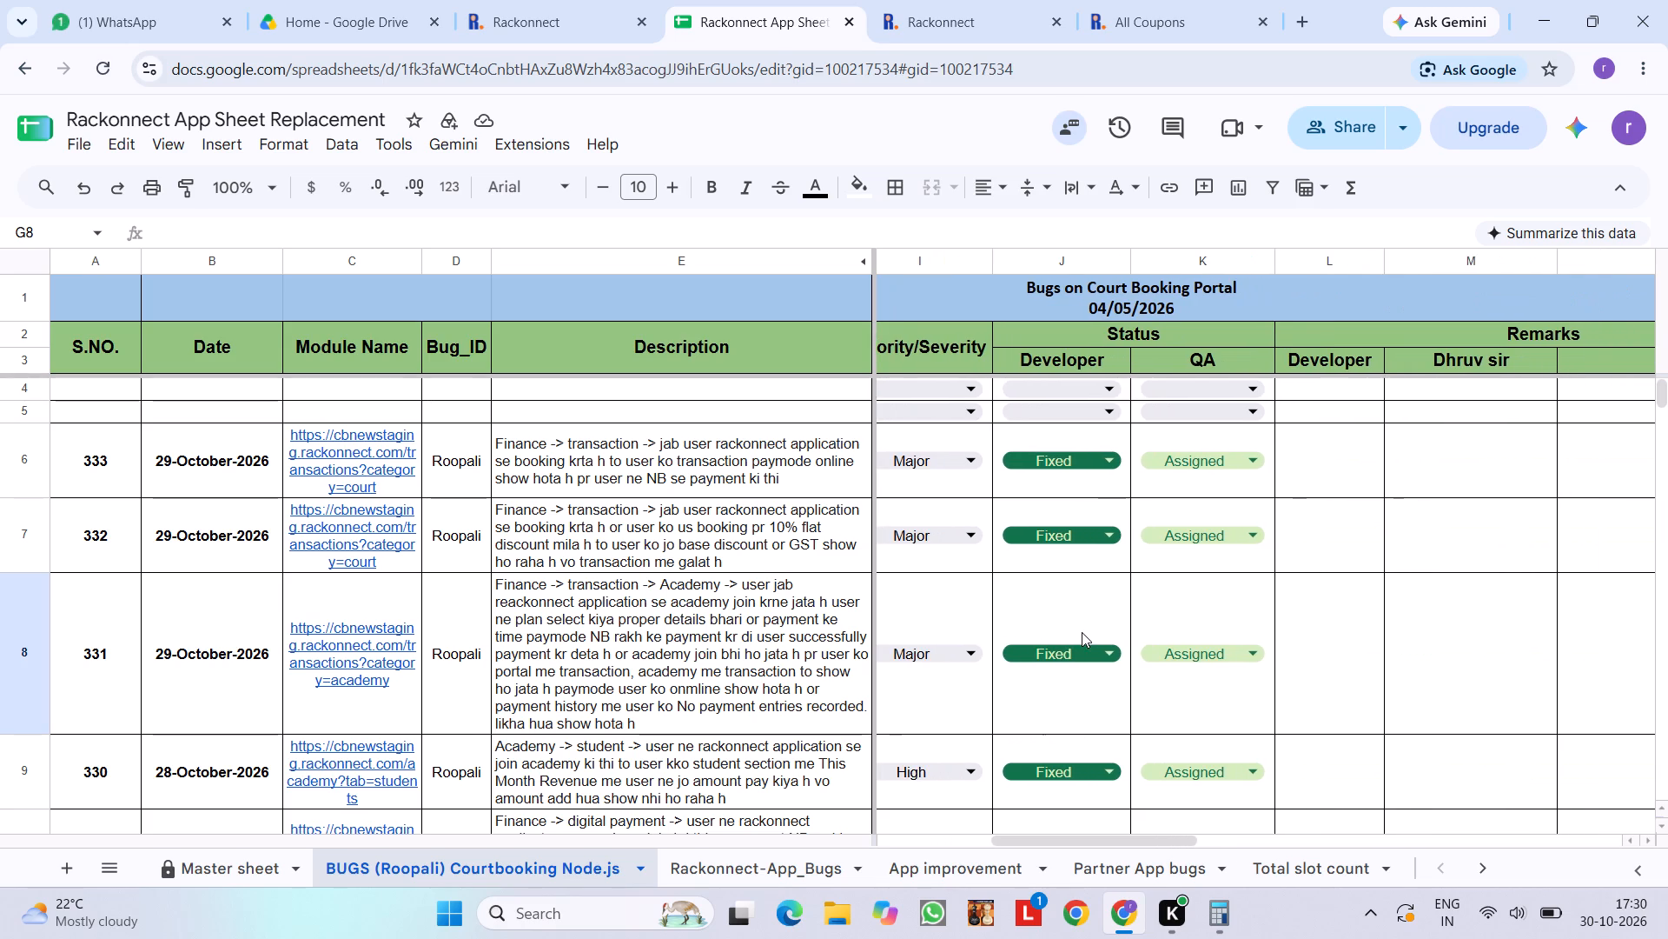
{"action": "scroll", "coordinate": [1082, 632], "scroll_direction": "left", "scroll_amount": 1}
{"action": "scroll", "coordinate": [1082, 632], "scroll_direction": "down", "scroll_amount": 5}
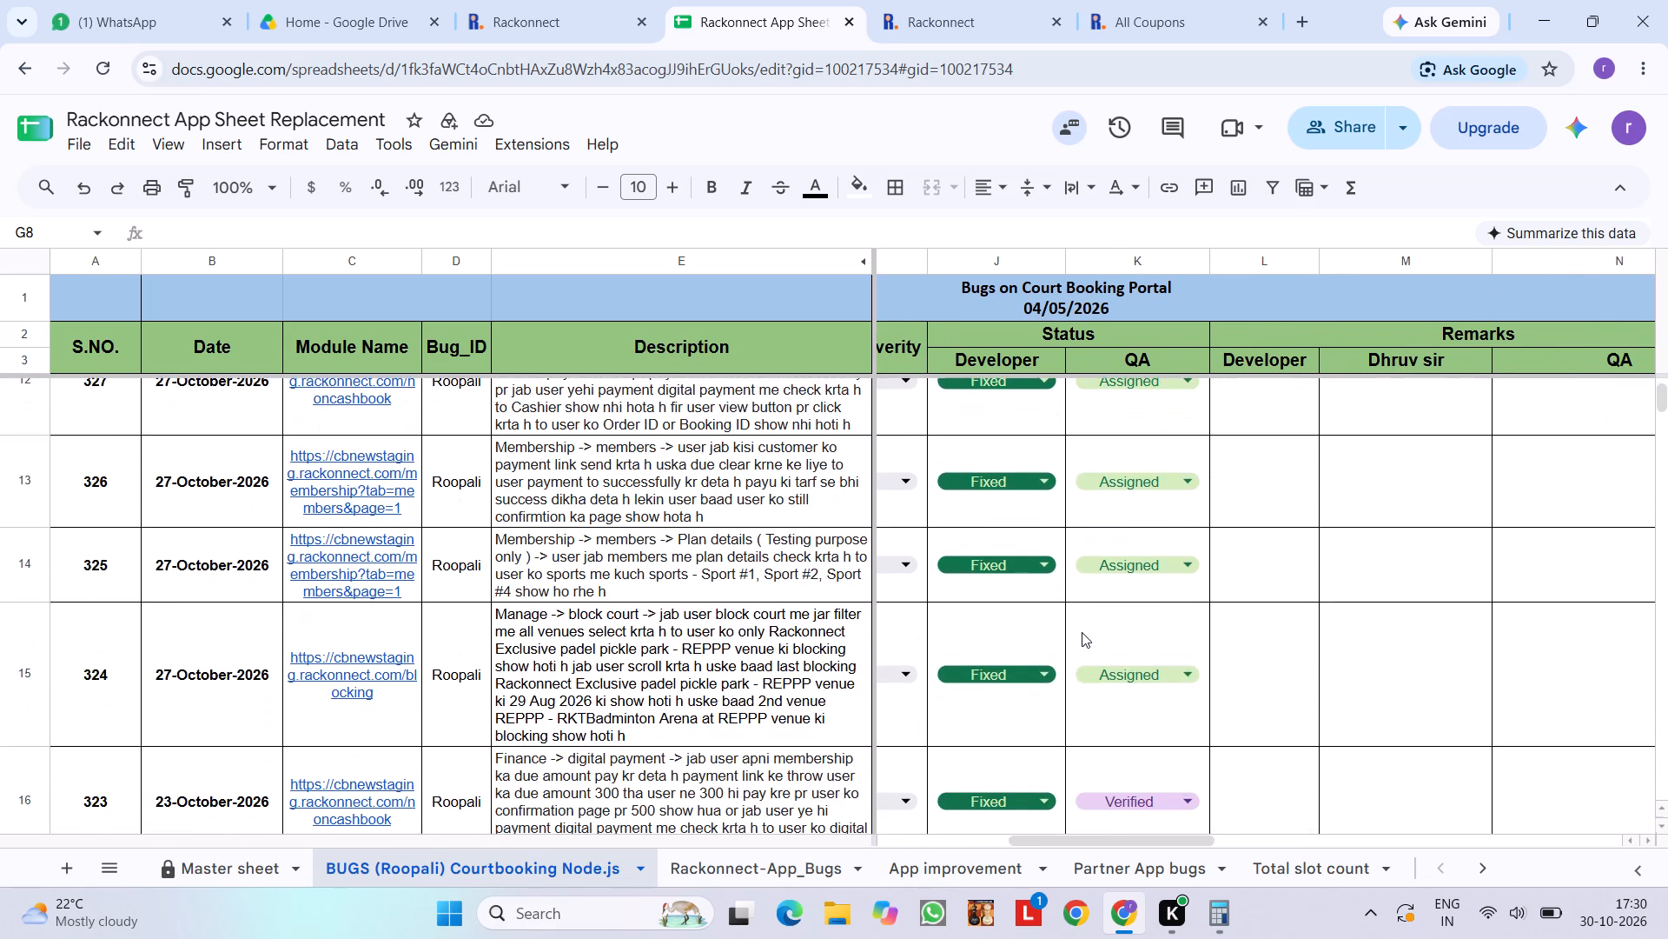
{"action": "scroll", "coordinate": [1082, 632], "scroll_direction": "down", "scroll_amount": 1}
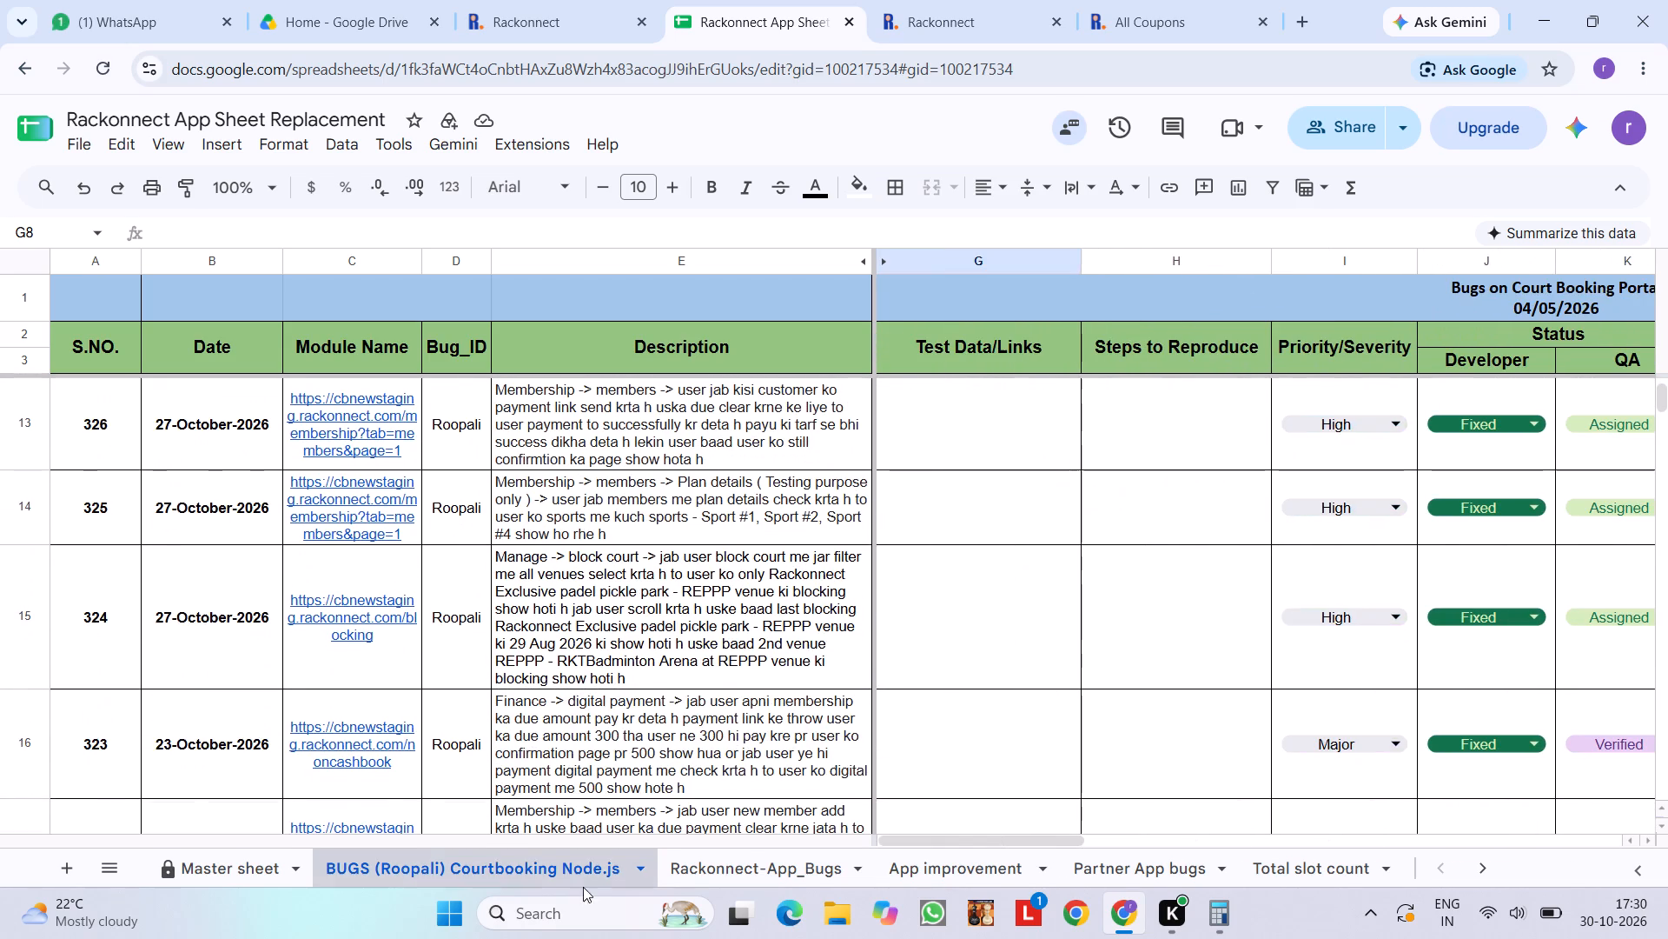
Open the Windows search.
{"action": "left_click", "coordinate": [569, 926]}
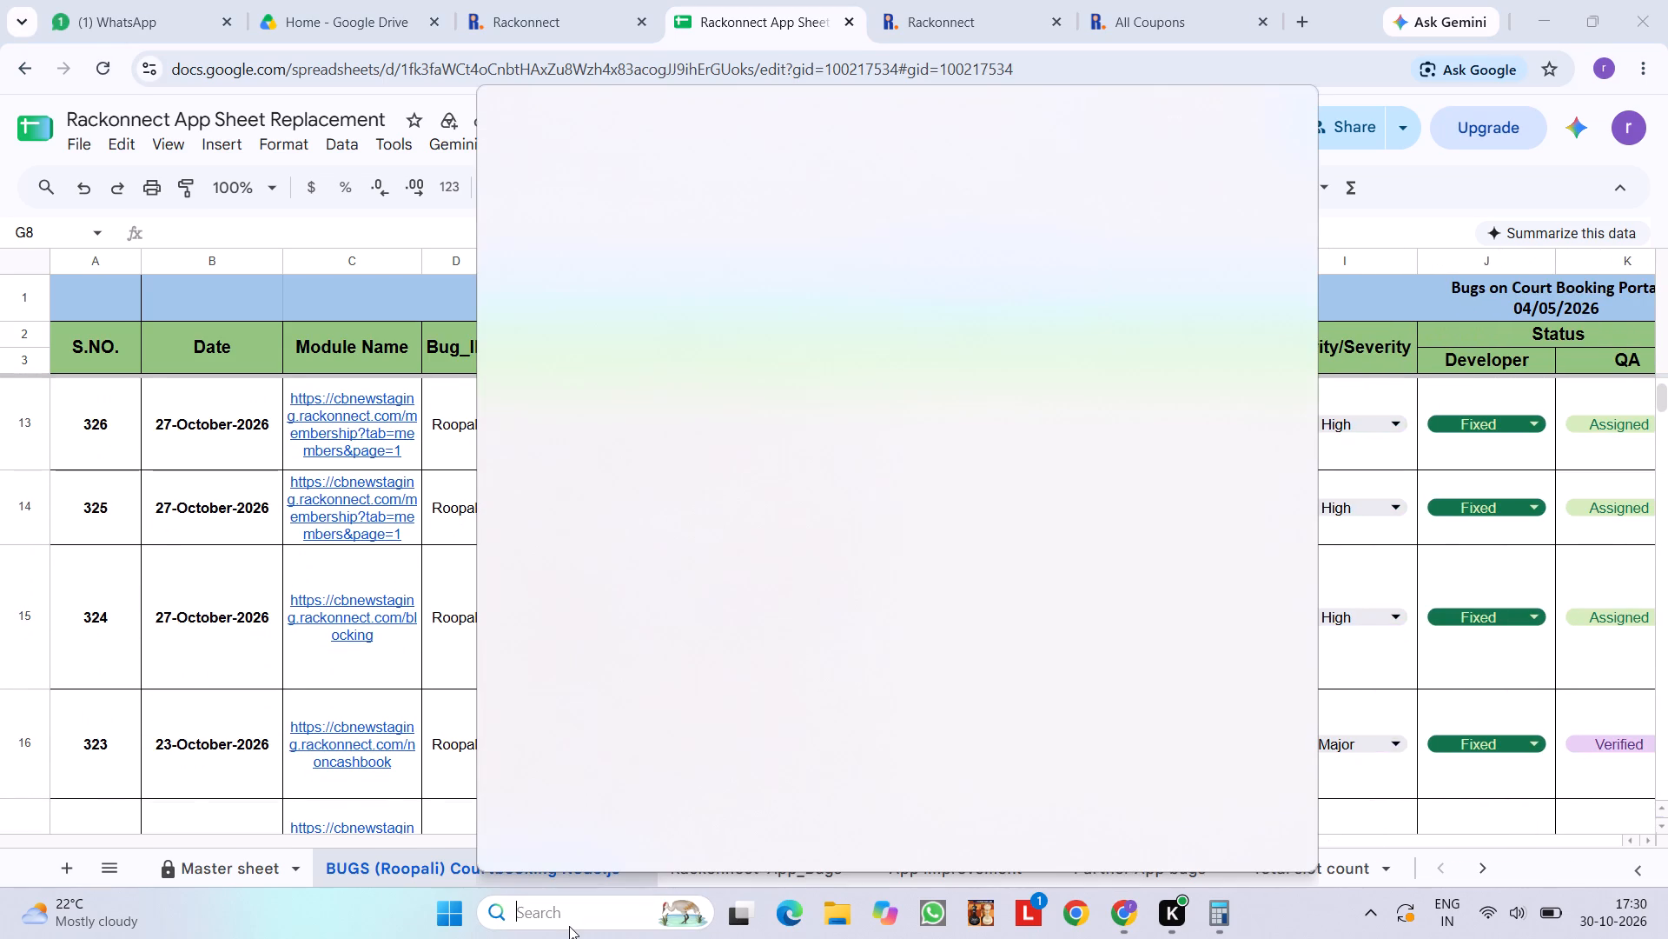
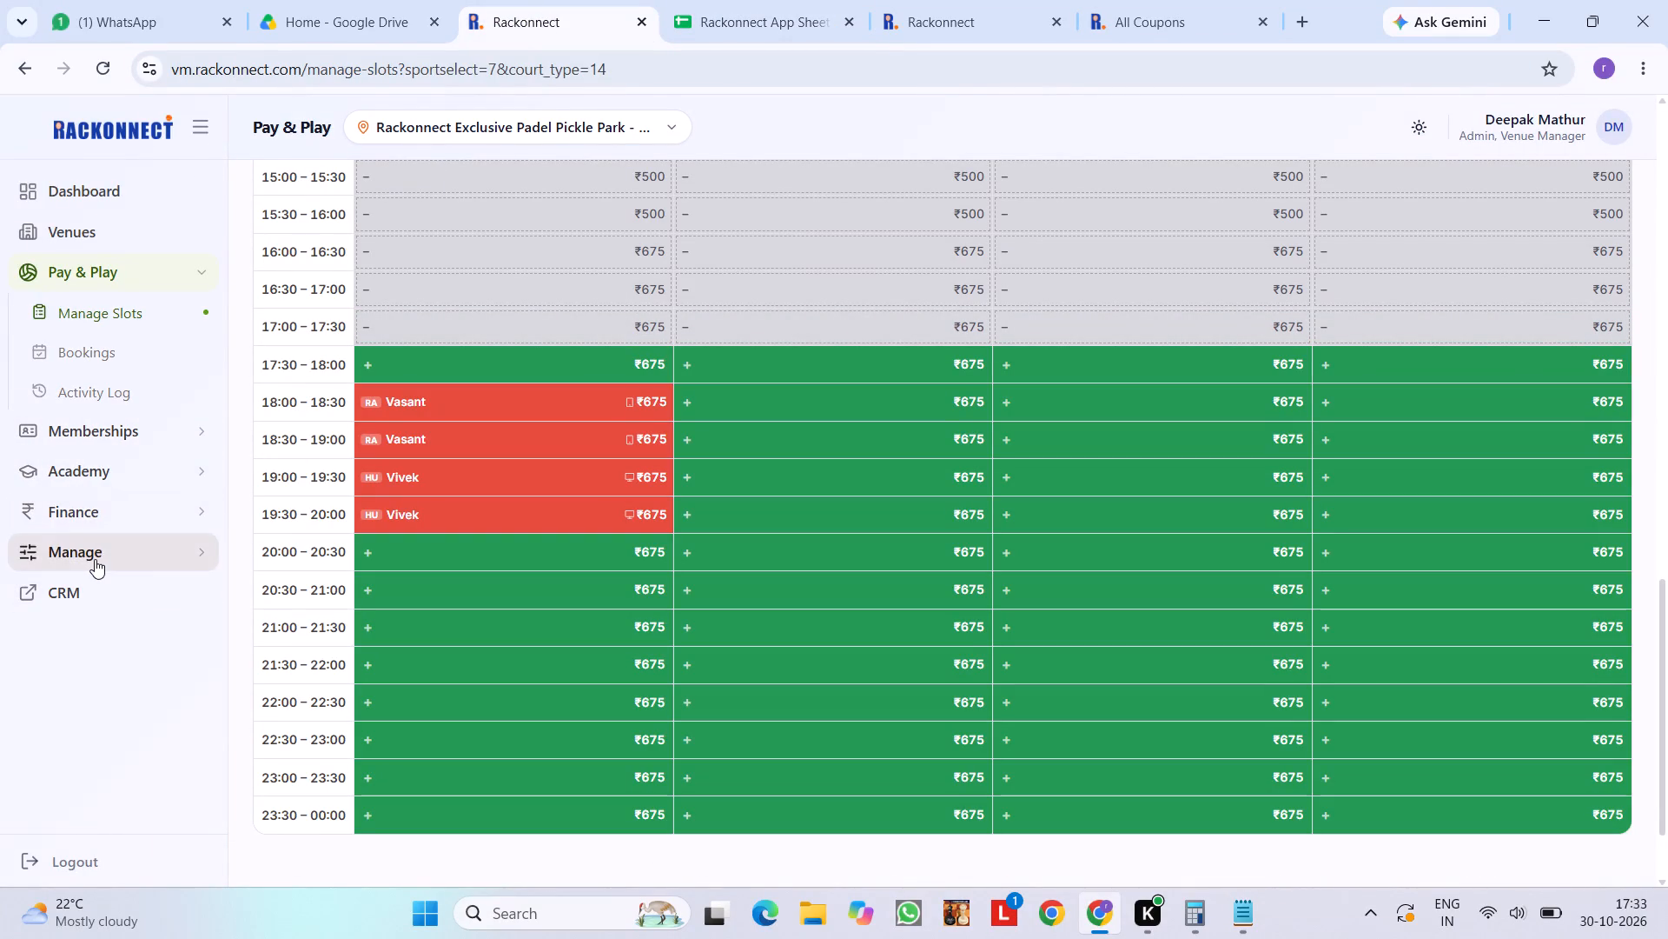
Open the Block Courts records and bring up the choice of venues for them.
{"action": "left_click", "coordinate": [154, 473]}
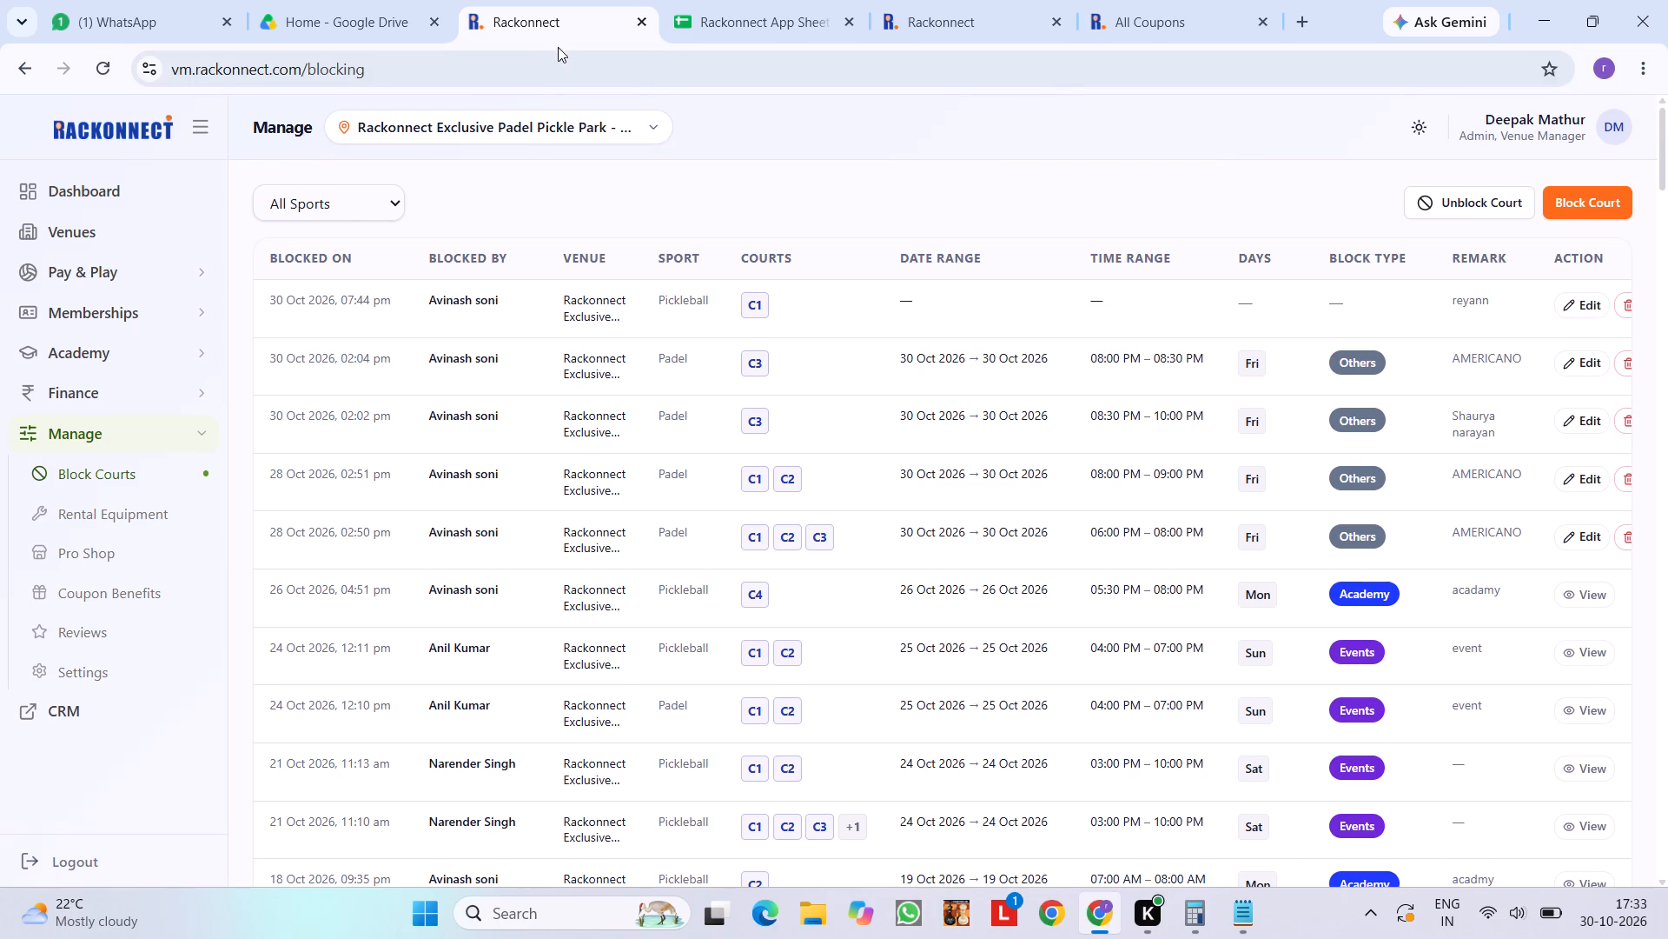
{"action": "left_click", "coordinate": [542, 126]}
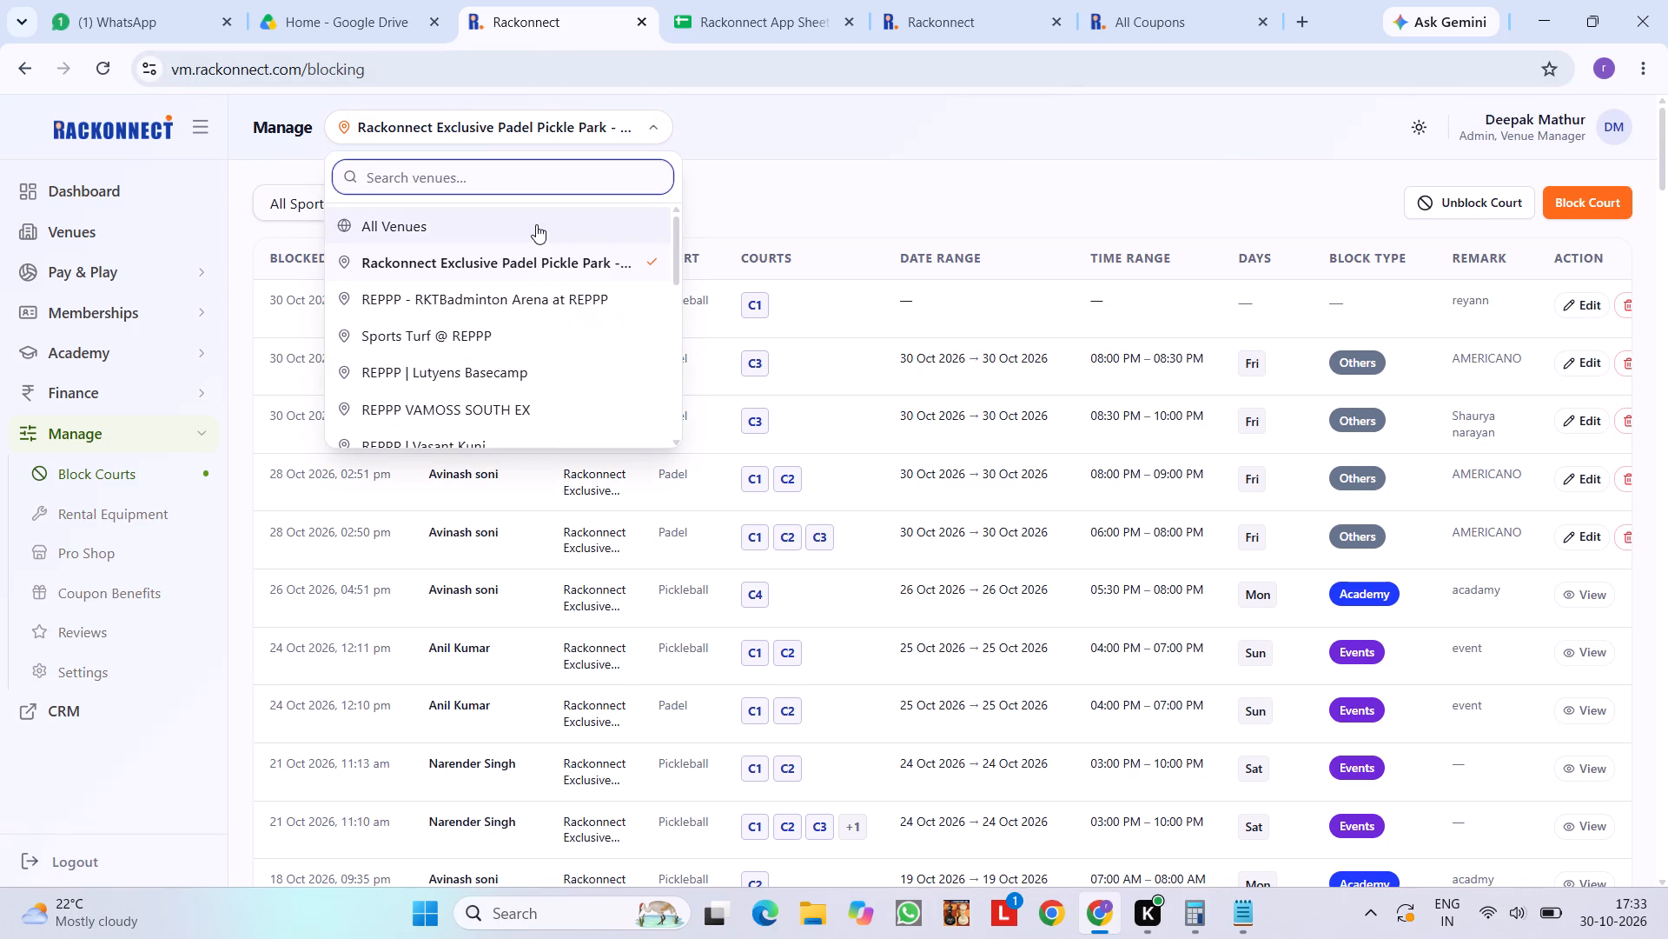
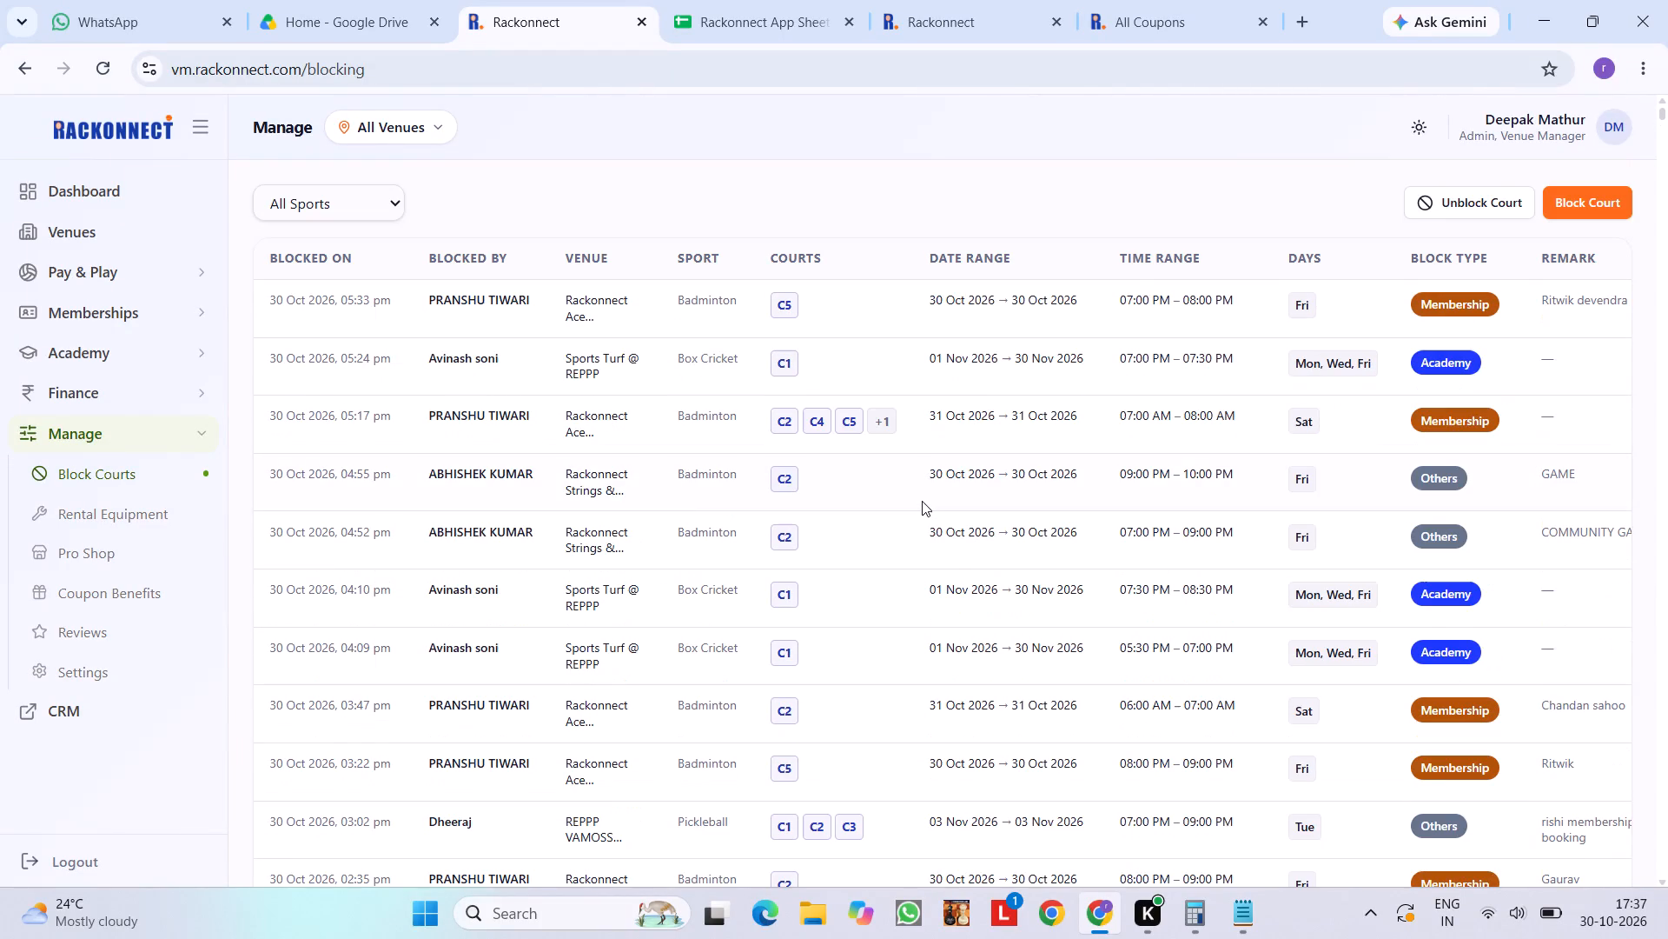
Examine the newest court blocking records for all venues across every column, including block type, remark and action.
{"action": "scroll", "coordinate": [922, 501], "scroll_direction": "up", "scroll_amount": 4}
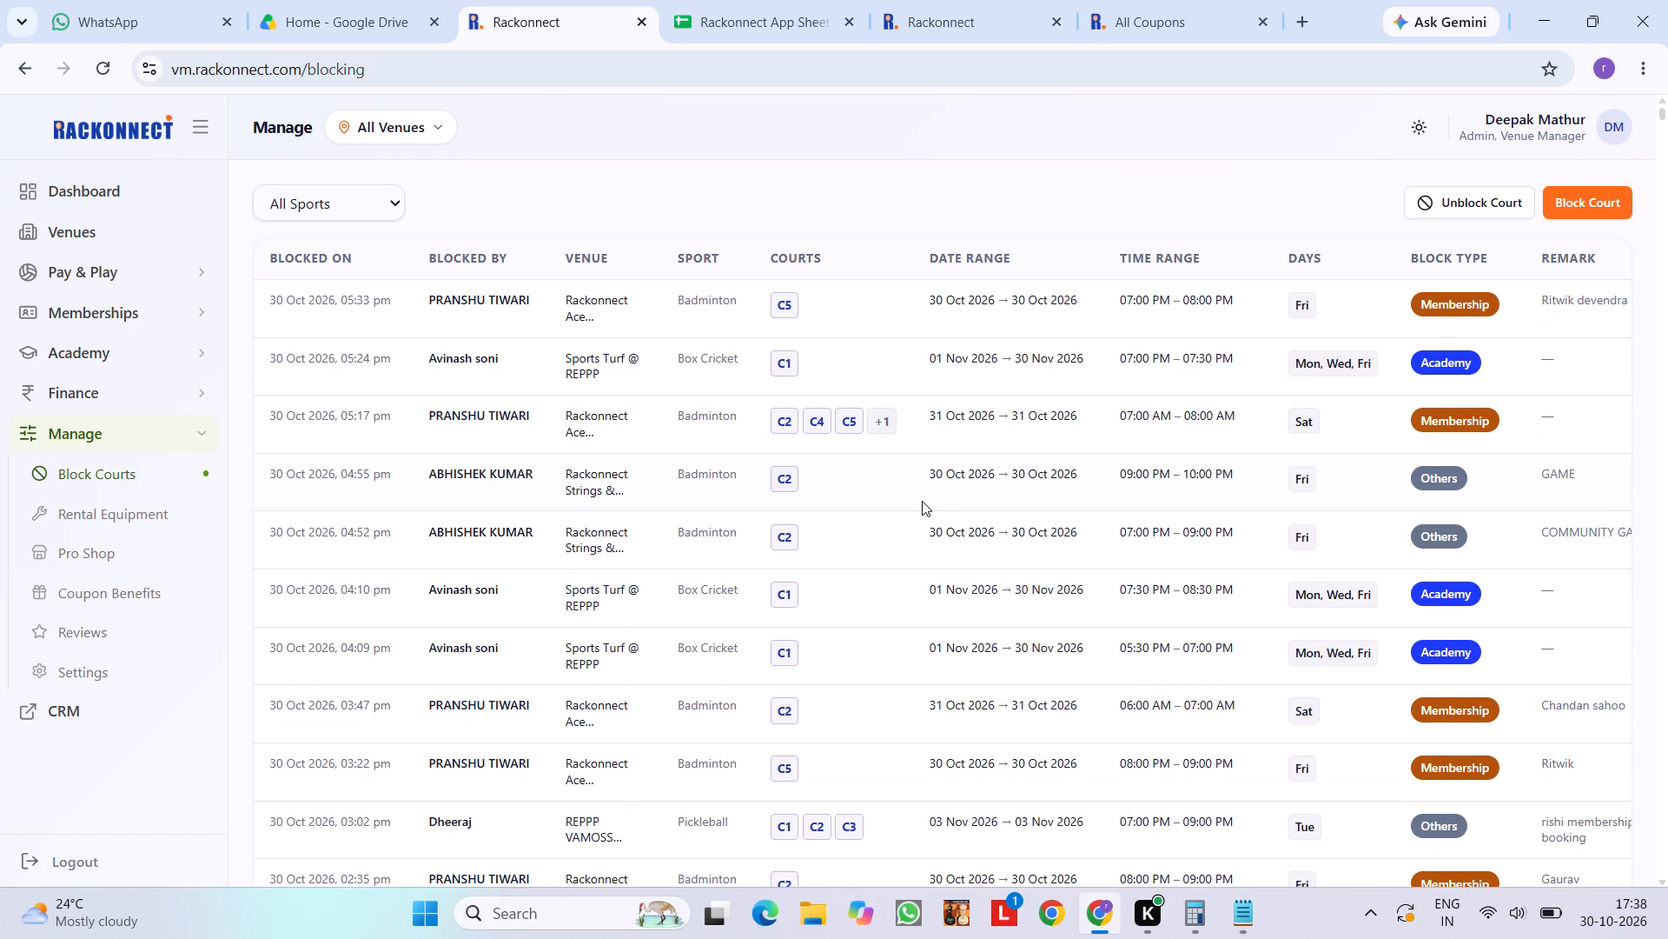
{"action": "scroll", "coordinate": [922, 501], "scroll_direction": "down", "scroll_amount": 1}
{"action": "scroll", "coordinate": [922, 501], "scroll_direction": "up", "scroll_amount": 5}
{"action": "scroll", "coordinate": [915, 477], "scroll_direction": "right", "scroll_amount": 1}
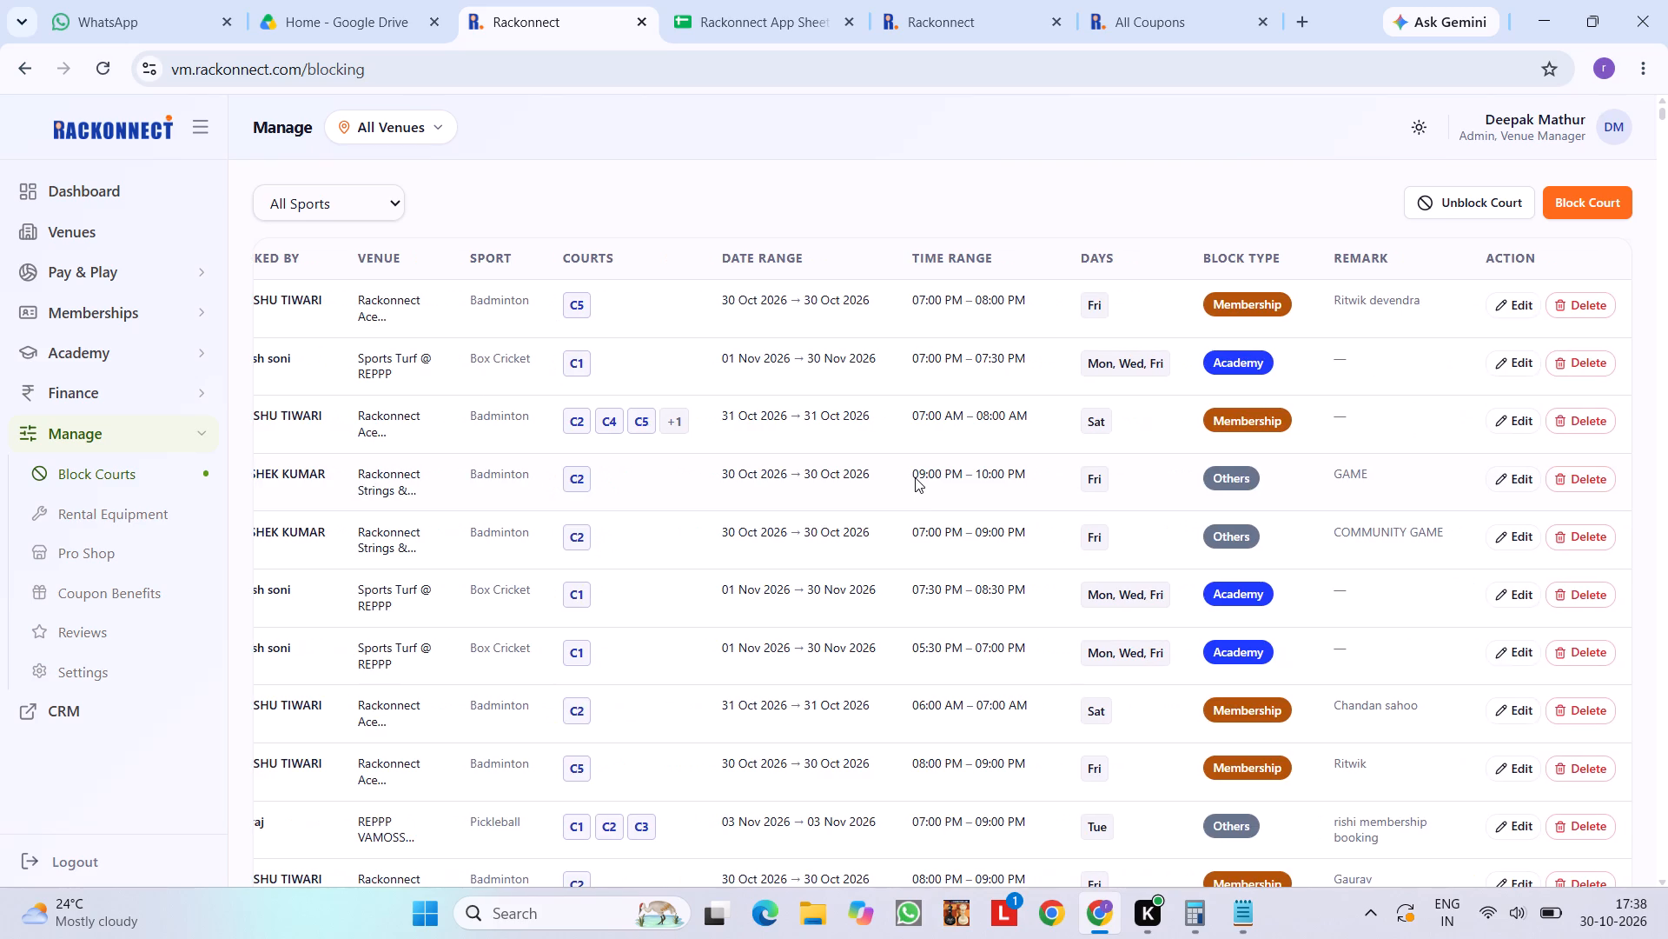
{"action": "scroll", "coordinate": [915, 477], "scroll_direction": "right", "scroll_amount": 1}
{"action": "scroll", "coordinate": [915, 477], "scroll_direction": "left", "scroll_amount": 3}
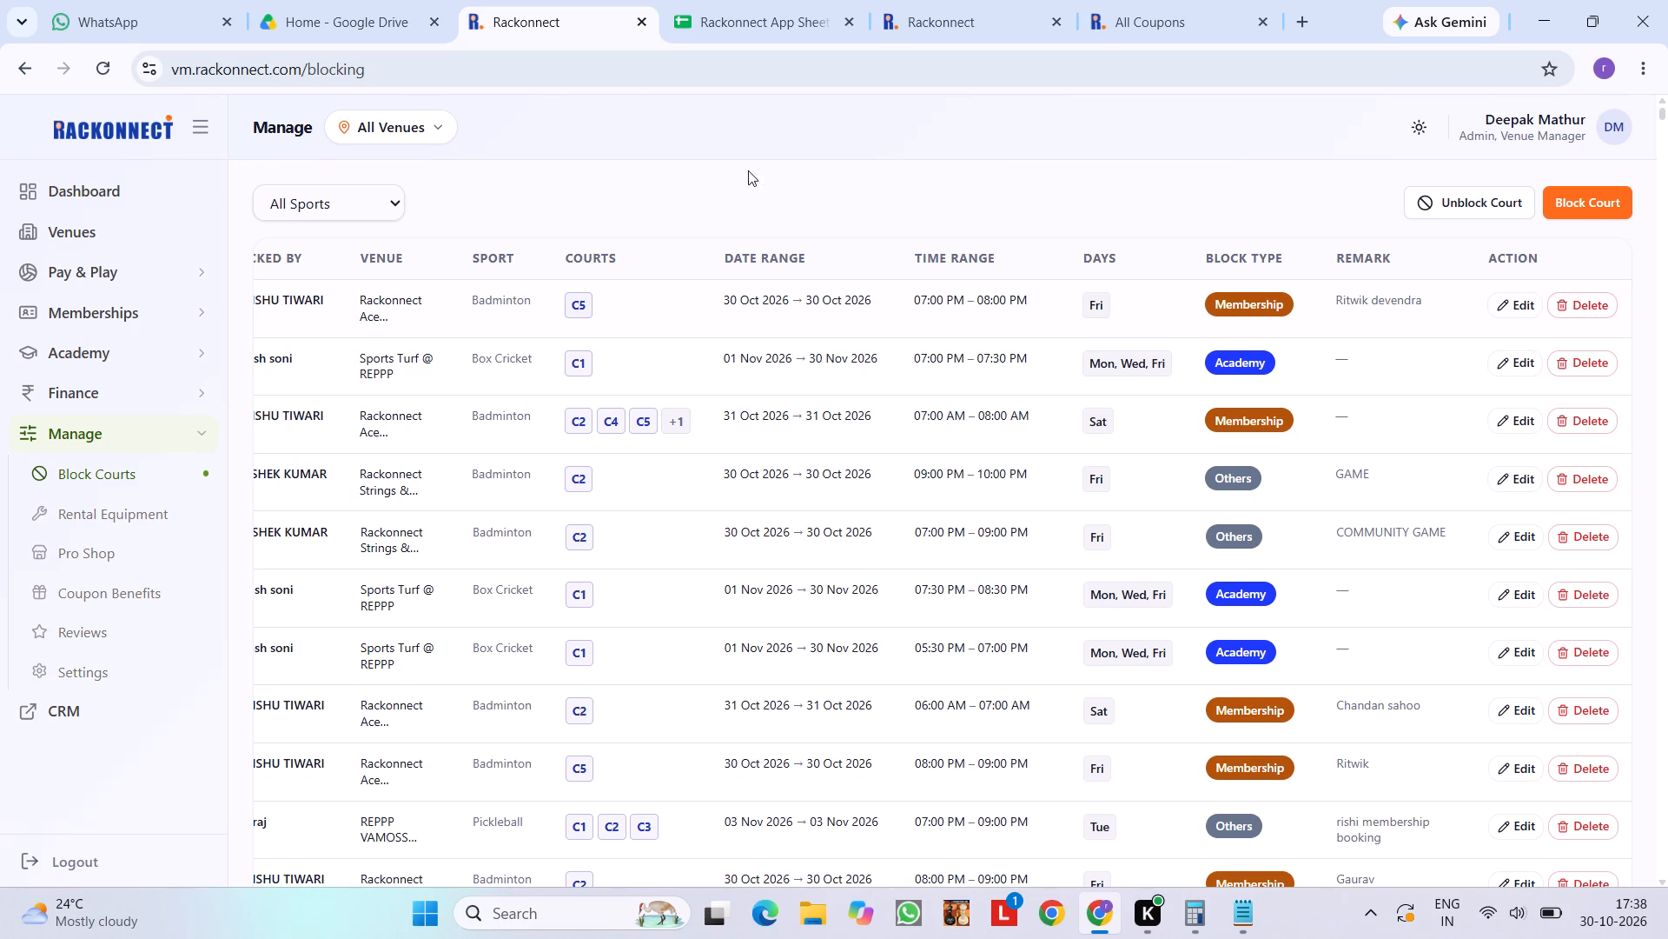
{"action": "scroll", "coordinate": [887, 362], "scroll_direction": "right", "scroll_amount": 2}
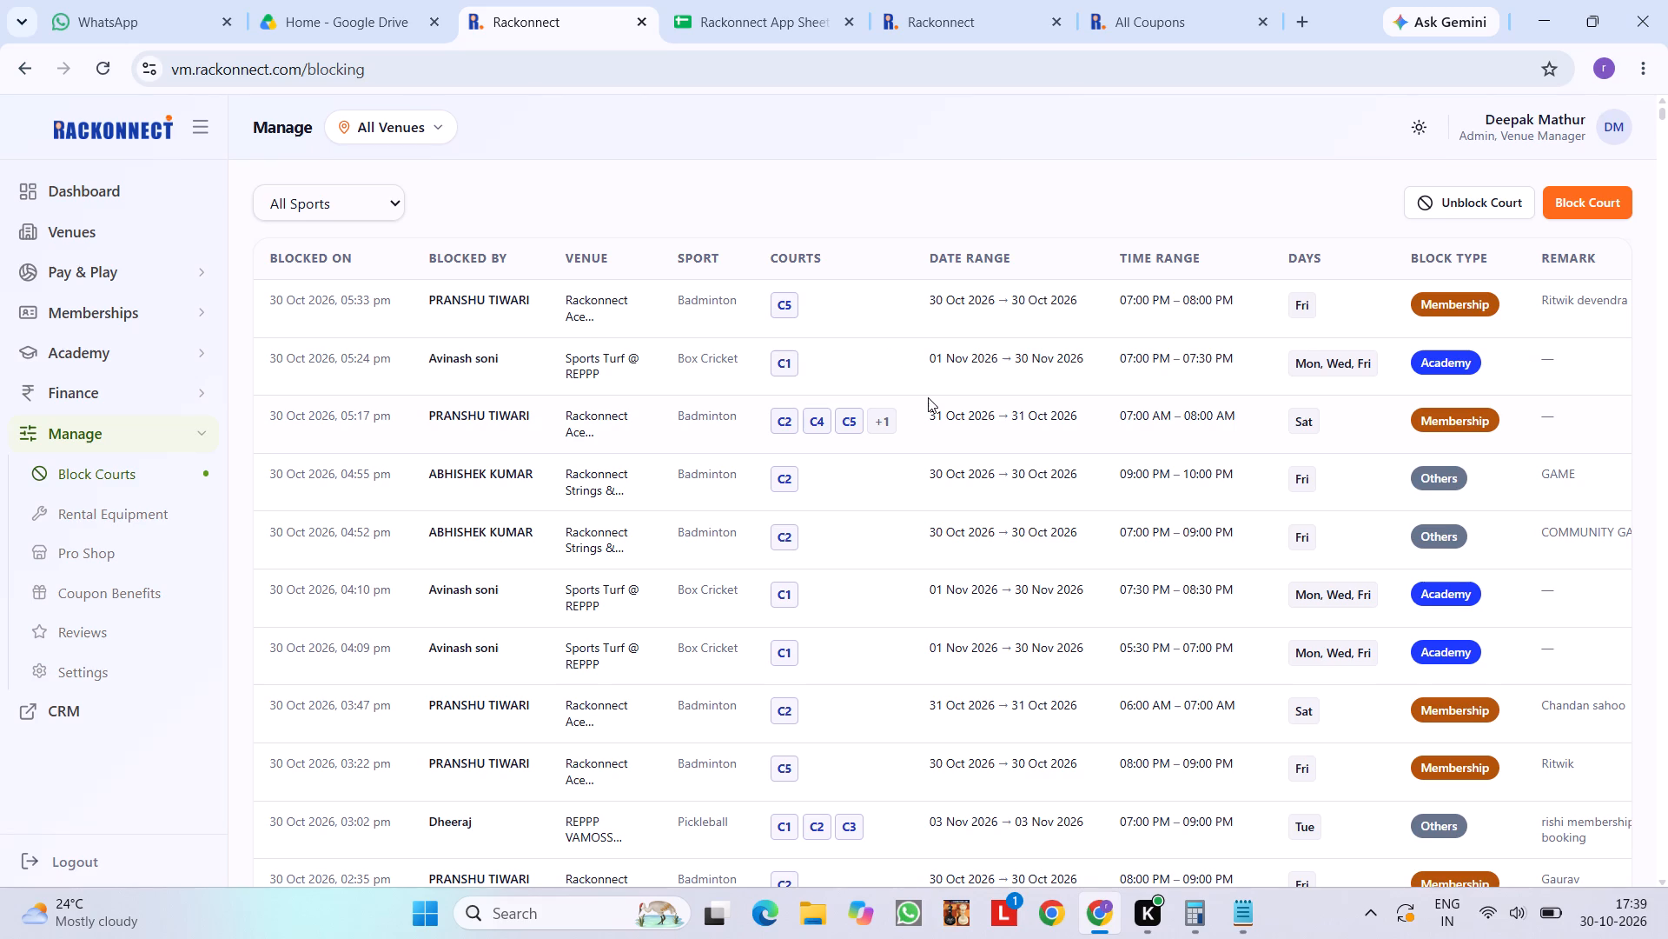
Read through the older court blocking records for all venues and sports, back to those blocked on 23 Oct 2026.
{"action": "scroll", "coordinate": [928, 397], "scroll_direction": "down", "scroll_amount": 1}
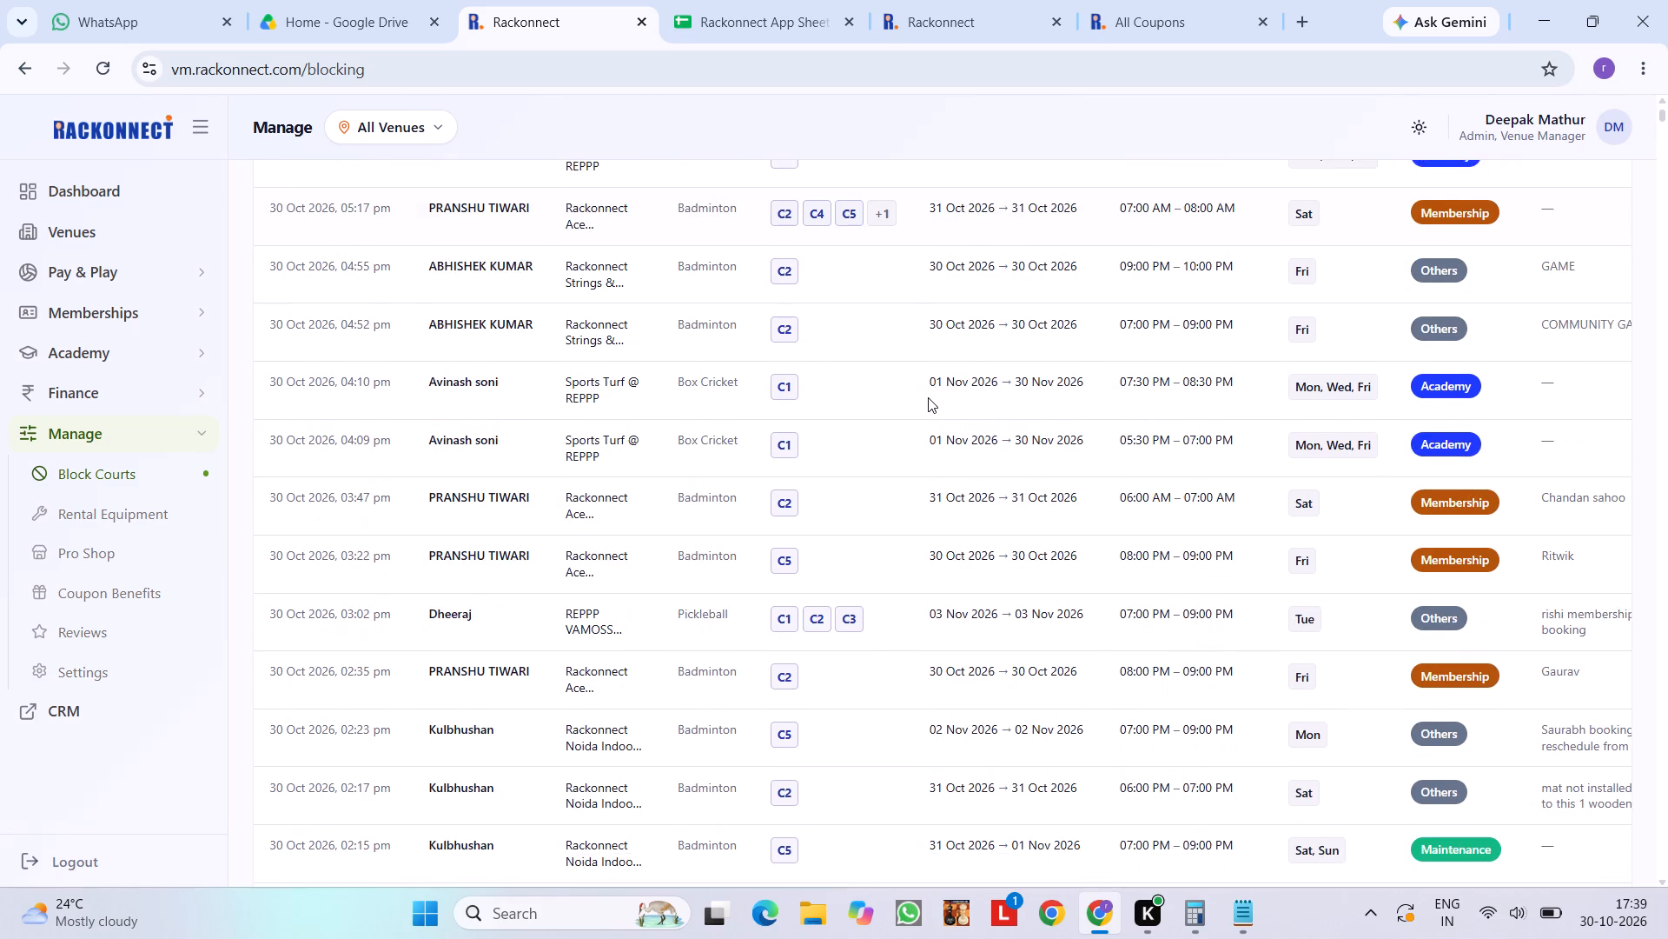
{"action": "scroll", "coordinate": [928, 397], "scroll_direction": "down", "scroll_amount": 3}
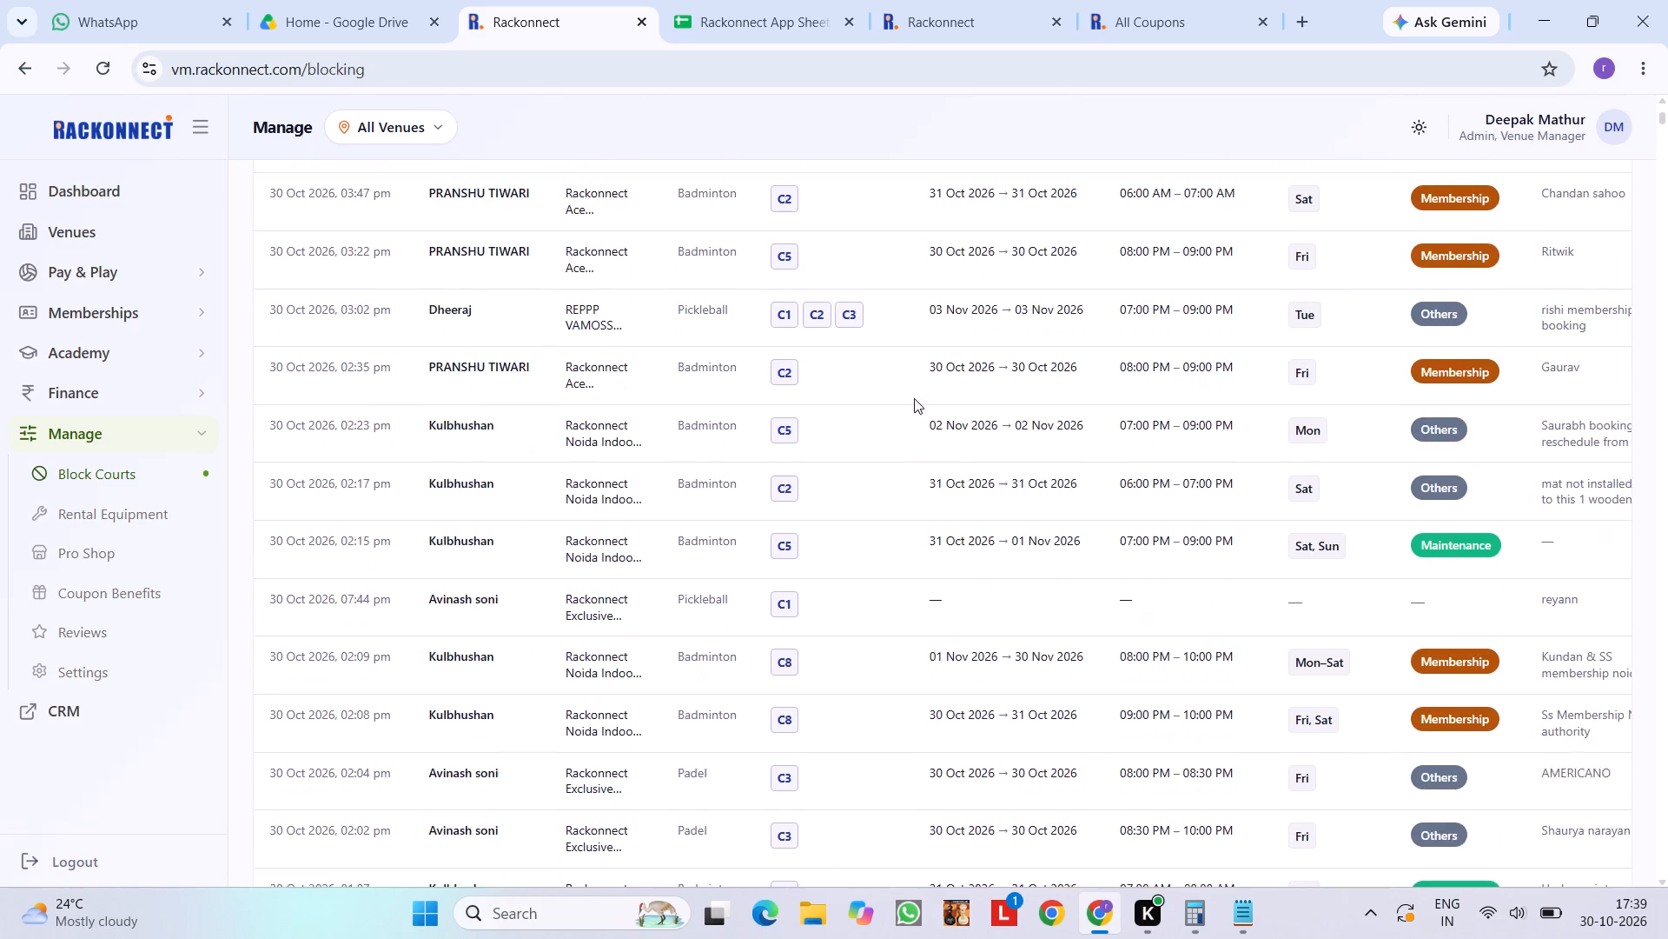
{"action": "scroll", "coordinate": [914, 398], "scroll_direction": "down", "scroll_amount": 4}
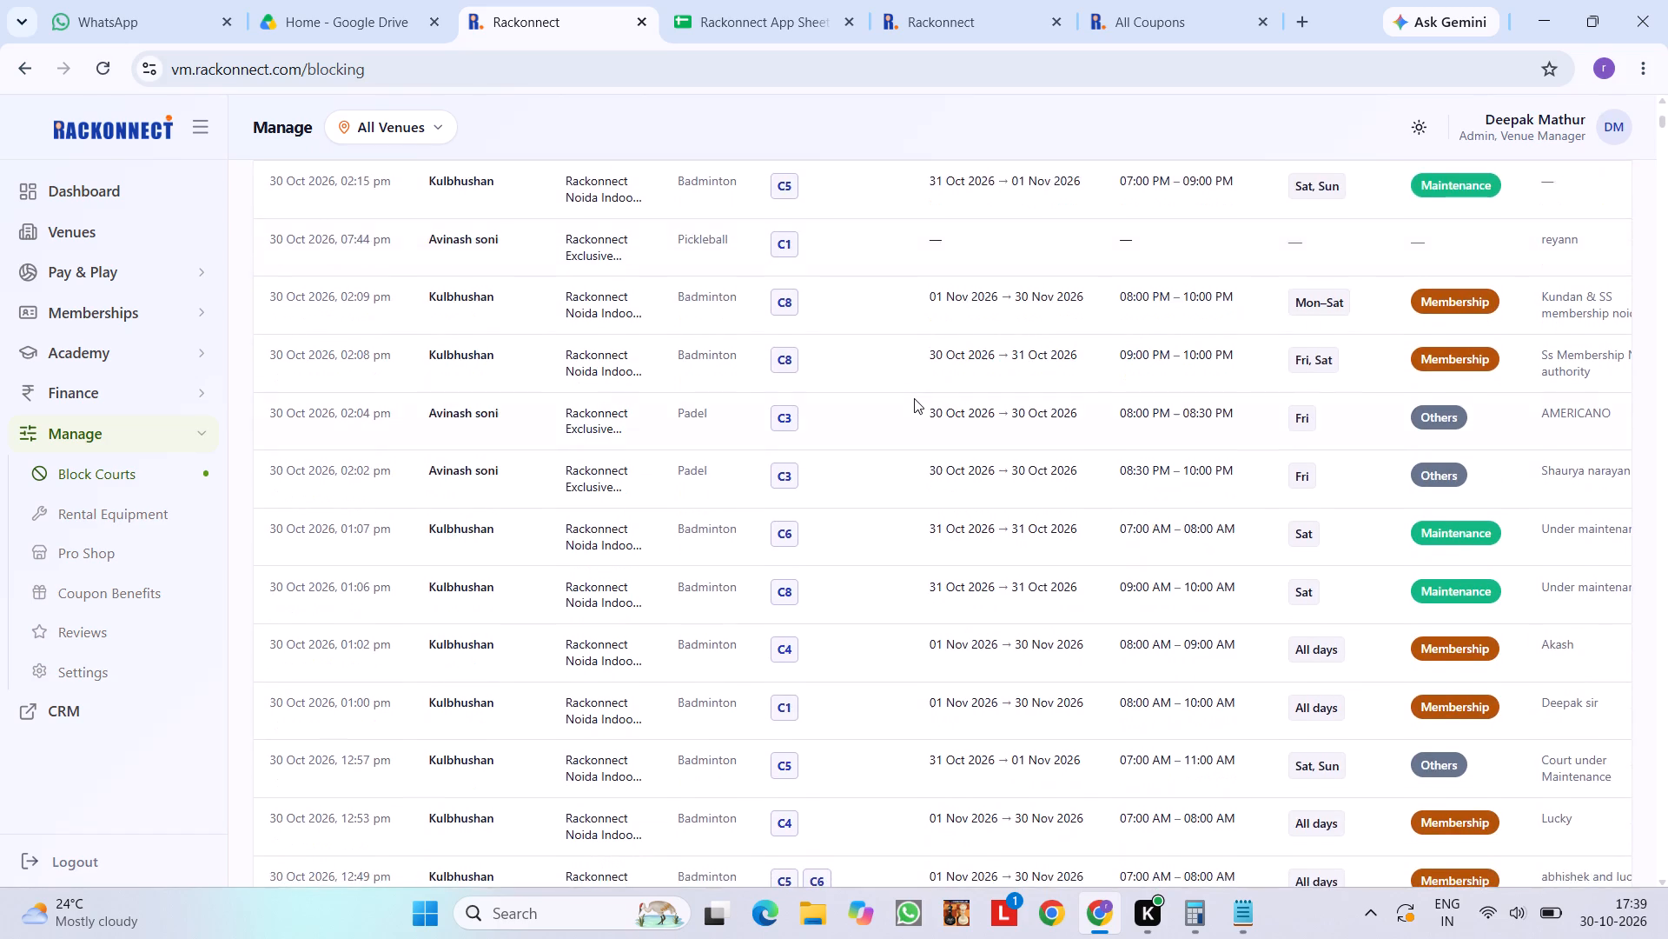
{"action": "scroll", "coordinate": [914, 398], "scroll_direction": "down", "scroll_amount": 2}
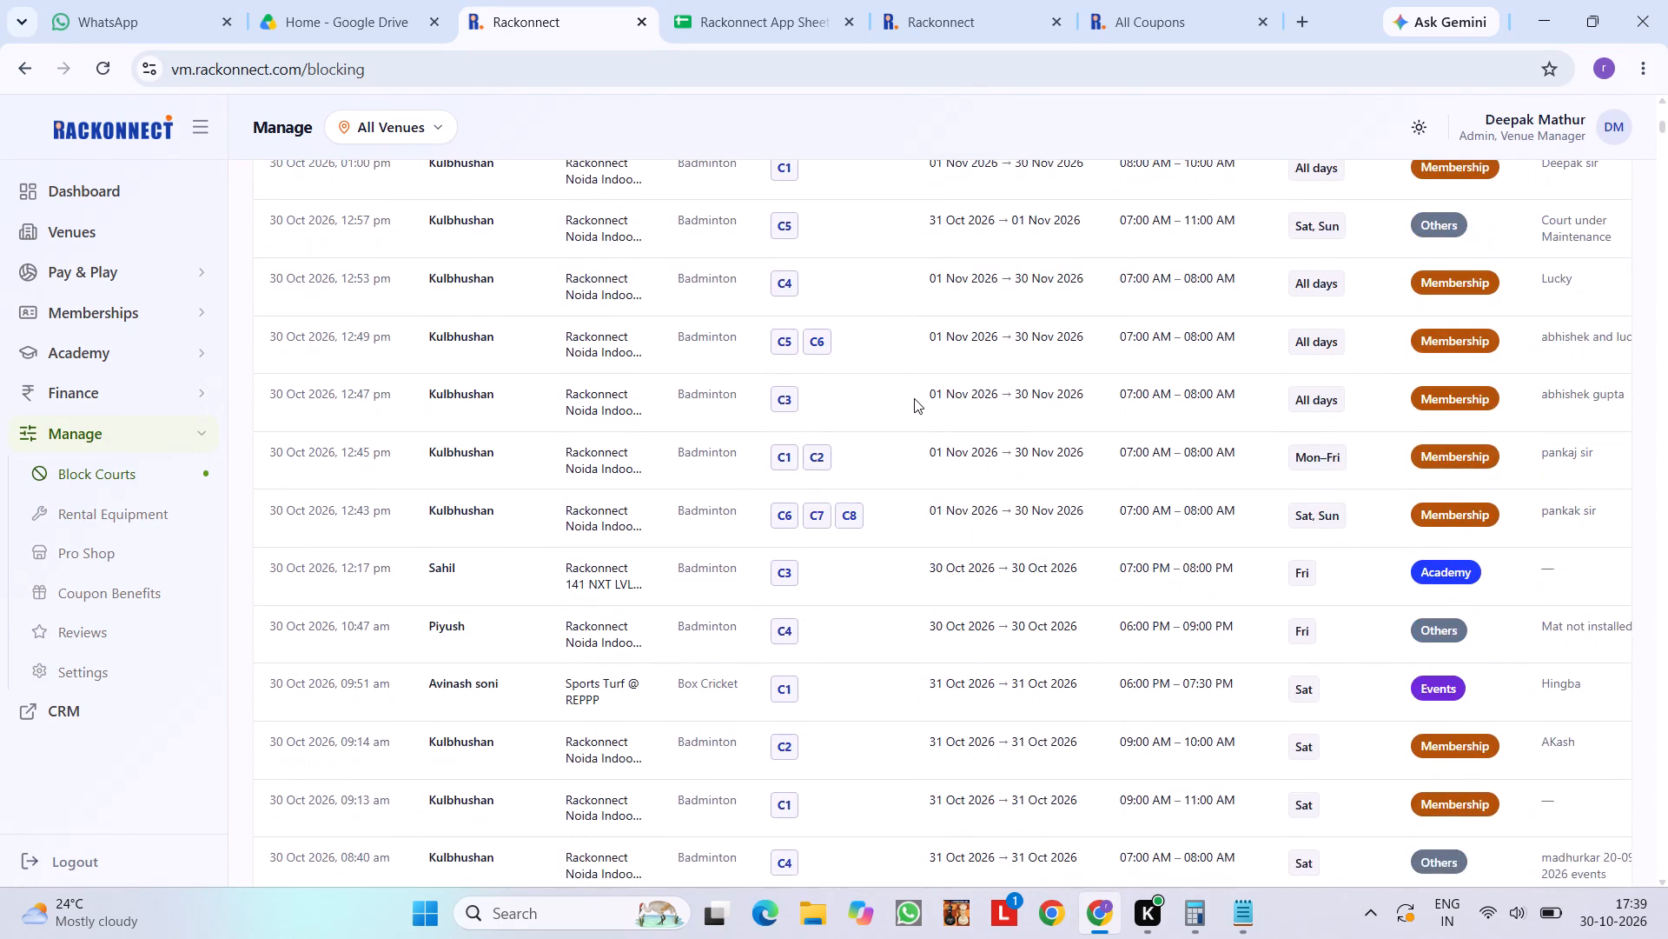
{"action": "scroll", "coordinate": [914, 398], "scroll_direction": "down", "scroll_amount": 8}
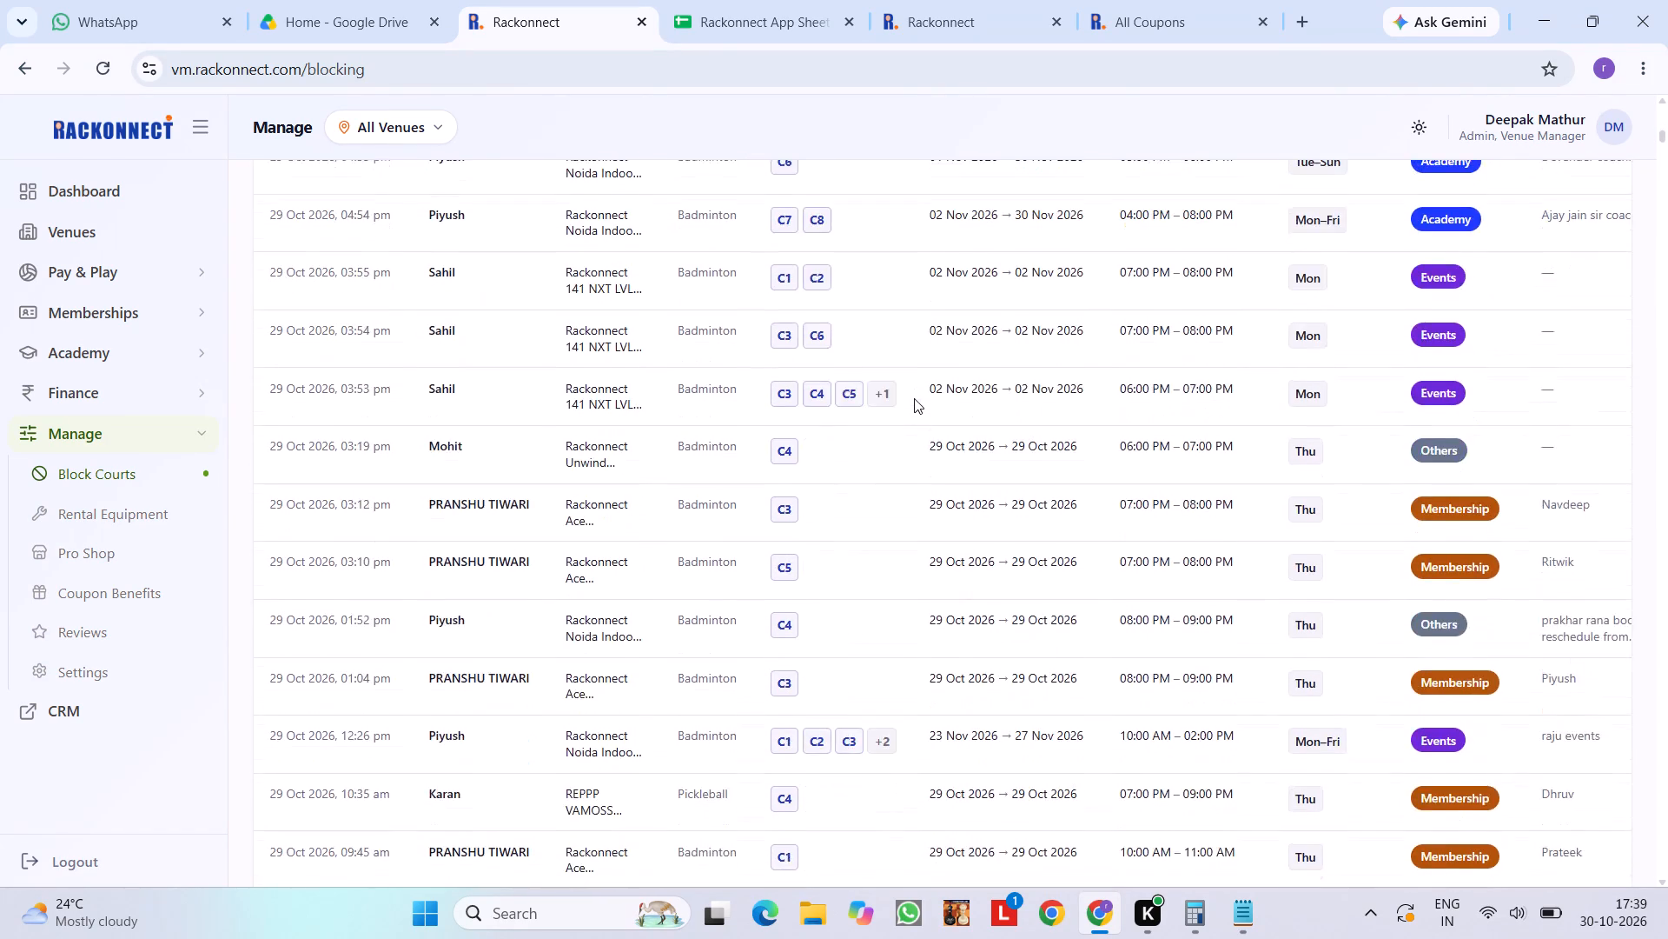
{"action": "scroll", "coordinate": [914, 398], "scroll_direction": "down", "scroll_amount": 6}
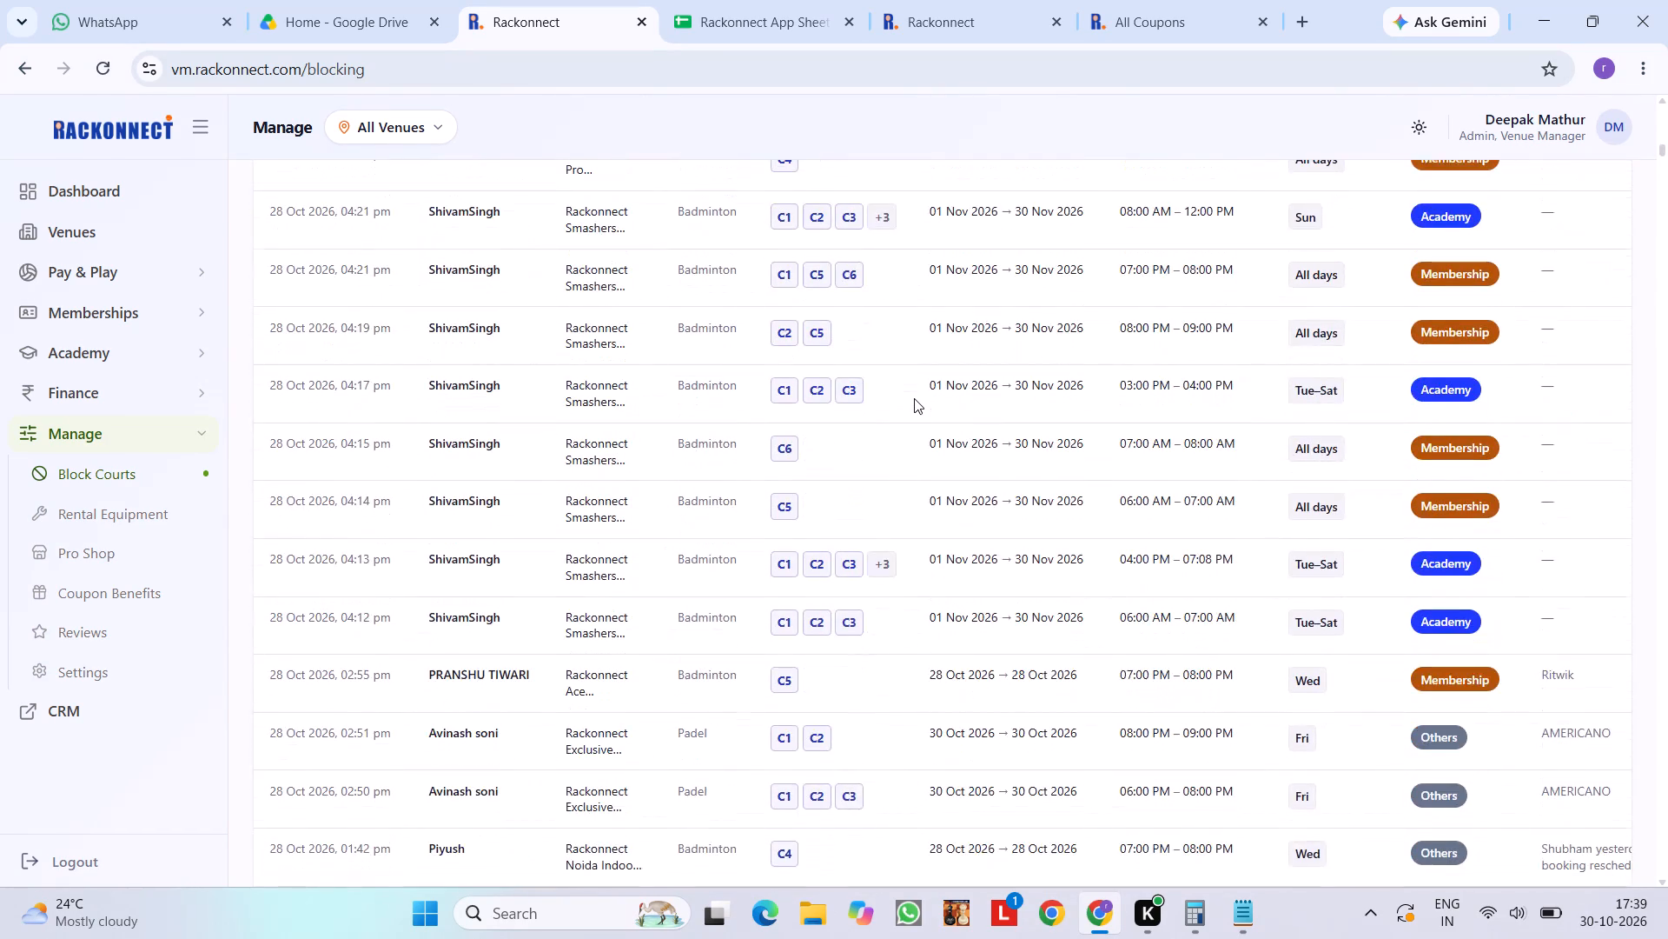
{"action": "scroll", "coordinate": [914, 398], "scroll_direction": "down", "scroll_amount": 6}
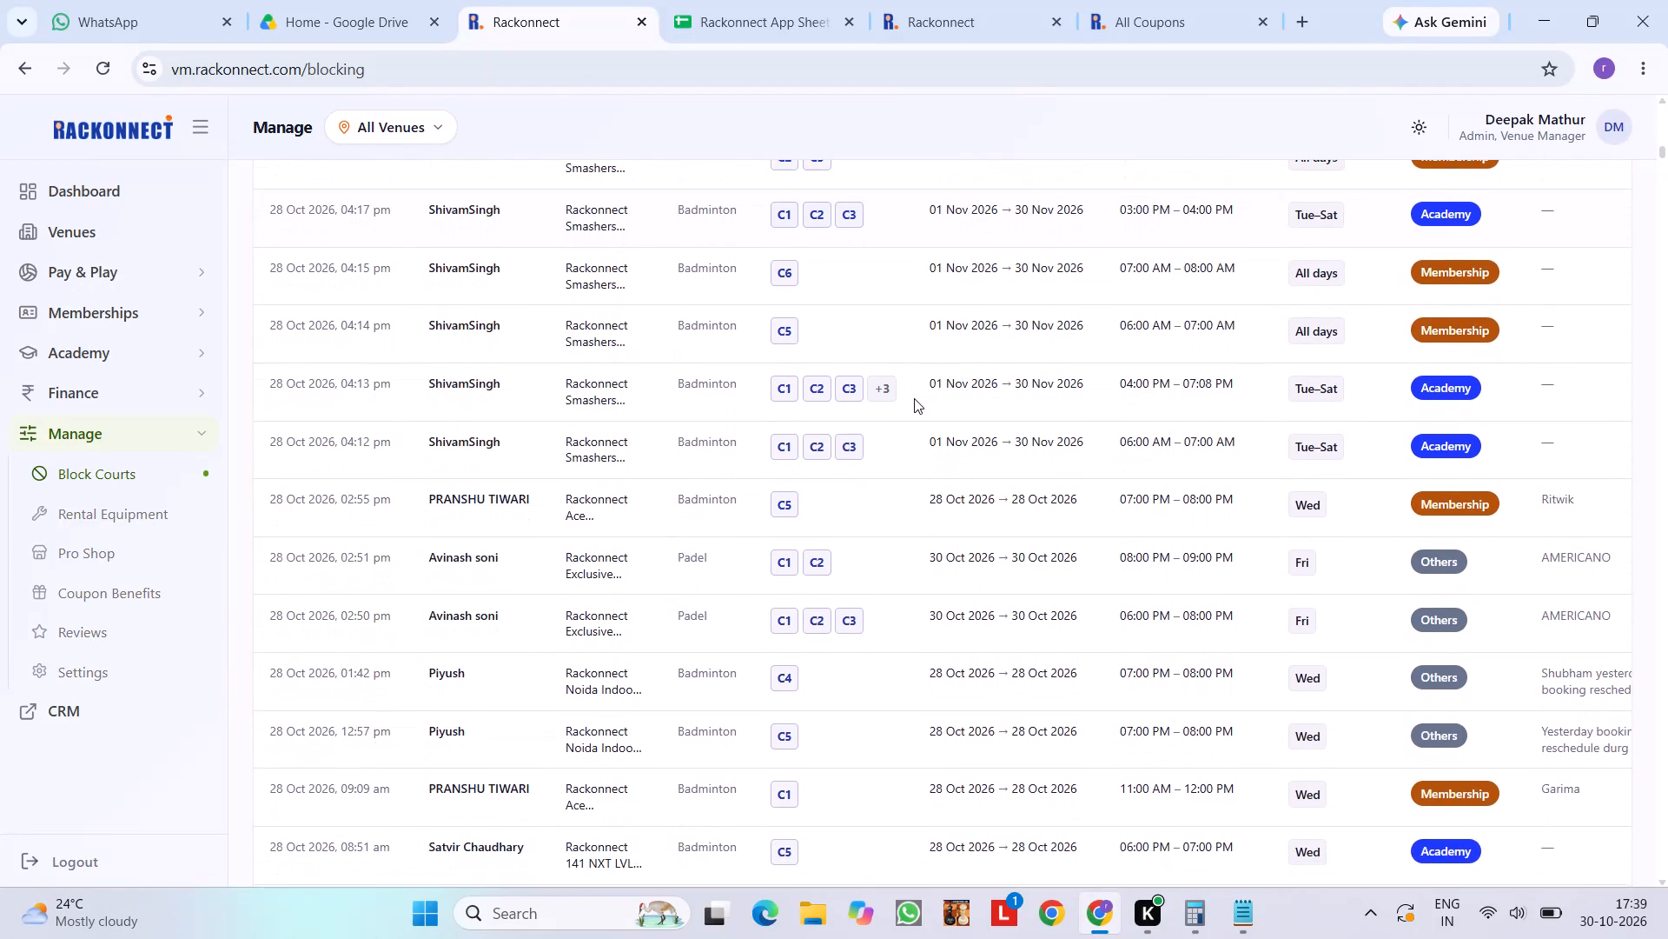
{"action": "scroll", "coordinate": [914, 398], "scroll_direction": "down", "scroll_amount": 1}
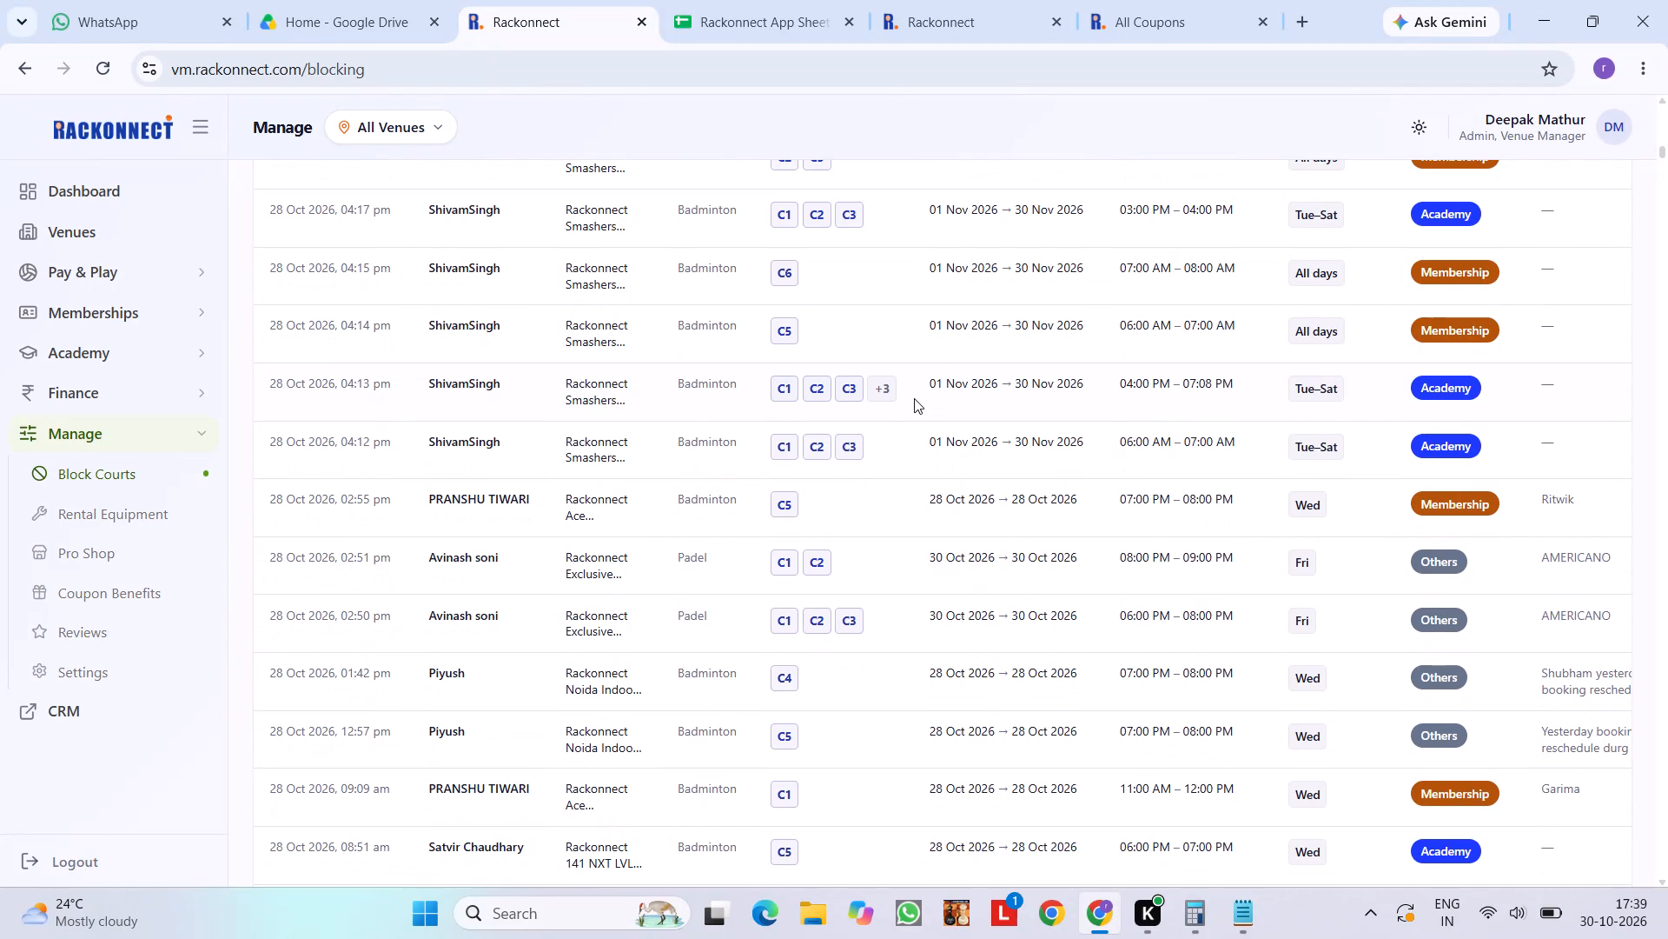
{"action": "scroll", "coordinate": [914, 398], "scroll_direction": "down", "scroll_amount": 4}
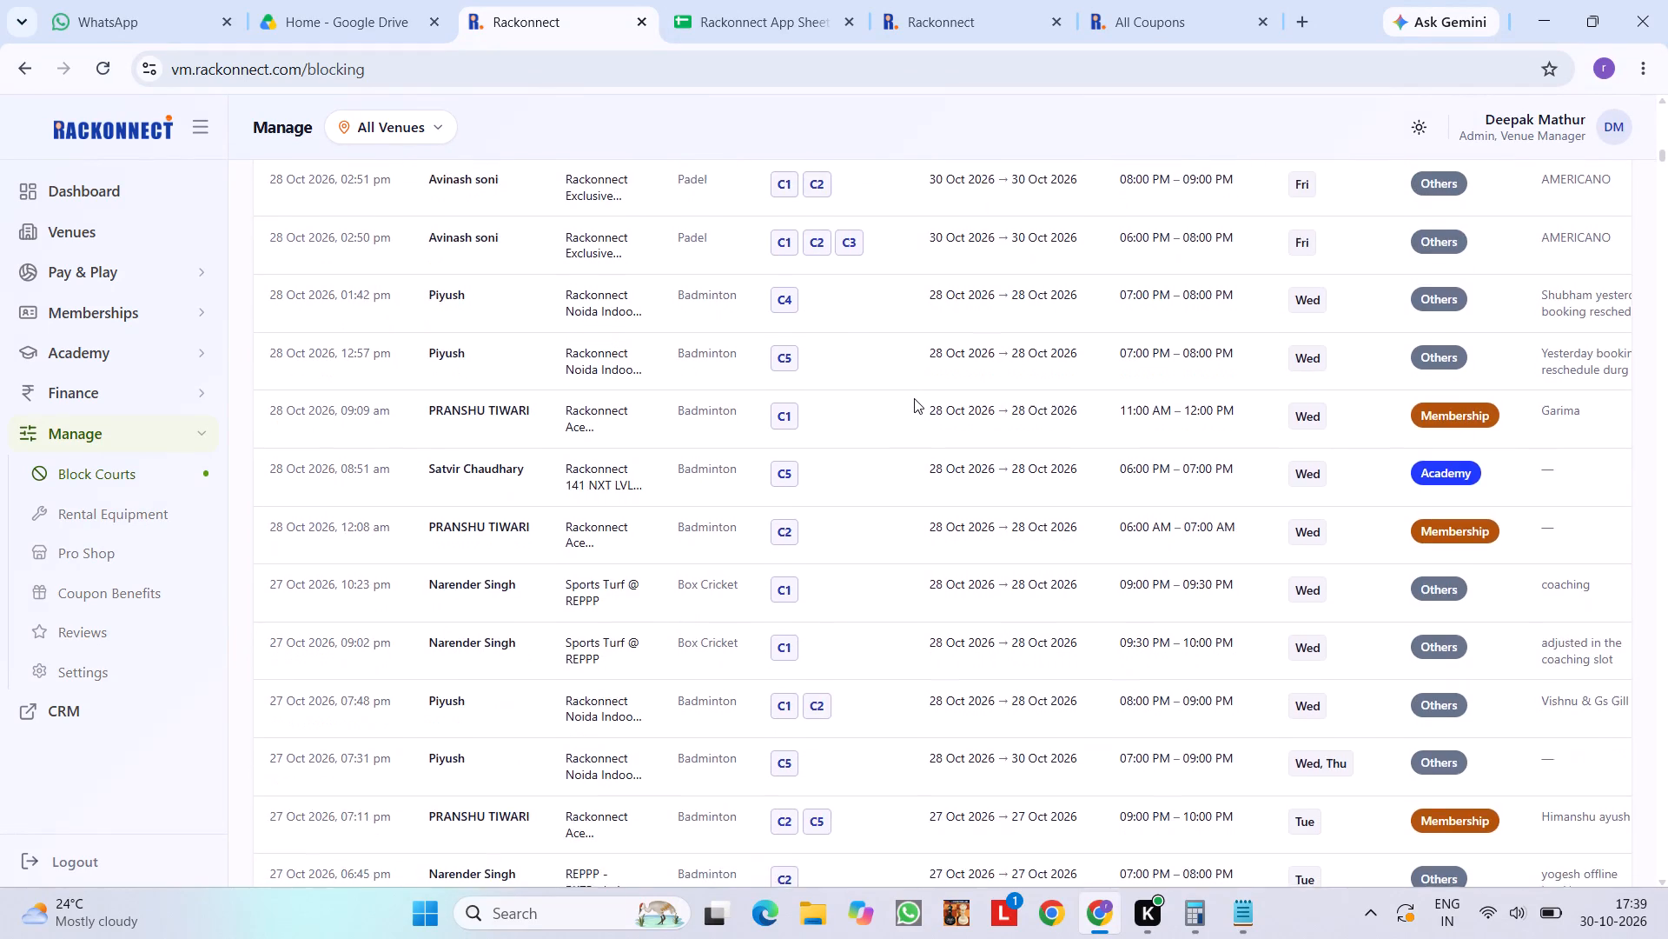
{"action": "scroll", "coordinate": [914, 398], "scroll_direction": "down", "scroll_amount": 8}
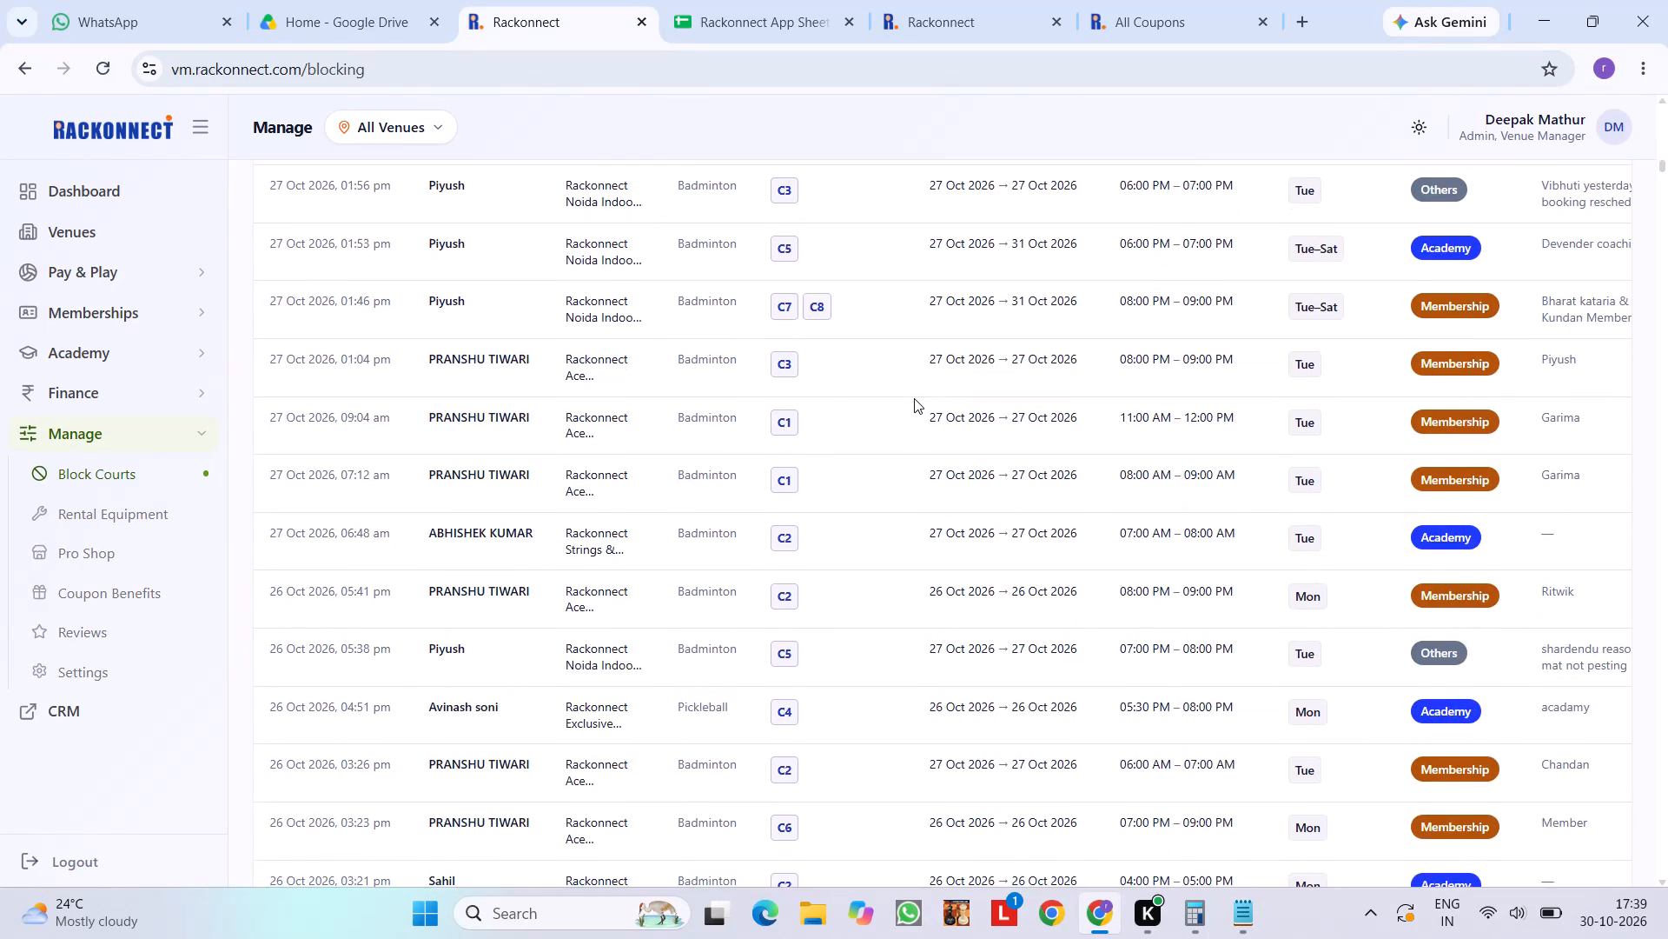
{"action": "scroll", "coordinate": [914, 398], "scroll_direction": "down", "scroll_amount": 7}
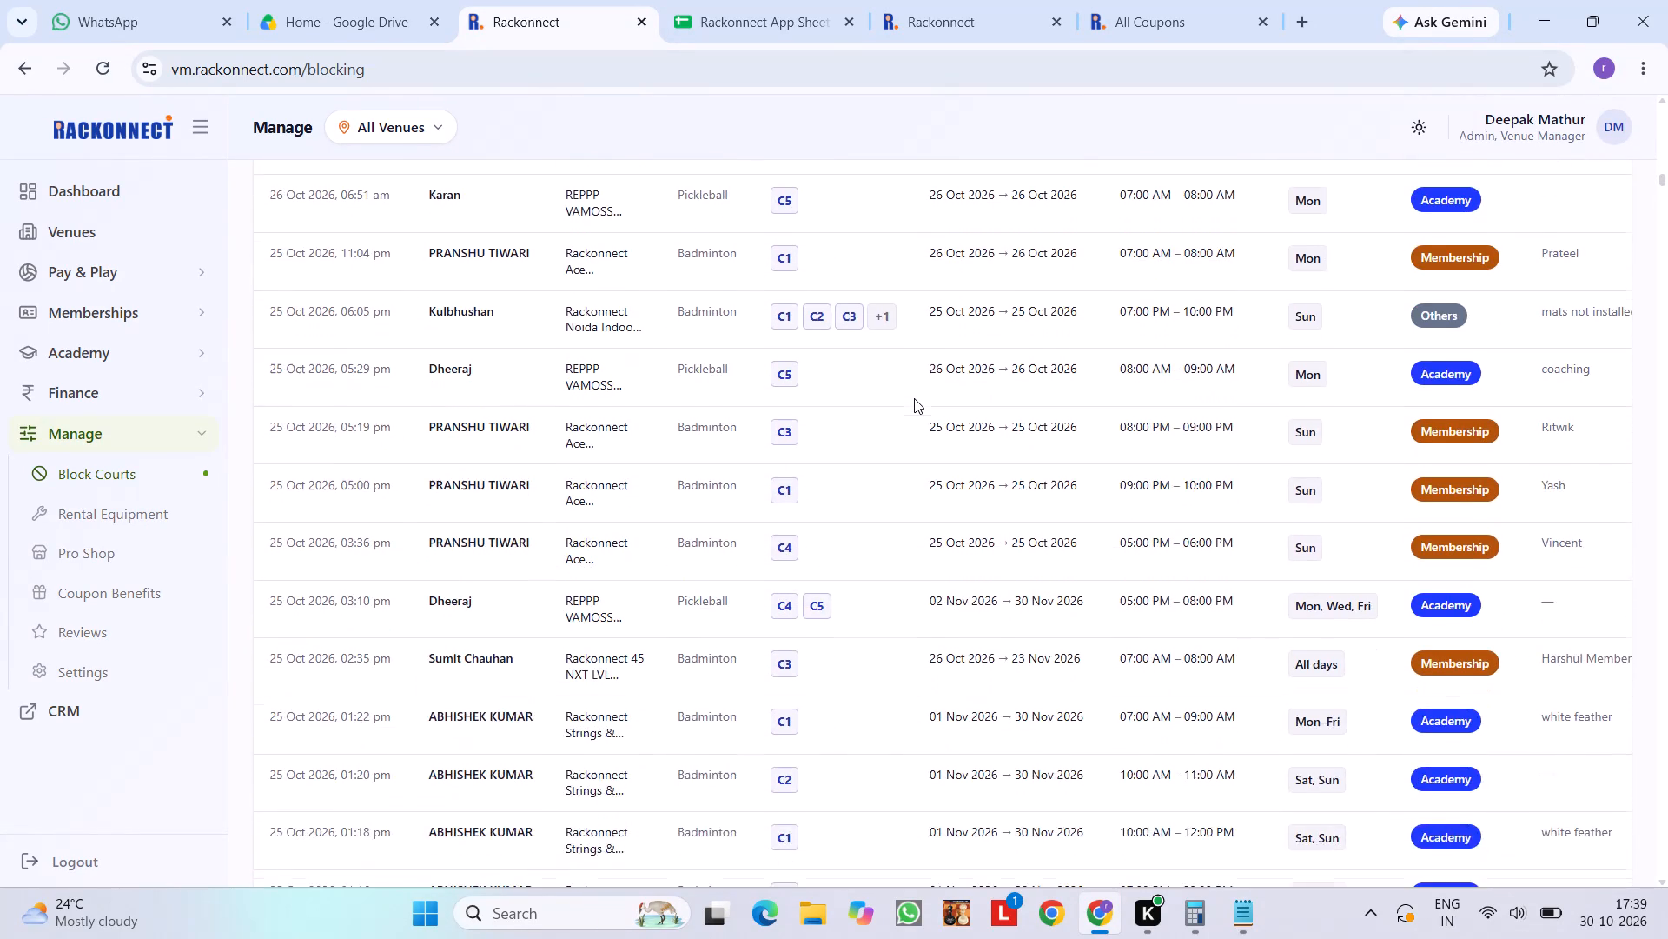
{"action": "scroll", "coordinate": [914, 398], "scroll_direction": "down", "scroll_amount": 3}
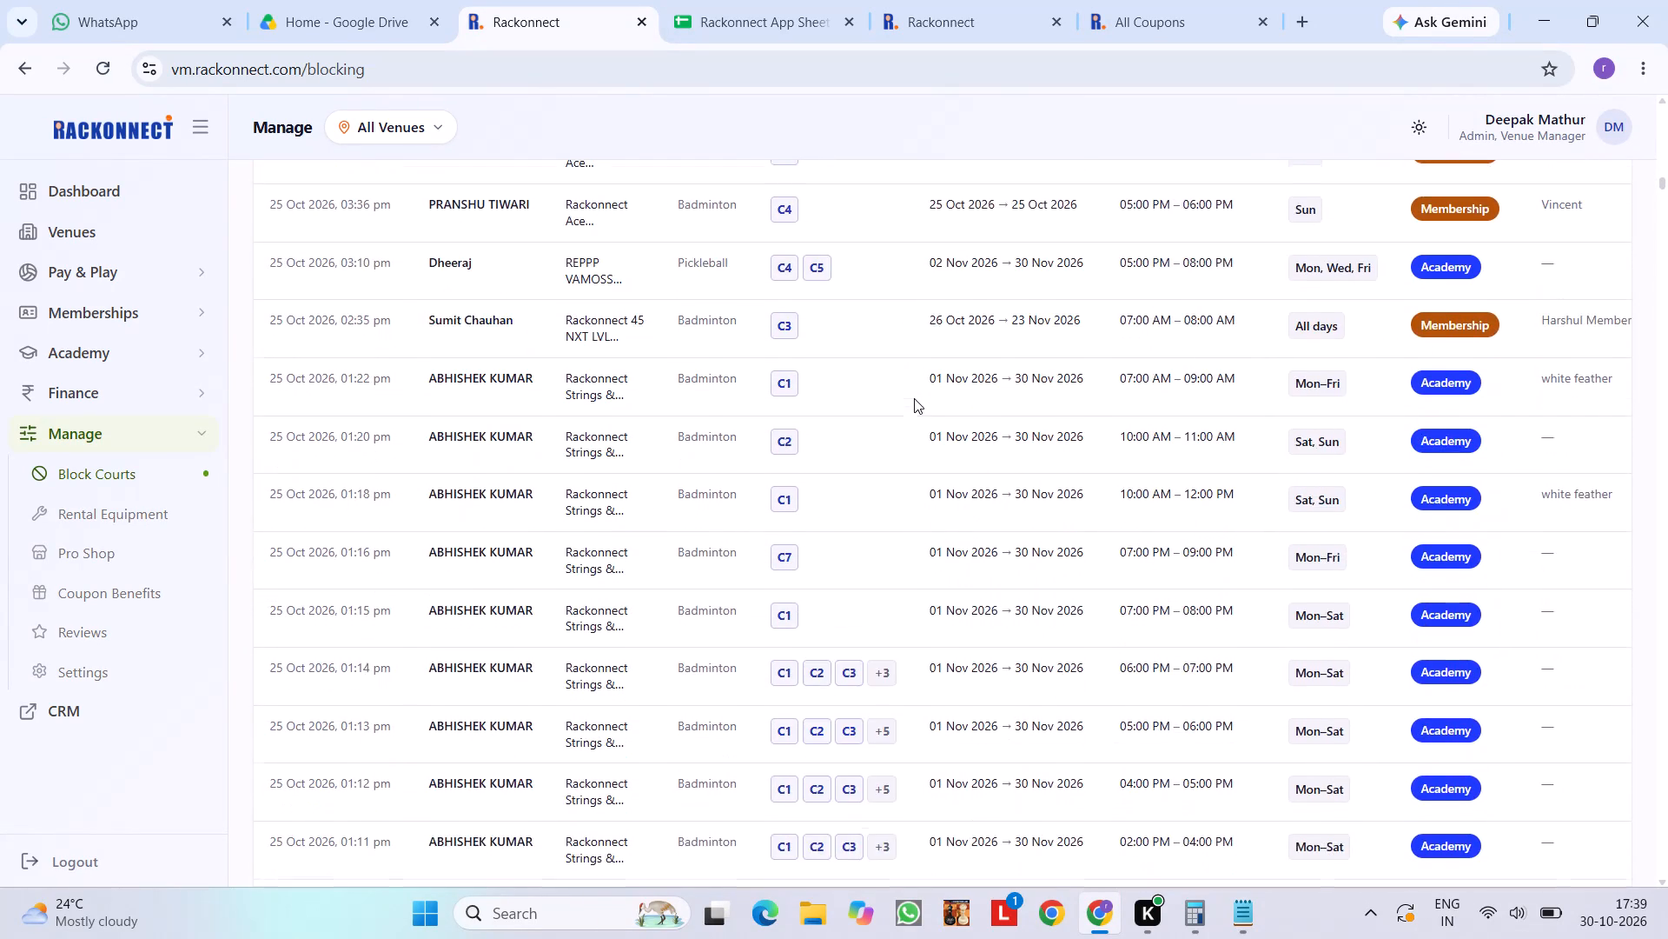
{"action": "scroll", "coordinate": [914, 398], "scroll_direction": "down", "scroll_amount": 4}
{"action": "scroll", "coordinate": [914, 398], "scroll_direction": "up", "scroll_amount": 2}
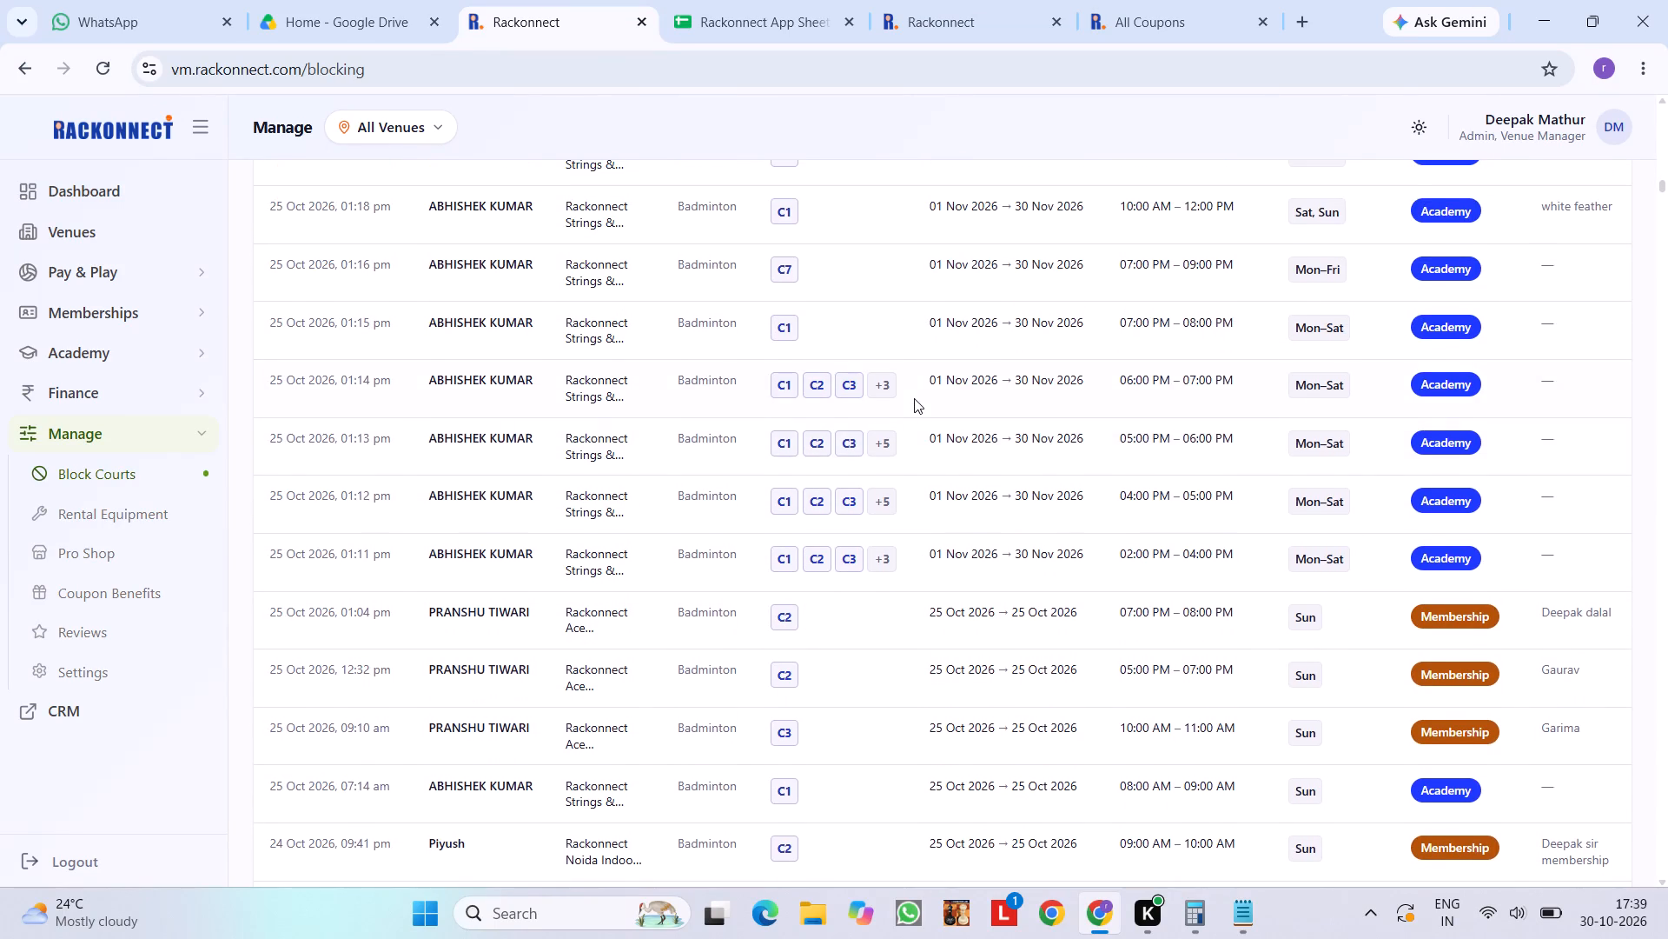
{"action": "scroll", "coordinate": [914, 398], "scroll_direction": "down", "scroll_amount": 1}
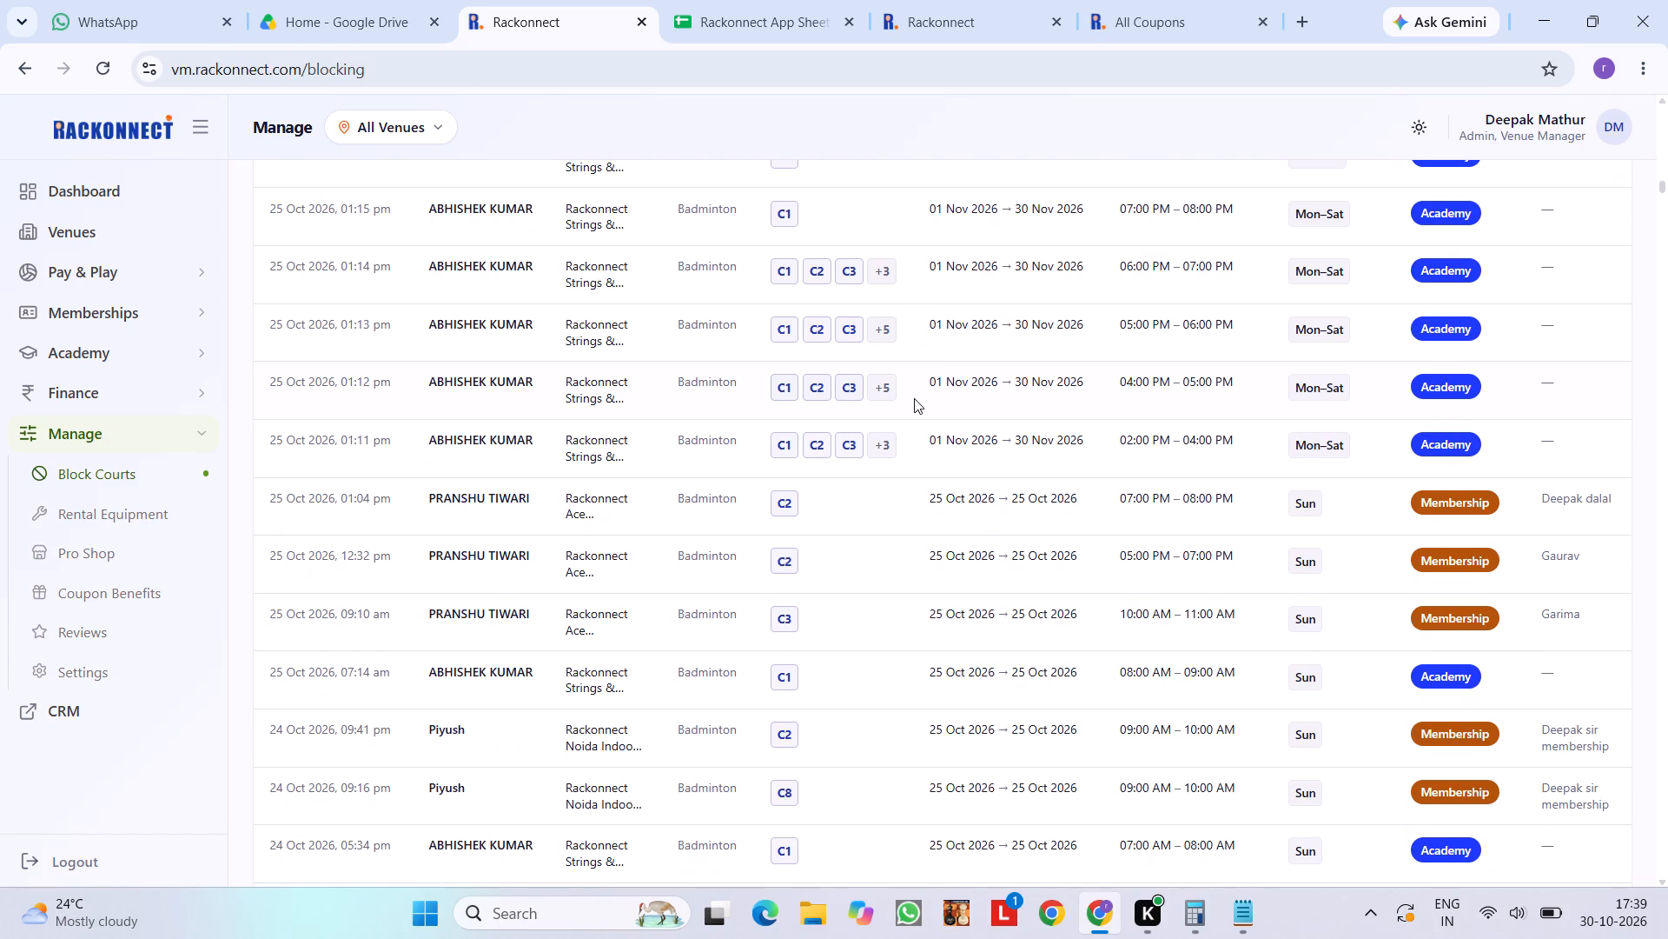
{"action": "scroll", "coordinate": [914, 398], "scroll_direction": "down", "scroll_amount": 4}
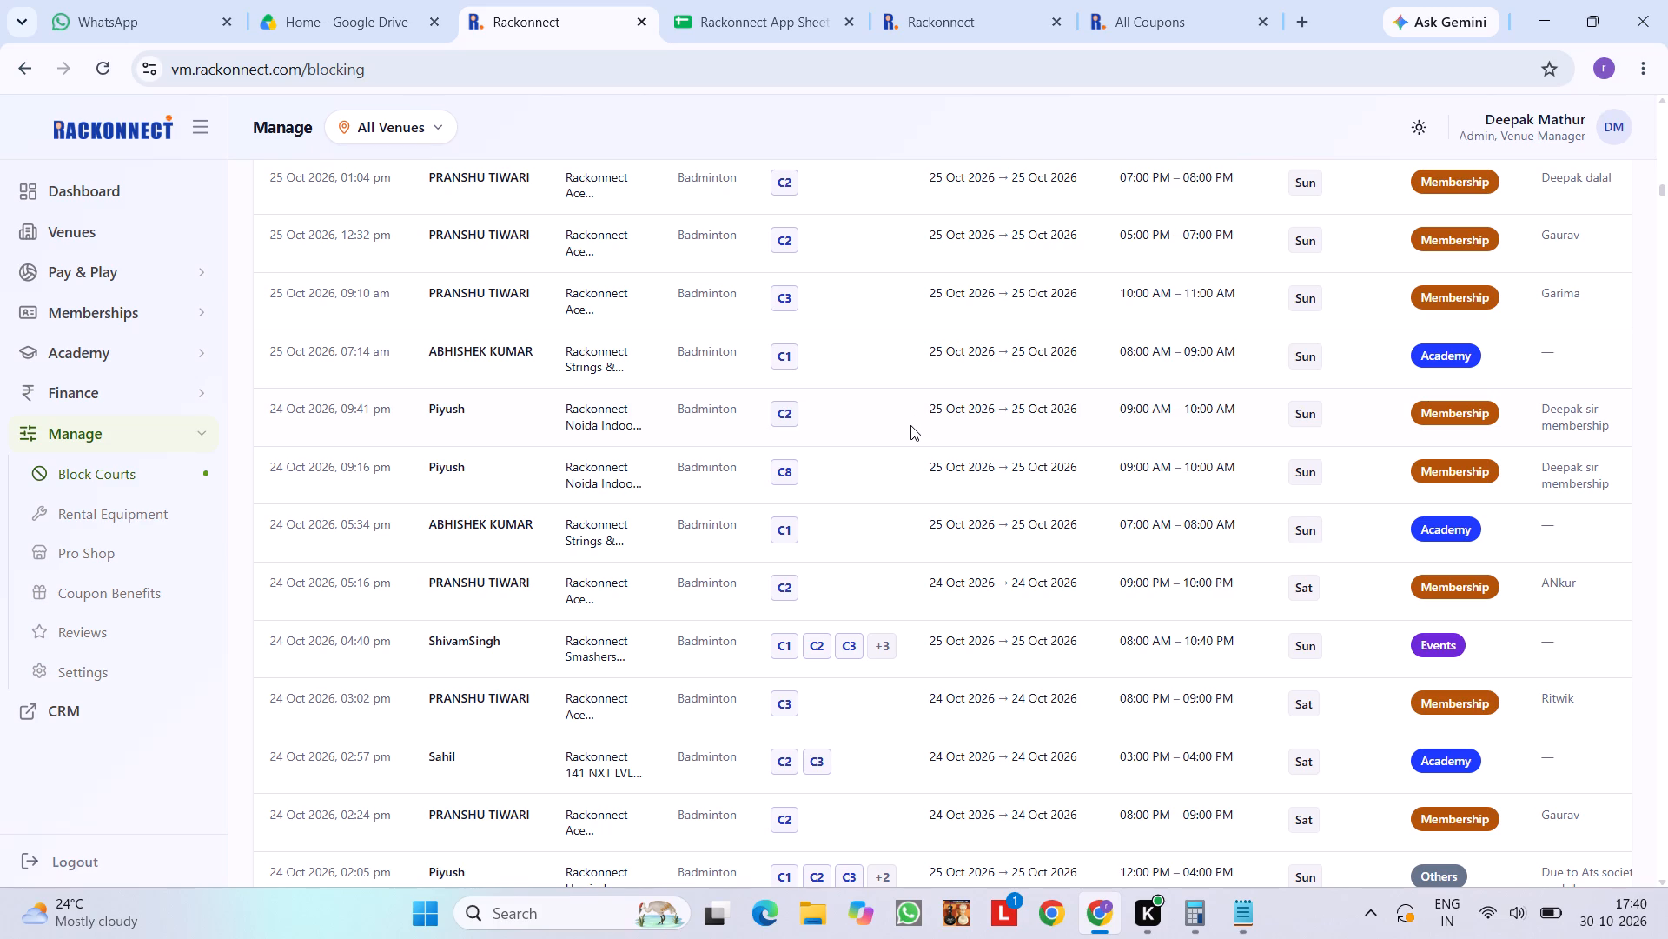
{"action": "scroll", "coordinate": [910, 425], "scroll_direction": "down", "scroll_amount": 2}
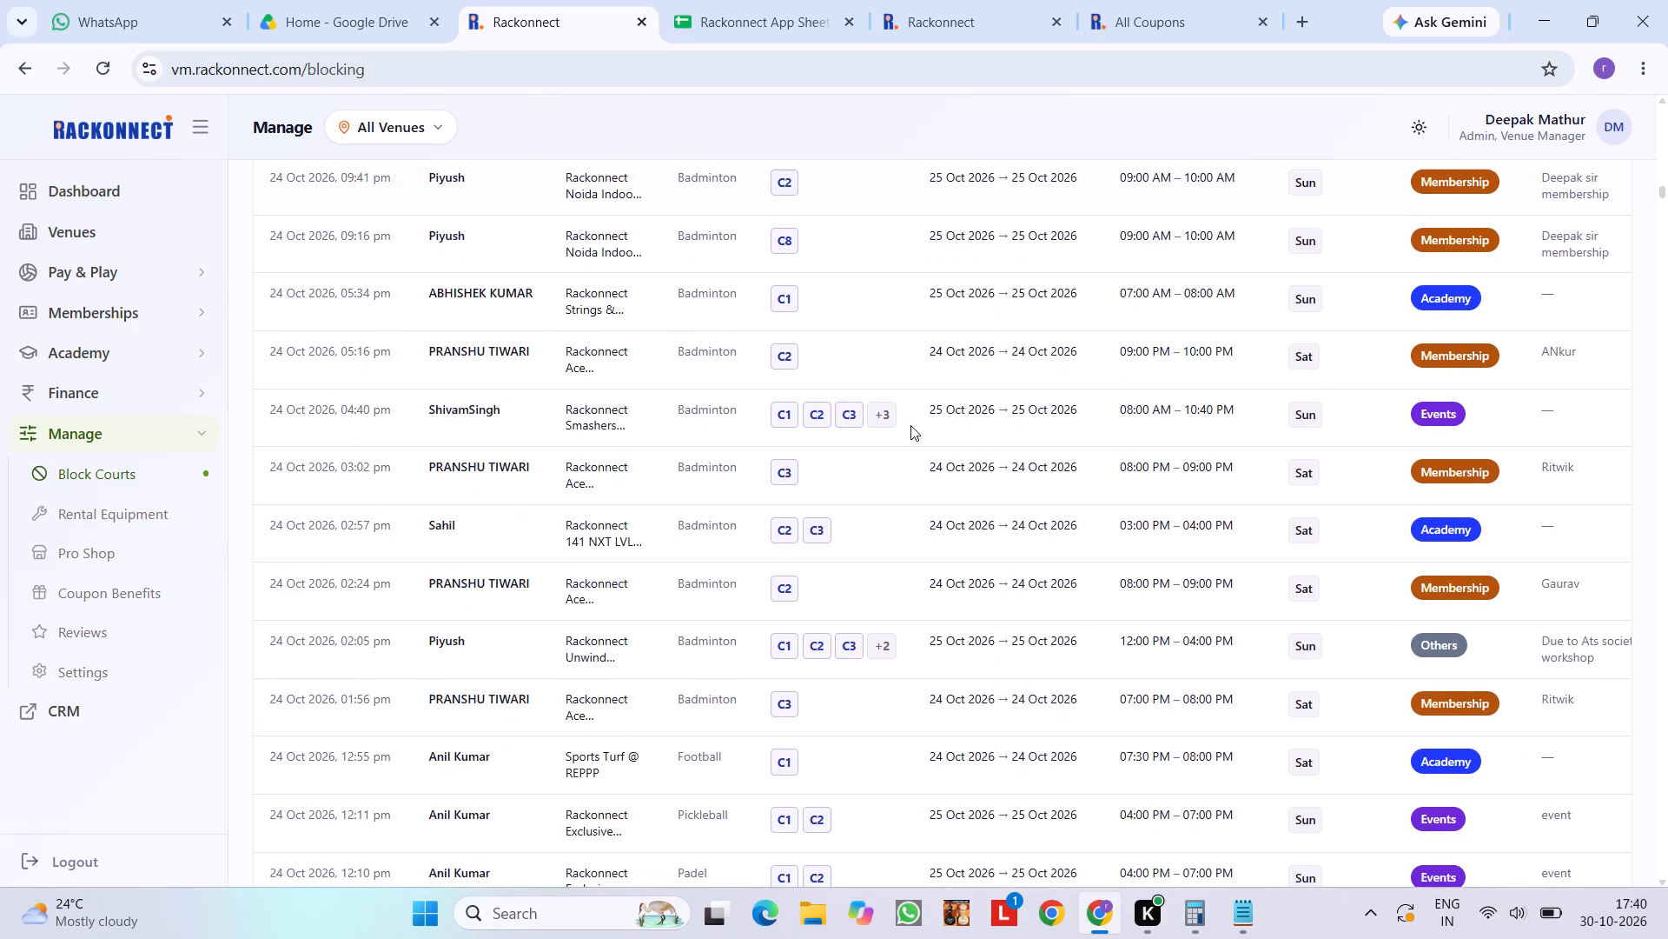
{"action": "scroll", "coordinate": [910, 425], "scroll_direction": "down", "scroll_amount": 3}
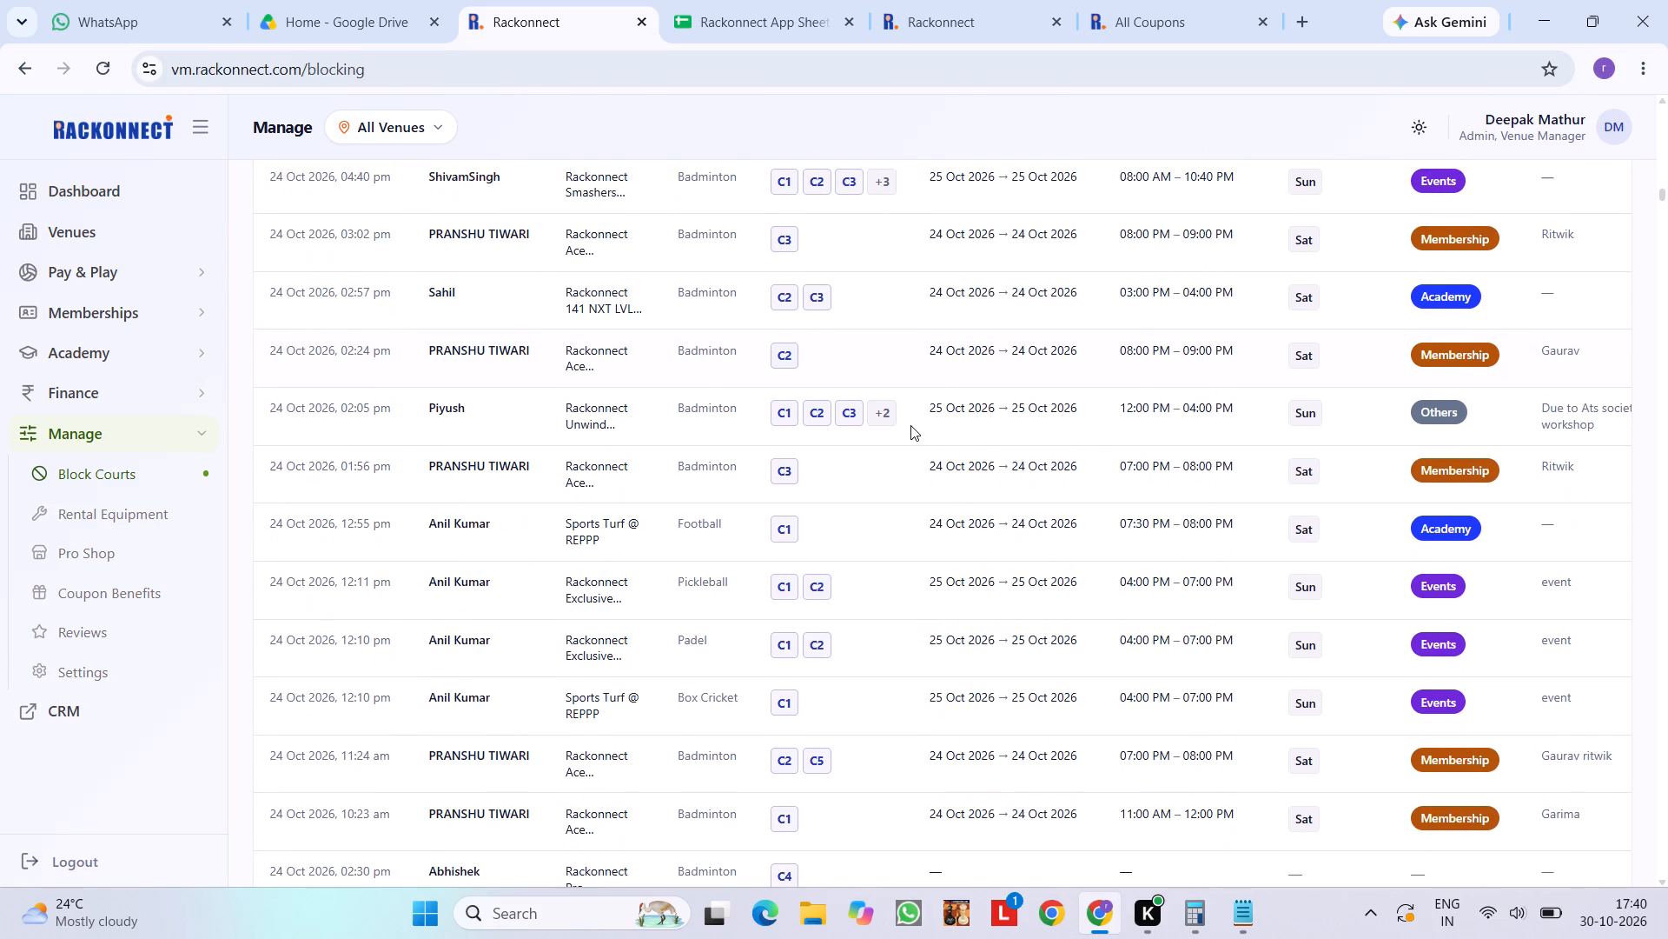
{"action": "scroll", "coordinate": [910, 425], "scroll_direction": "down", "scroll_amount": 3}
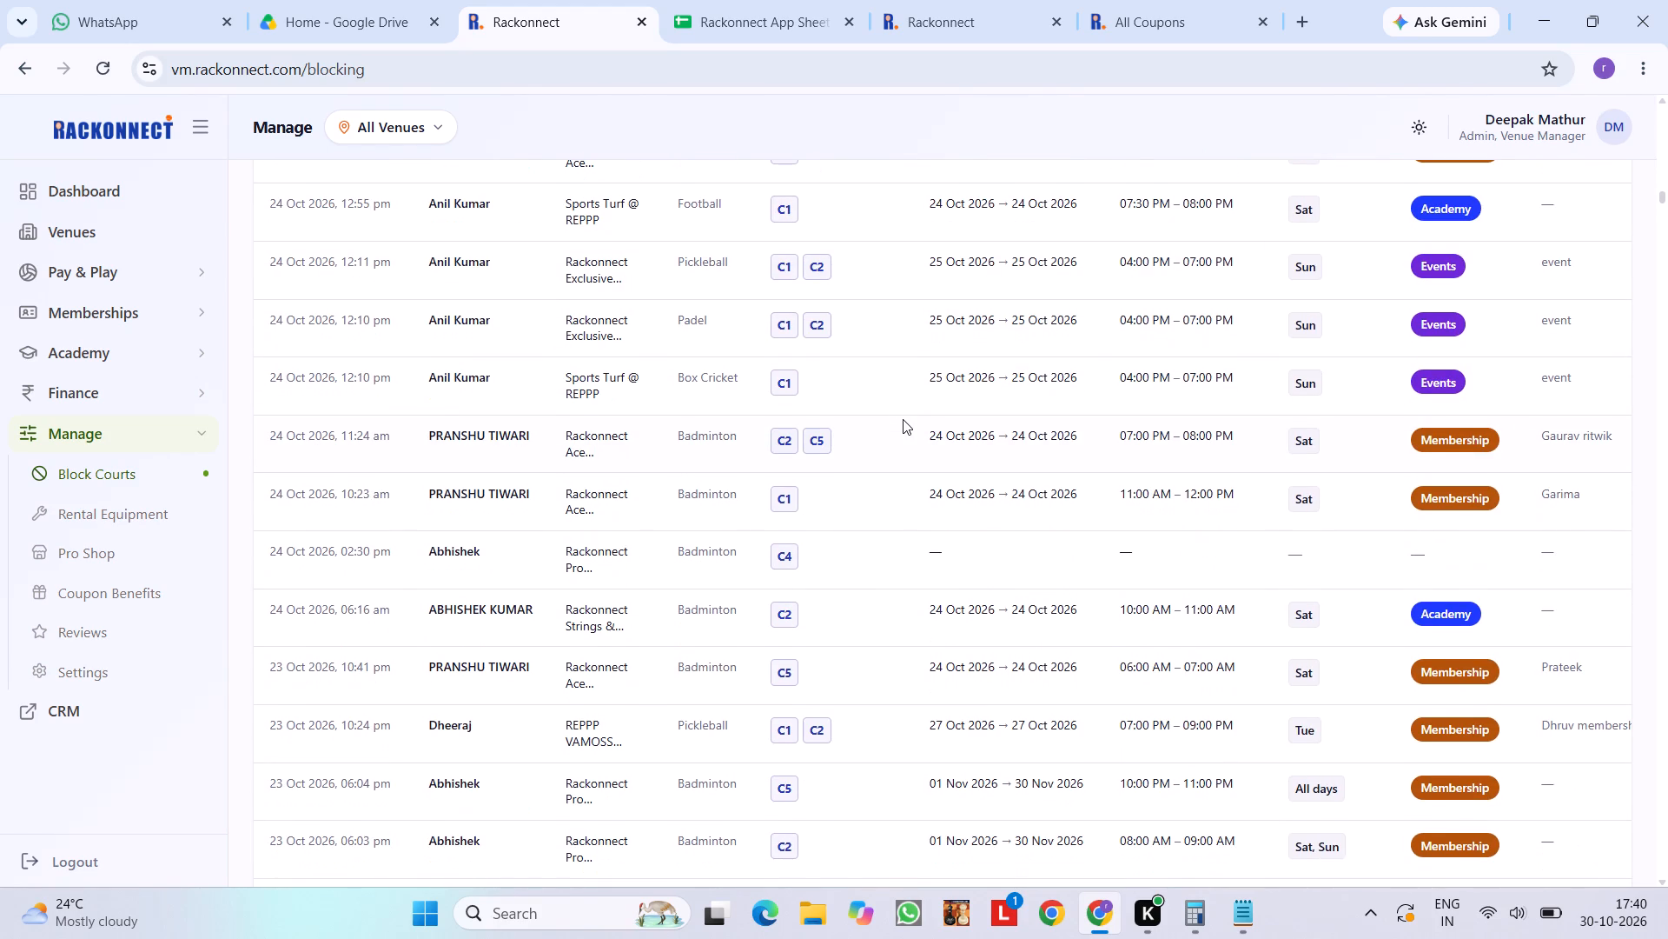
{"action": "scroll", "coordinate": [903, 419], "scroll_direction": "down", "scroll_amount": 4}
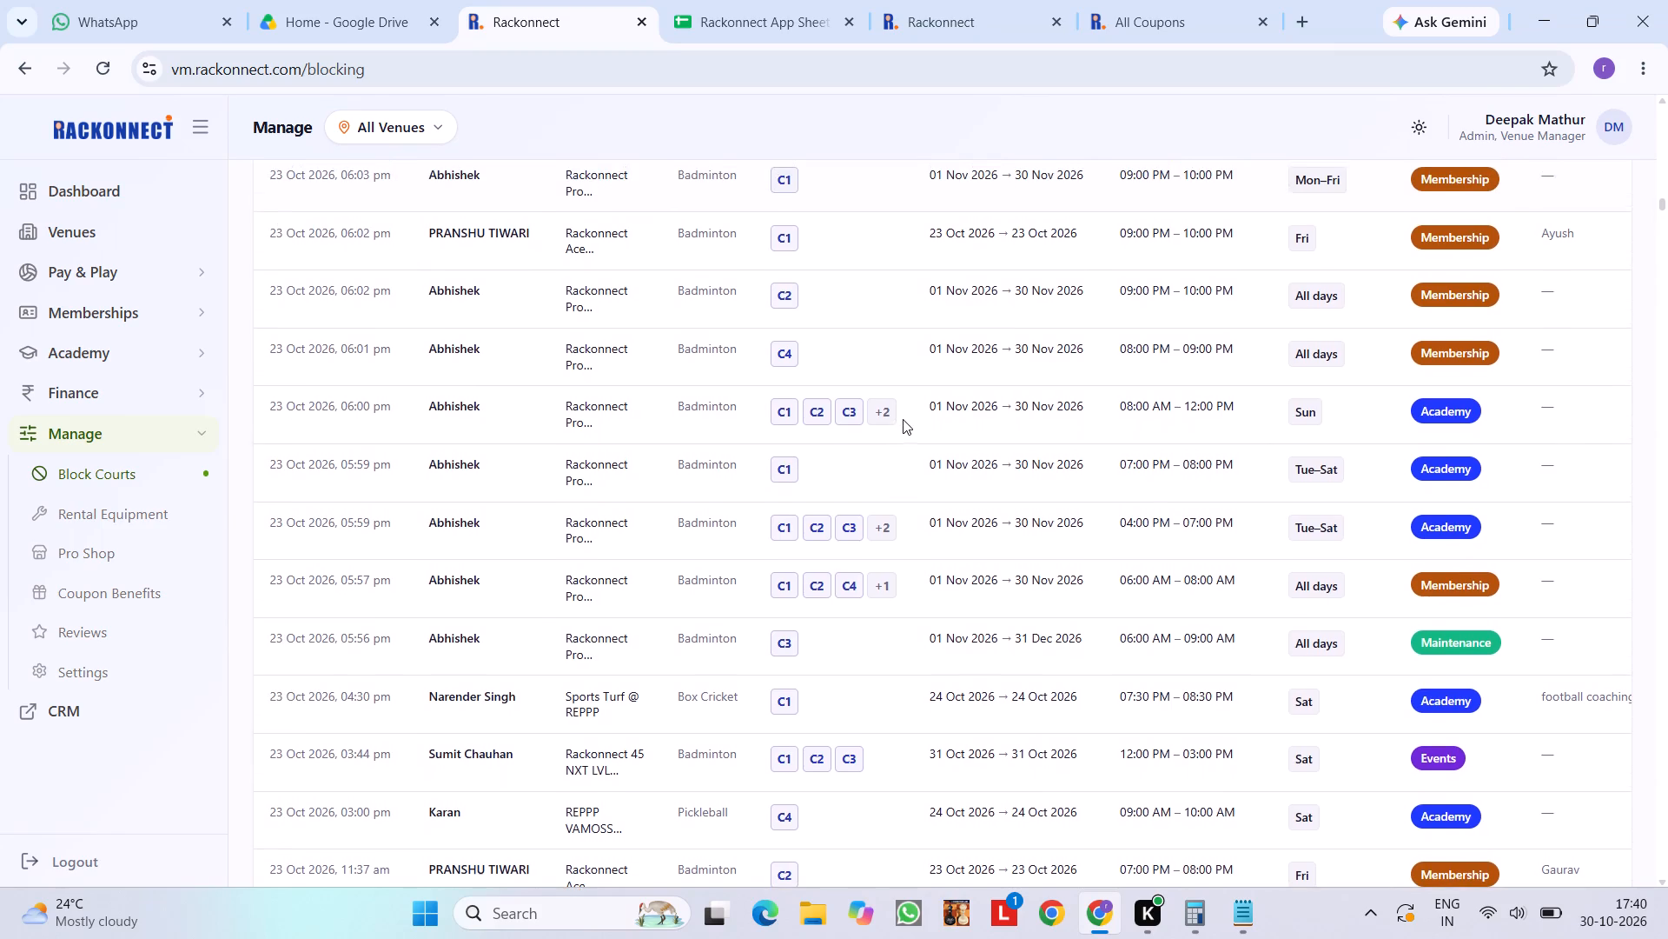
{"action": "scroll", "coordinate": [903, 419], "scroll_direction": "down", "scroll_amount": 1}
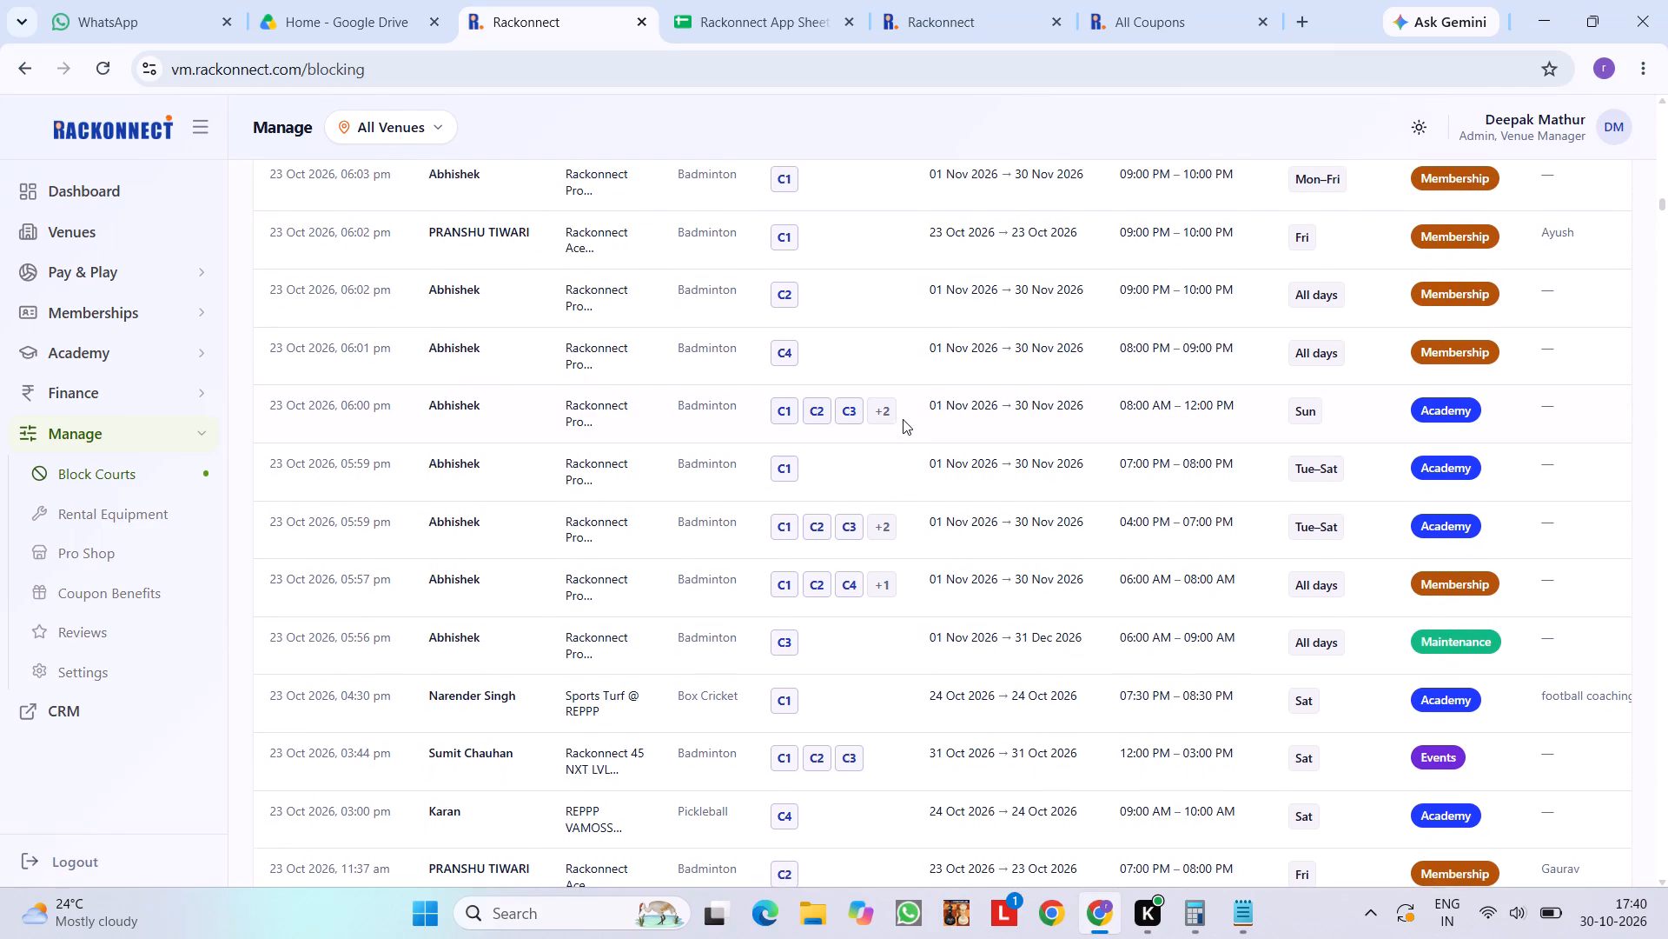
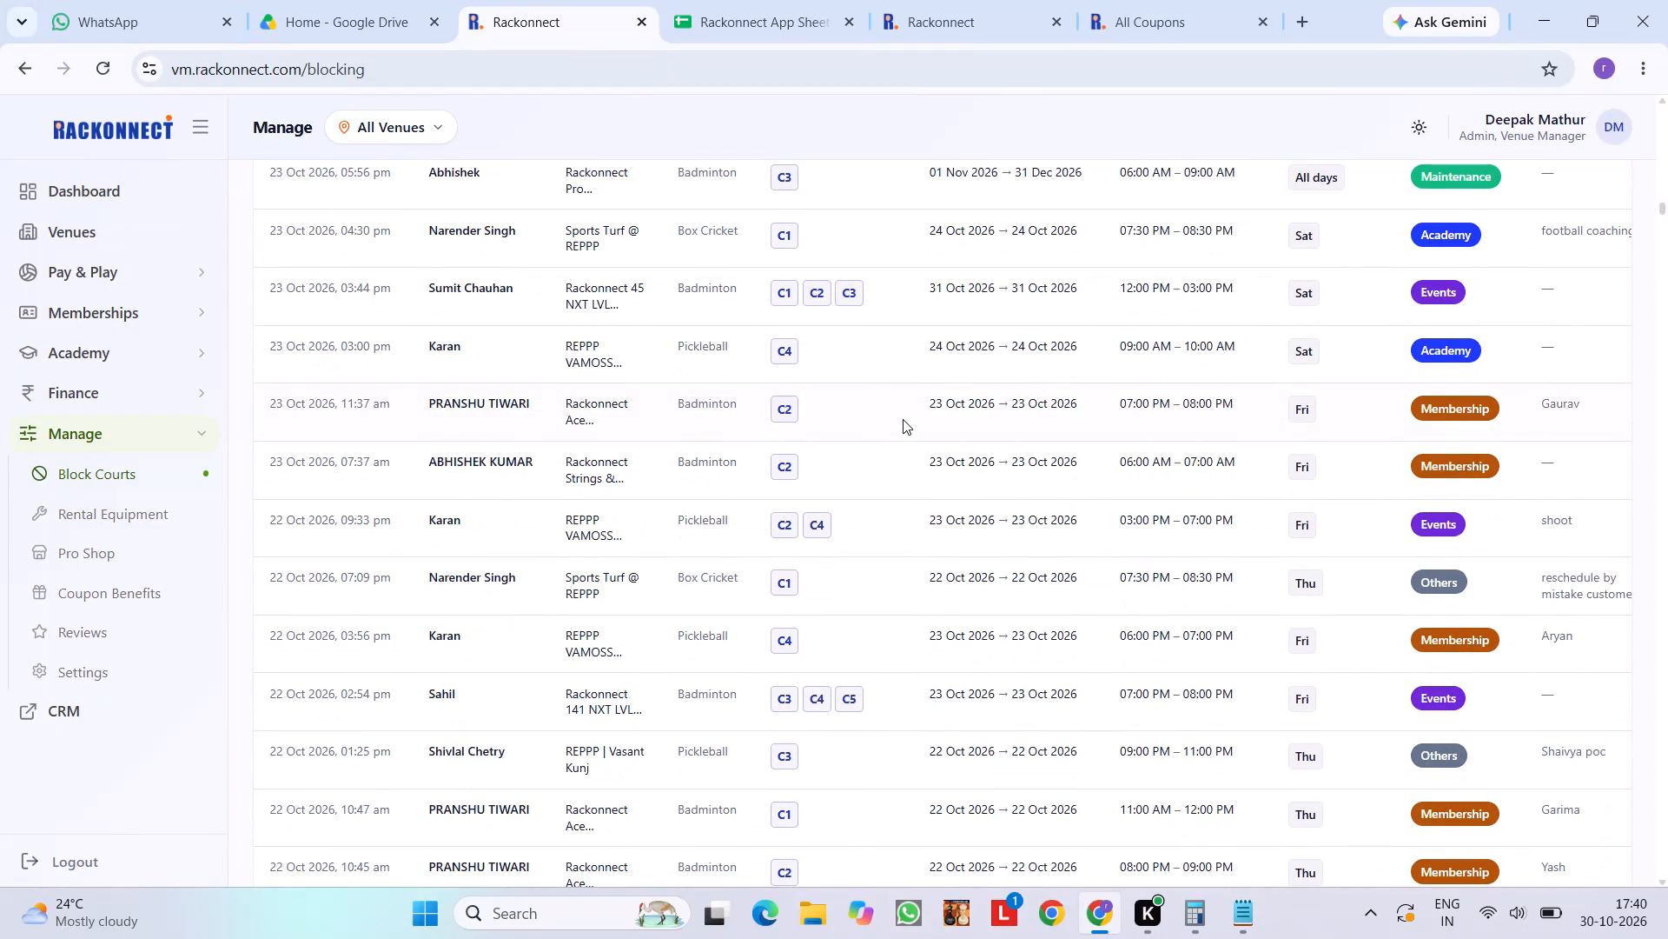
Read through the older court blocking records for all venues, back to those blocked on 12 Oct 2026, and return to the newest.
{"action": "scroll", "coordinate": [903, 419], "scroll_direction": "down", "scroll_amount": 2}
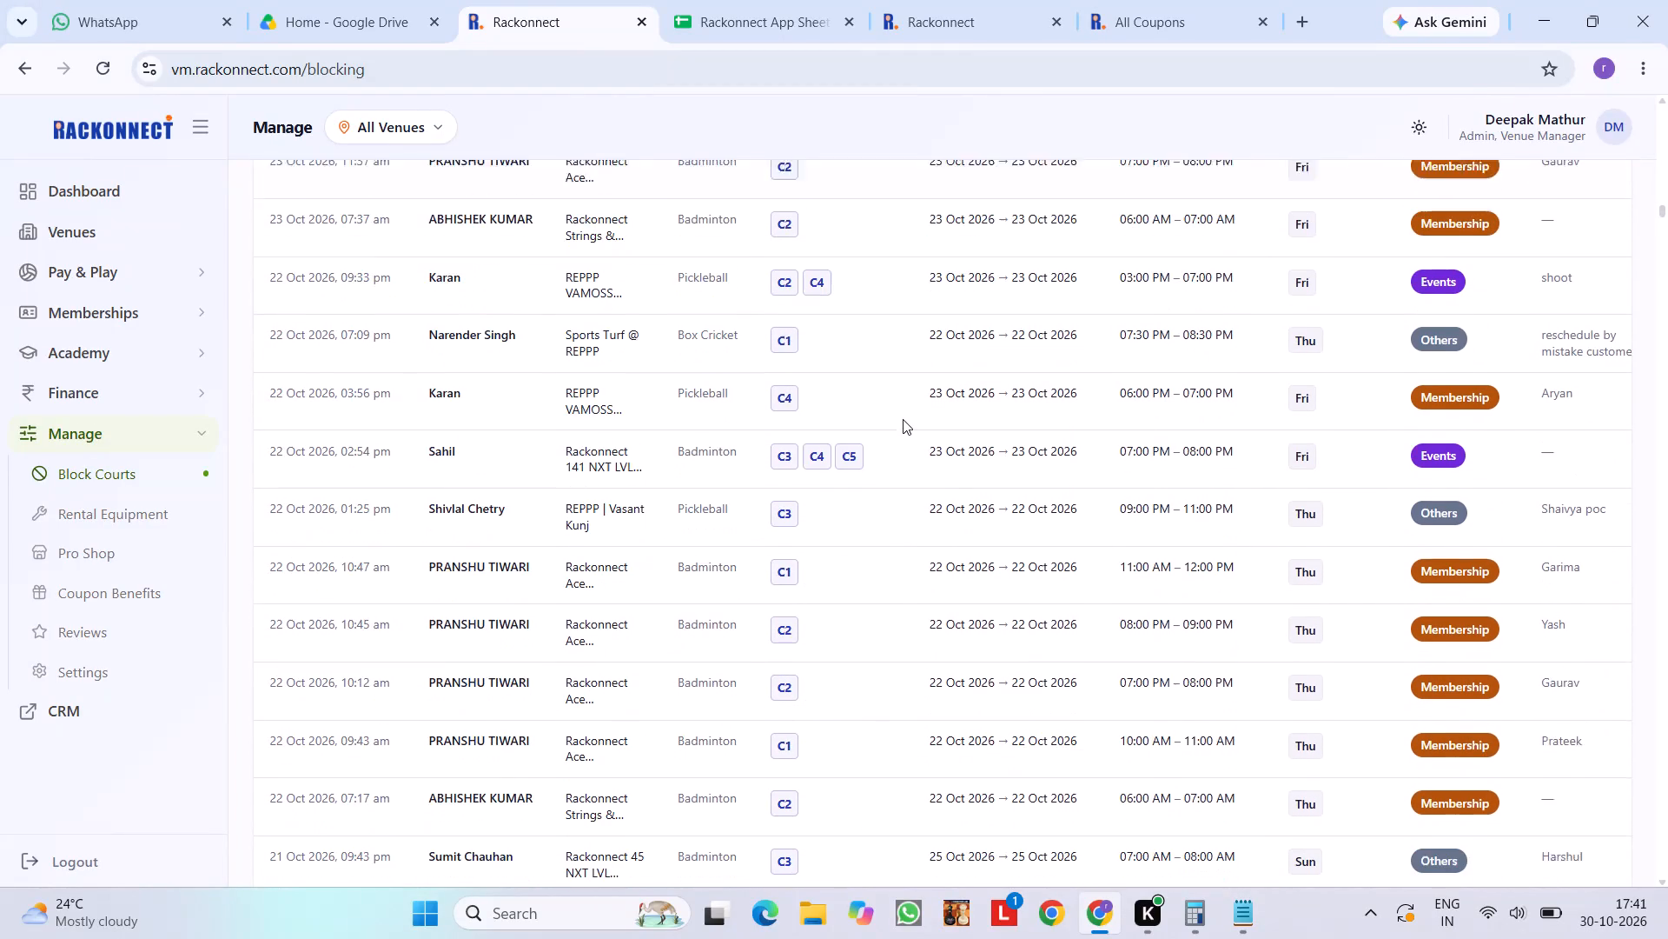
{"action": "scroll", "coordinate": [903, 419], "scroll_direction": "down", "scroll_amount": 5}
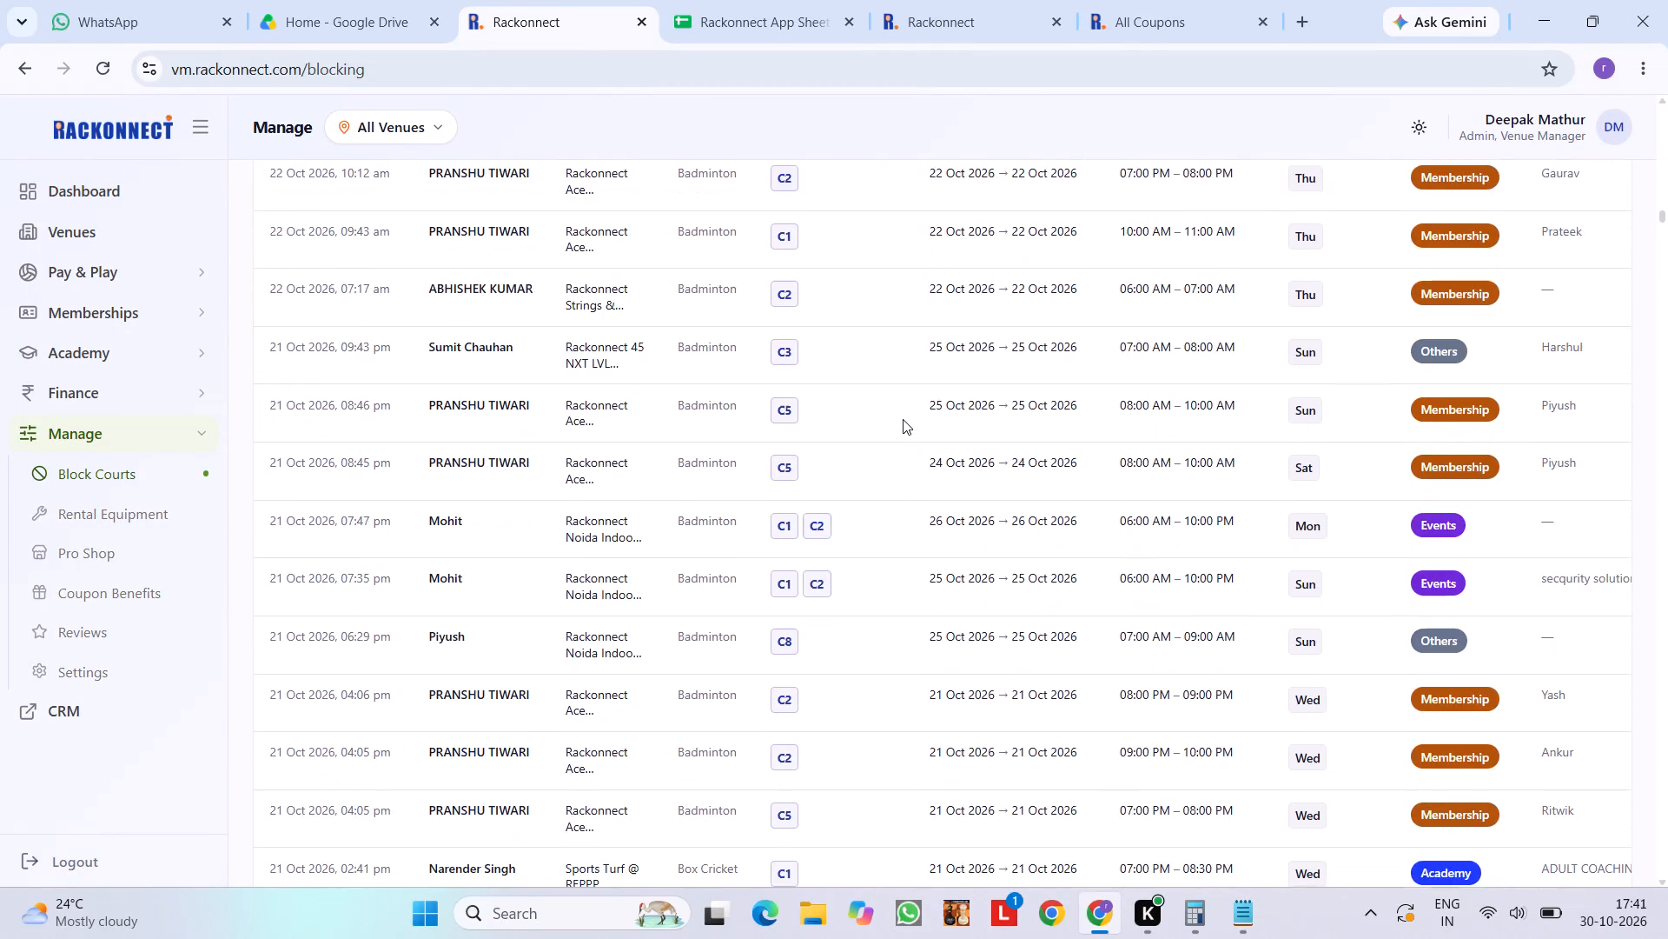
{"action": "scroll", "coordinate": [903, 419], "scroll_direction": "down", "scroll_amount": 4}
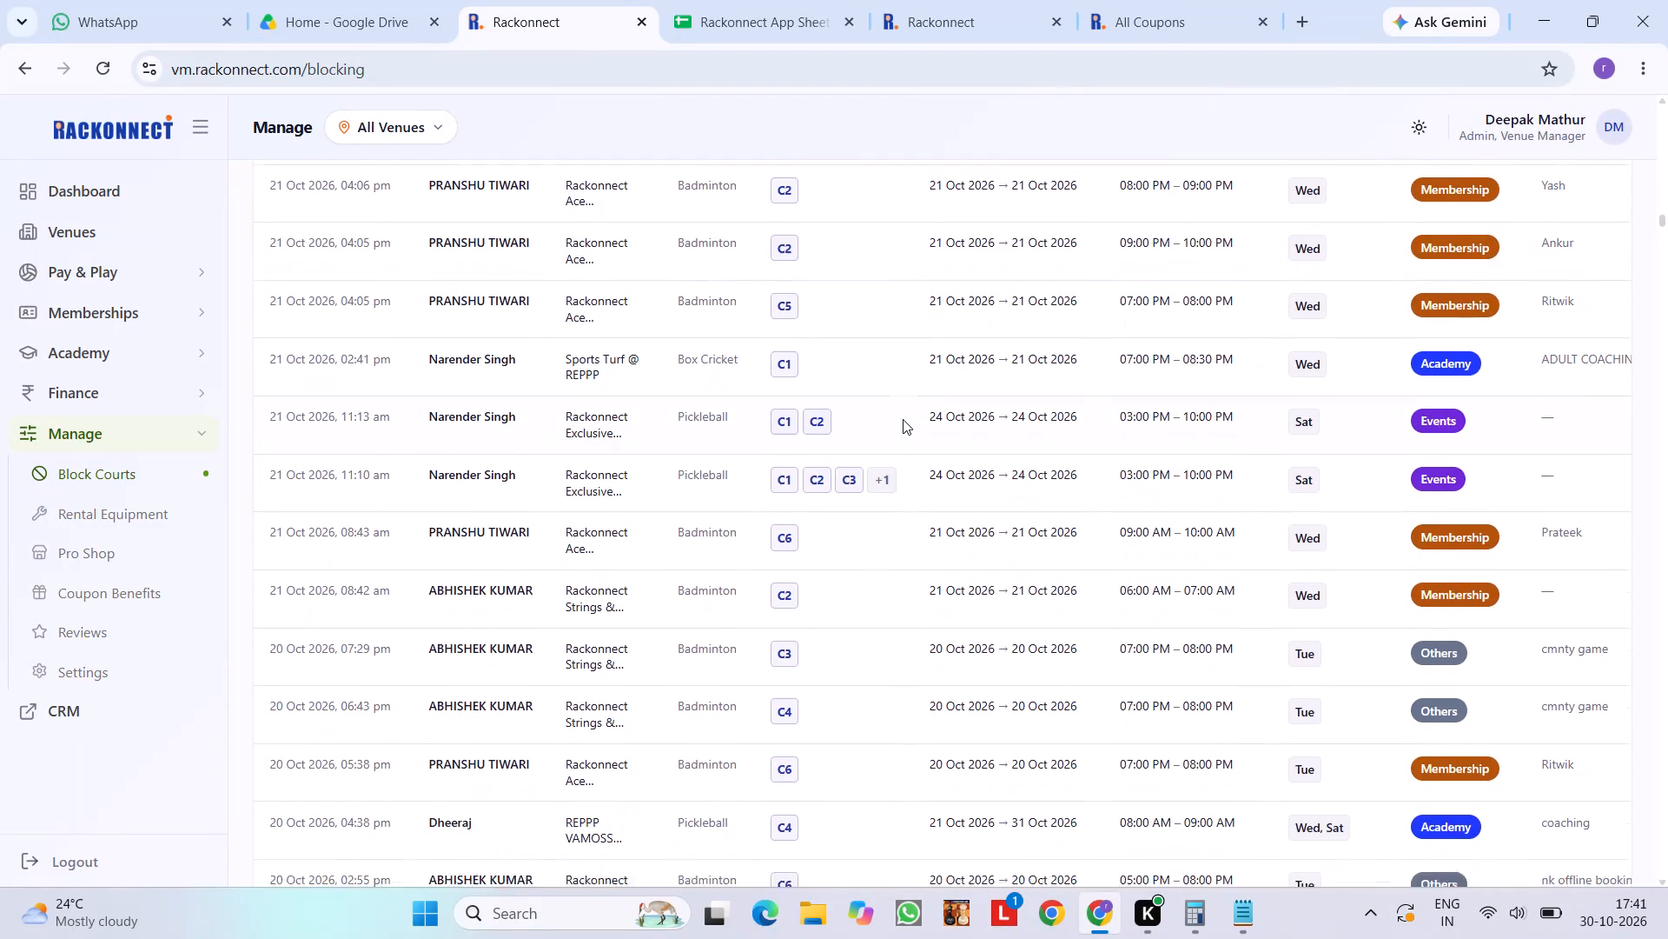
{"action": "scroll", "coordinate": [903, 419], "scroll_direction": "down", "scroll_amount": 5}
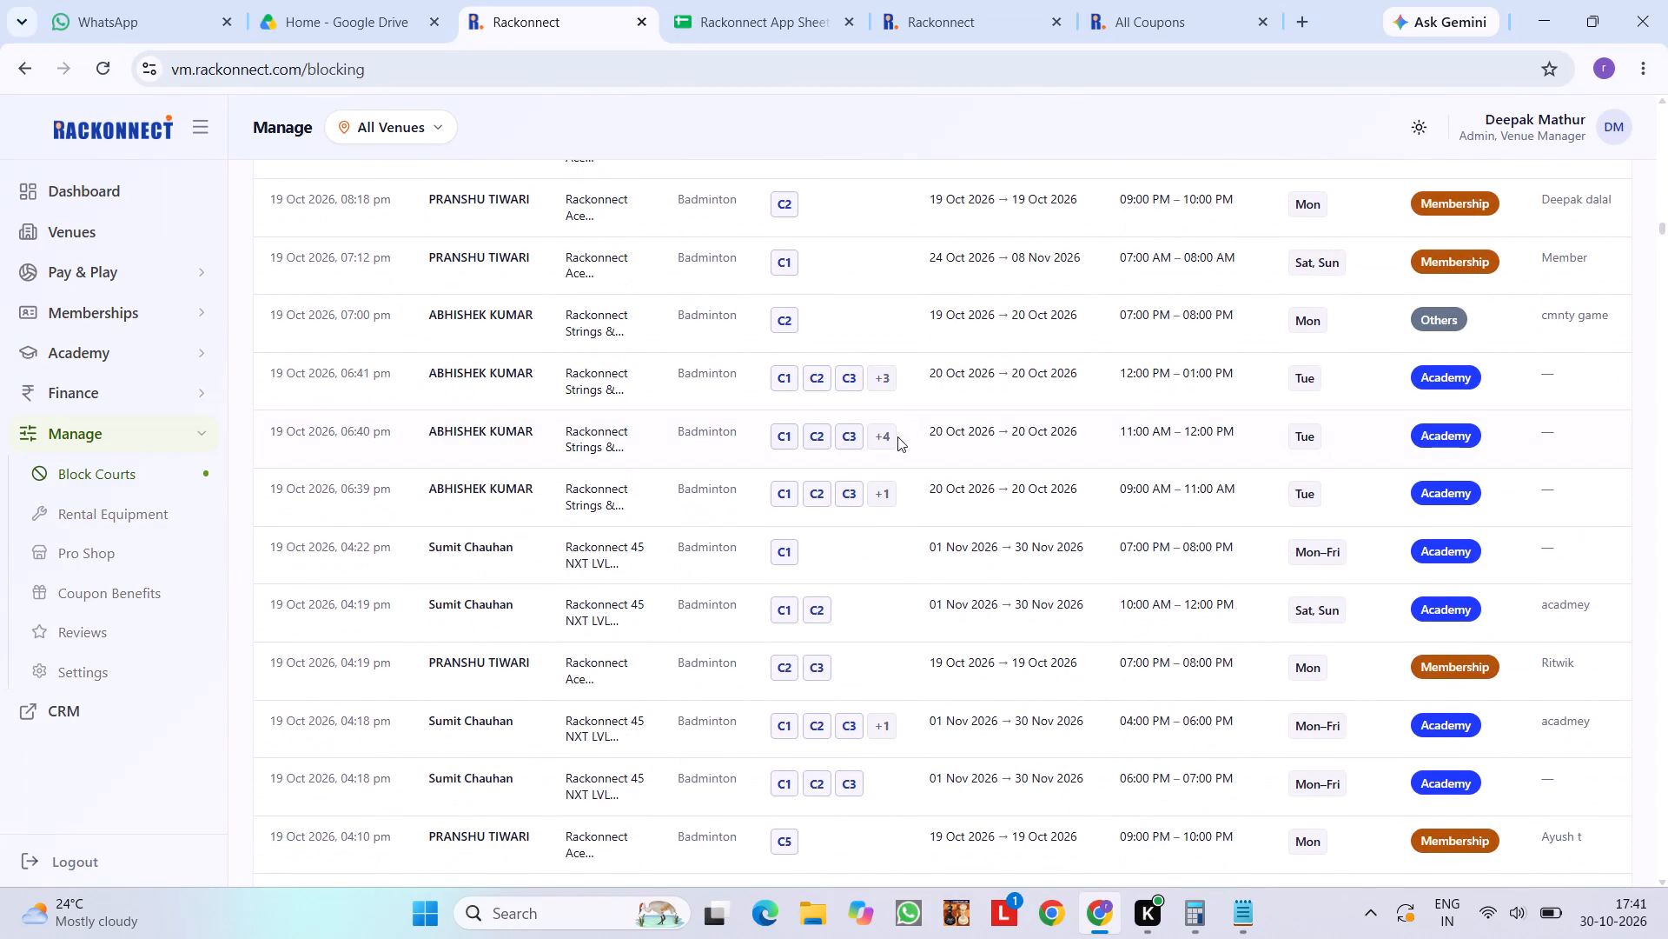
{"action": "scroll", "coordinate": [897, 436], "scroll_direction": "down", "scroll_amount": 2}
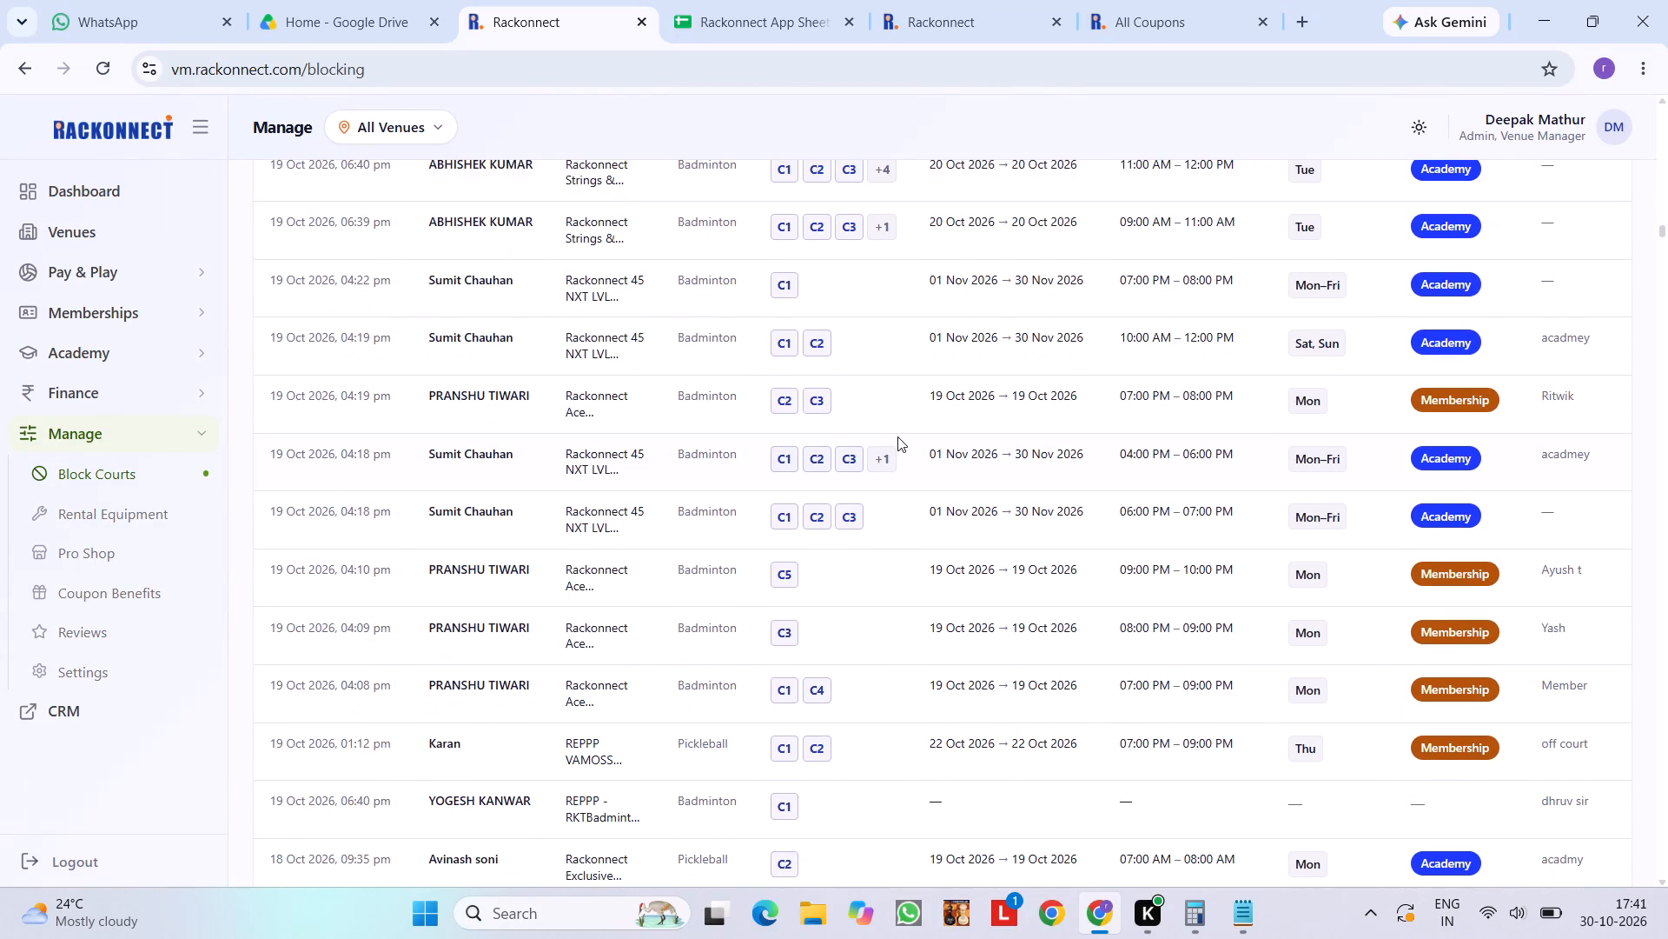
{"action": "scroll", "coordinate": [897, 436], "scroll_direction": "down", "scroll_amount": 3}
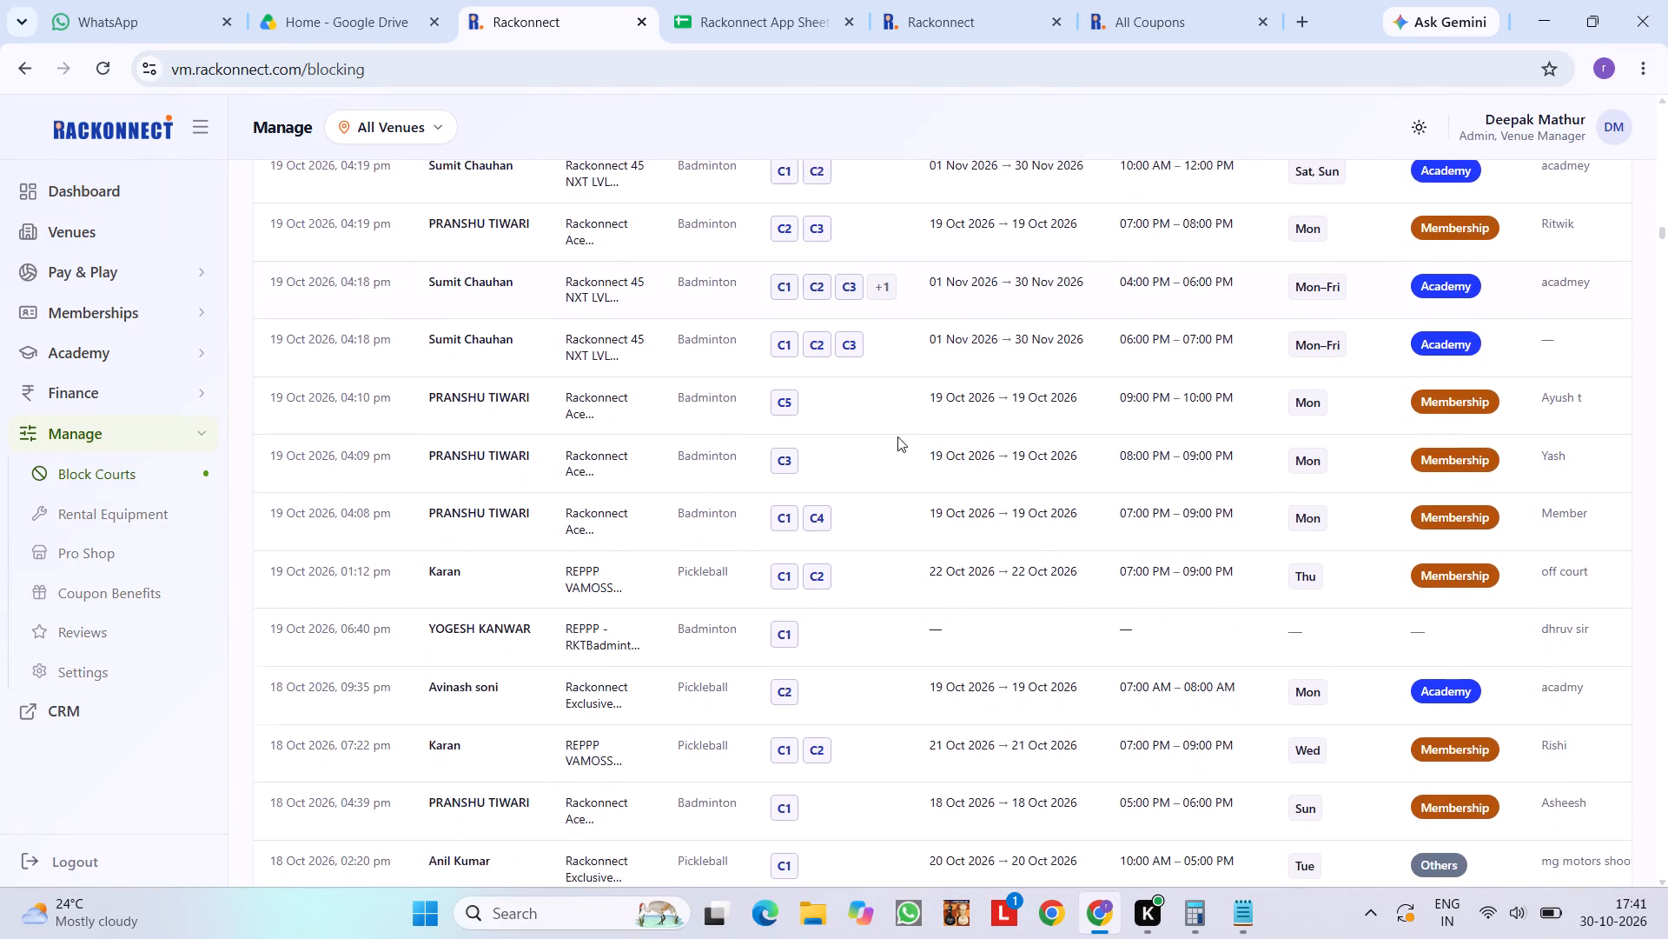
{"action": "scroll", "coordinate": [897, 436], "scroll_direction": "down", "scroll_amount": 15}
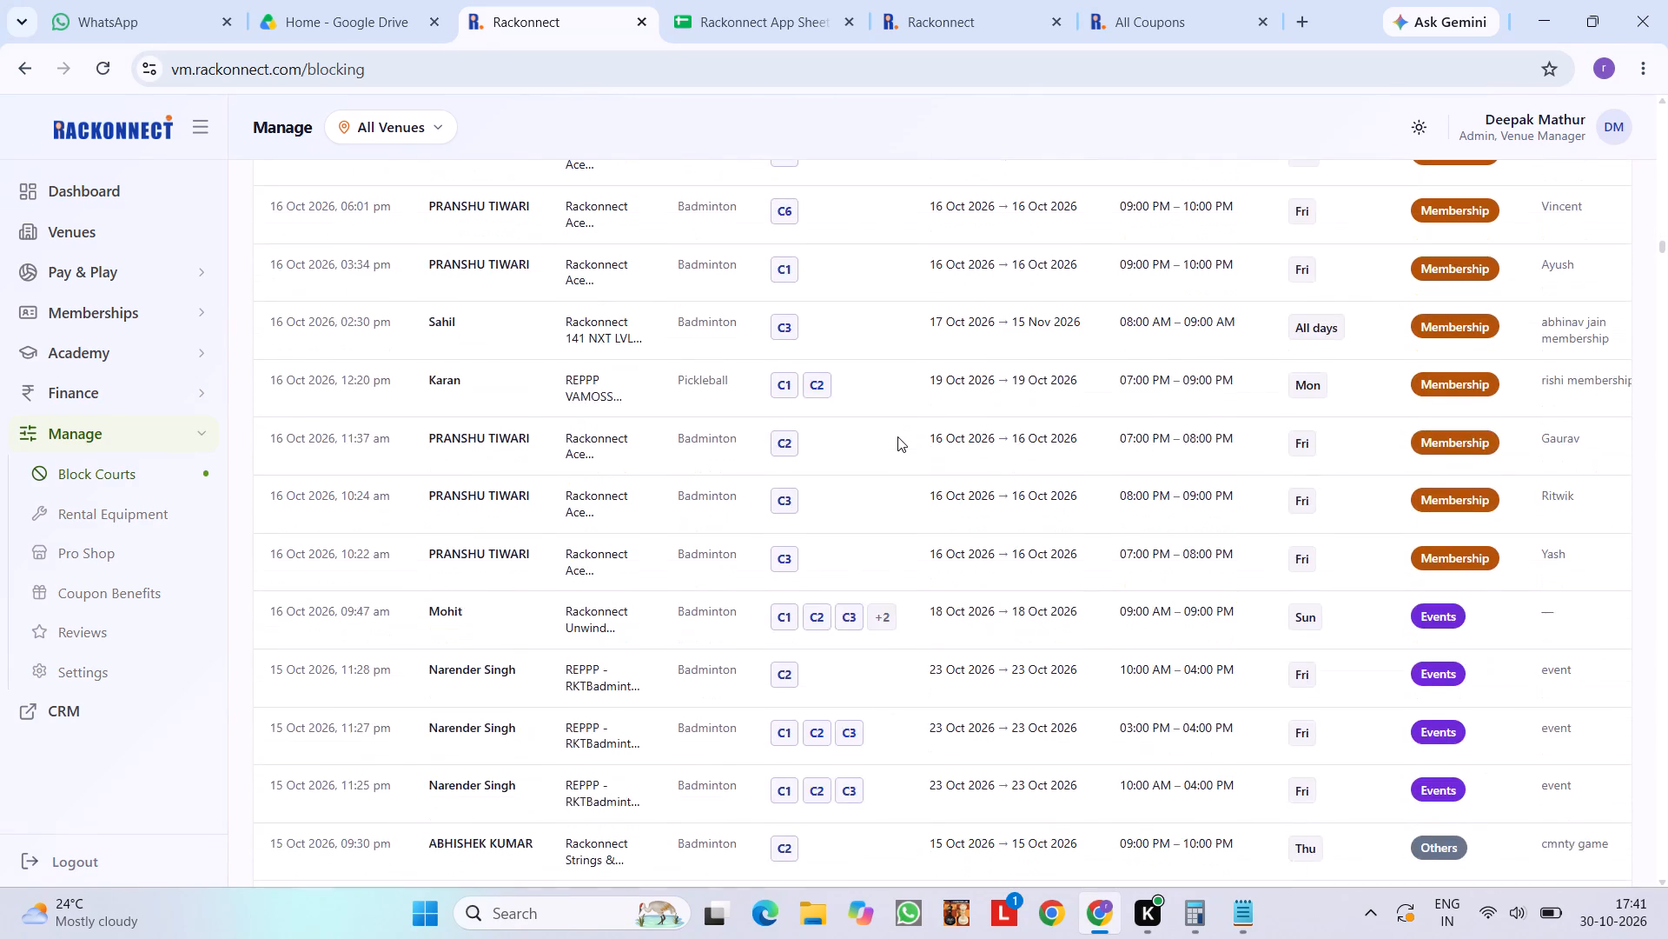
{"action": "scroll", "coordinate": [897, 436], "scroll_direction": "down", "scroll_amount": 15}
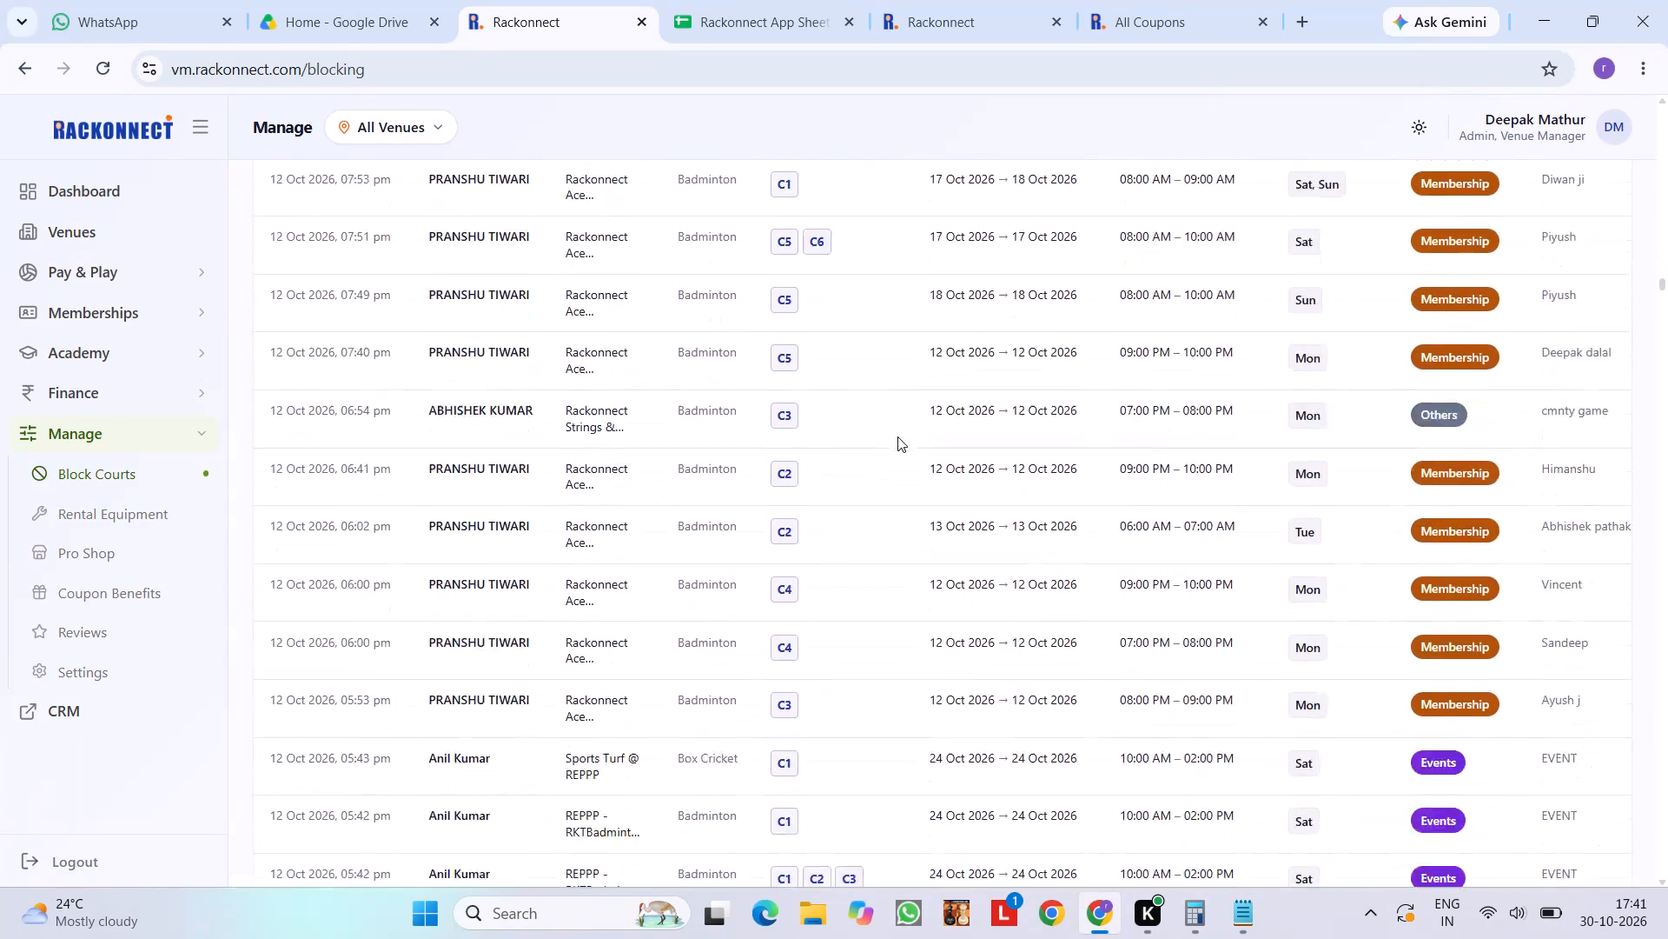
{"action": "scroll", "coordinate": [897, 436], "scroll_direction": "down", "scroll_amount": 2}
{"action": "scroll", "coordinate": [897, 436], "scroll_direction": "up", "scroll_amount": 13}
{"action": "scroll", "coordinate": [897, 436], "scroll_direction": "up", "scroll_amount": 18}
{"action": "scroll", "coordinate": [897, 436], "scroll_direction": "up", "scroll_amount": 5}
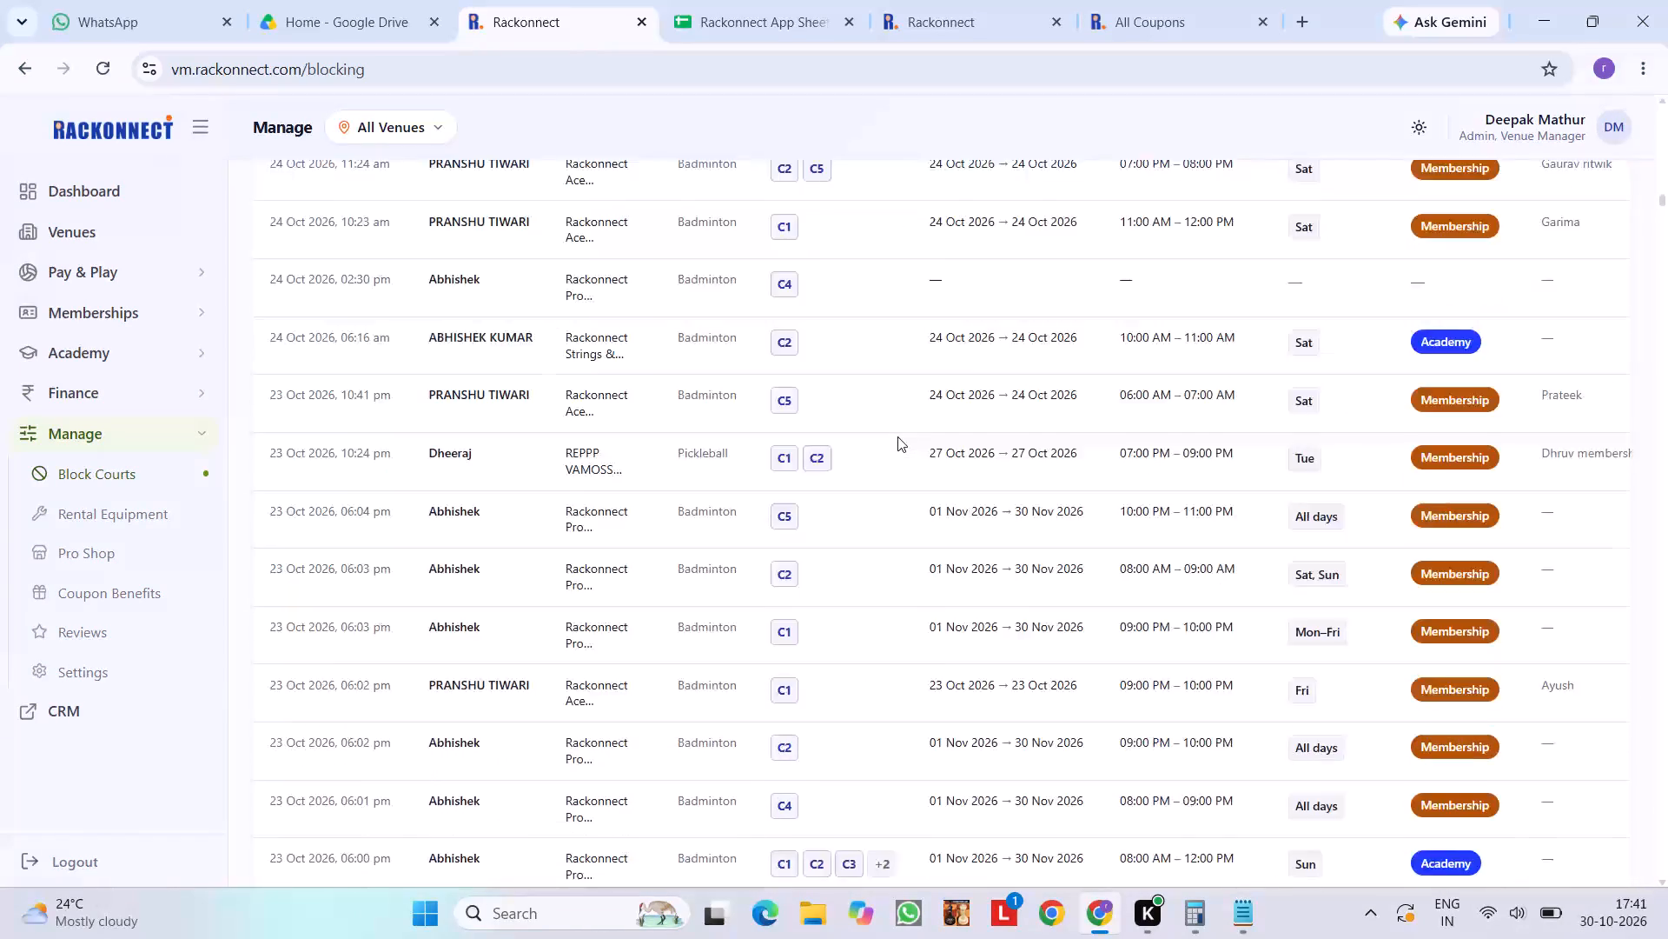
{"action": "scroll", "coordinate": [897, 436], "scroll_direction": "up", "scroll_amount": 12}
{"action": "scroll", "coordinate": [897, 436], "scroll_direction": "up", "scroll_amount": 13}
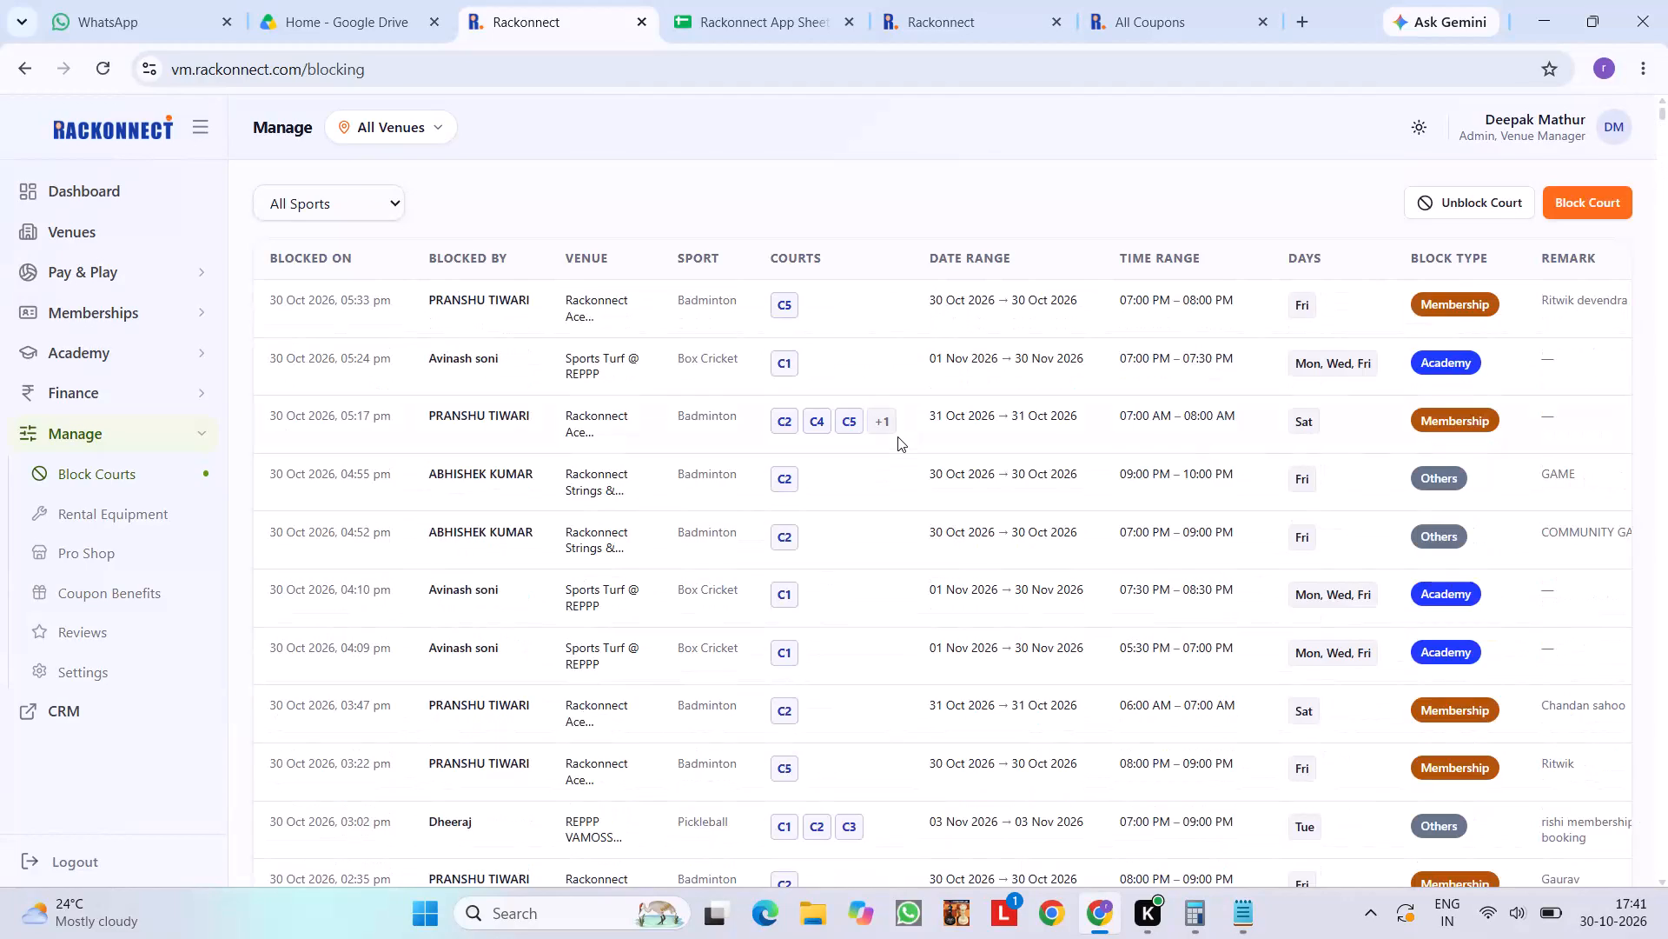
In the Rackonnect App Sheet Replacement spreadsheet, set the QA status of block court bug 324 to Verified.
{"action": "left_click", "coordinate": [712, 0]}
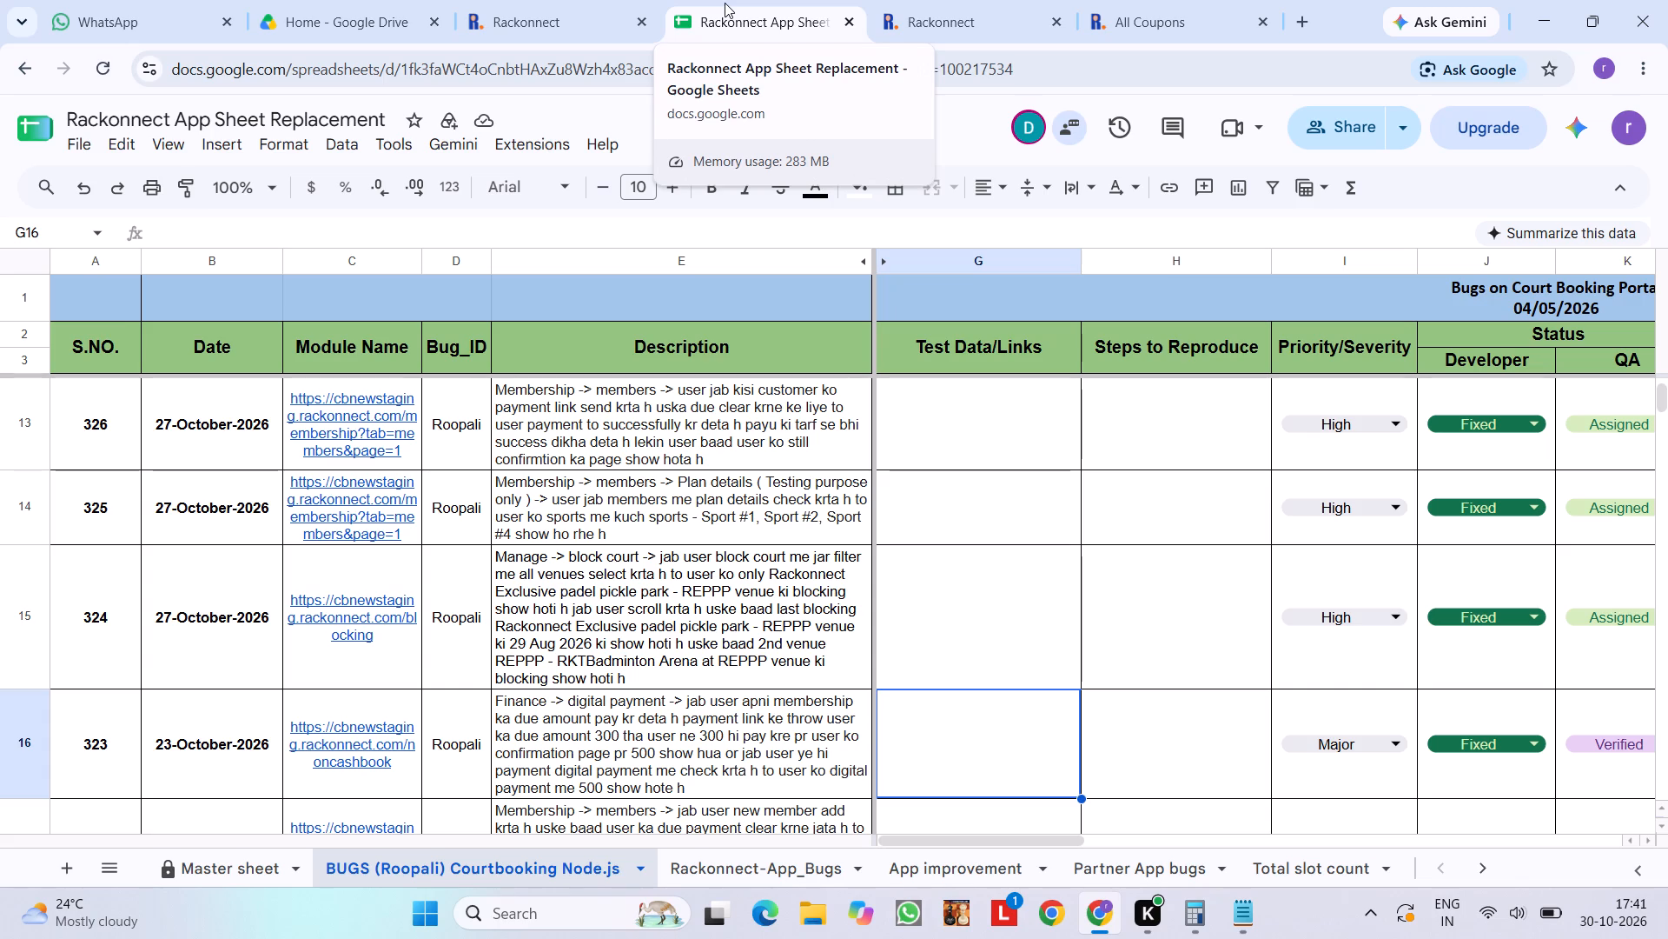
{"action": "left_click", "coordinate": [1177, 580]}
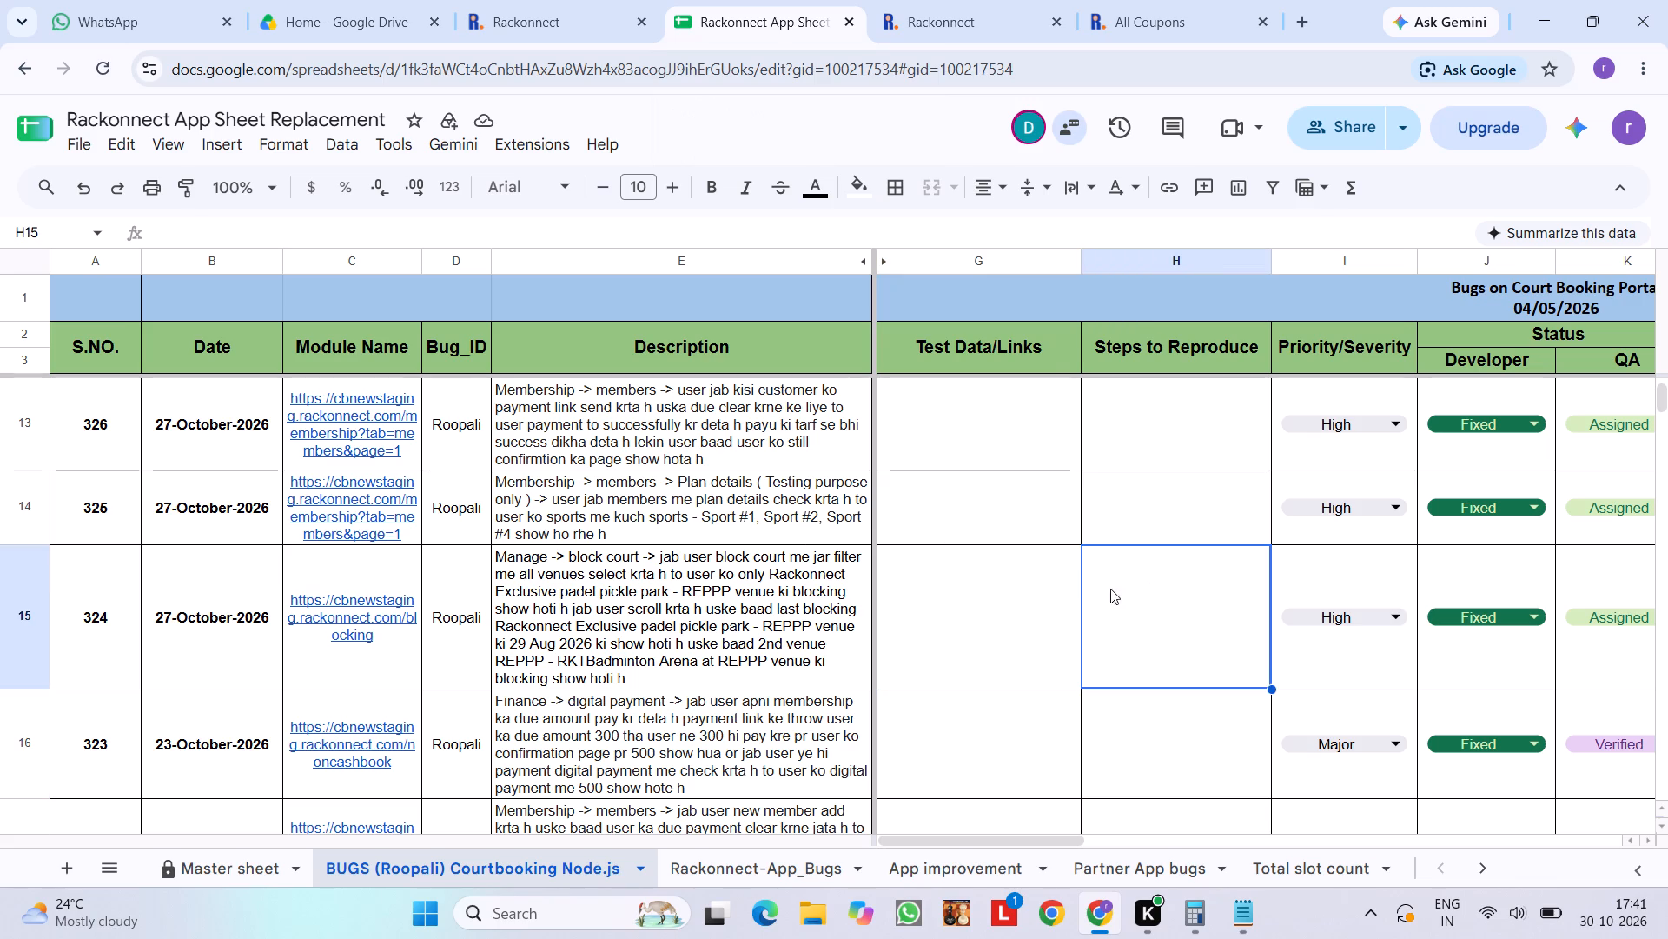
{"action": "left_click", "coordinate": [1629, 616]}
{"action": "scroll", "coordinate": [1592, 780], "scroll_direction": "down", "scroll_amount": 3}
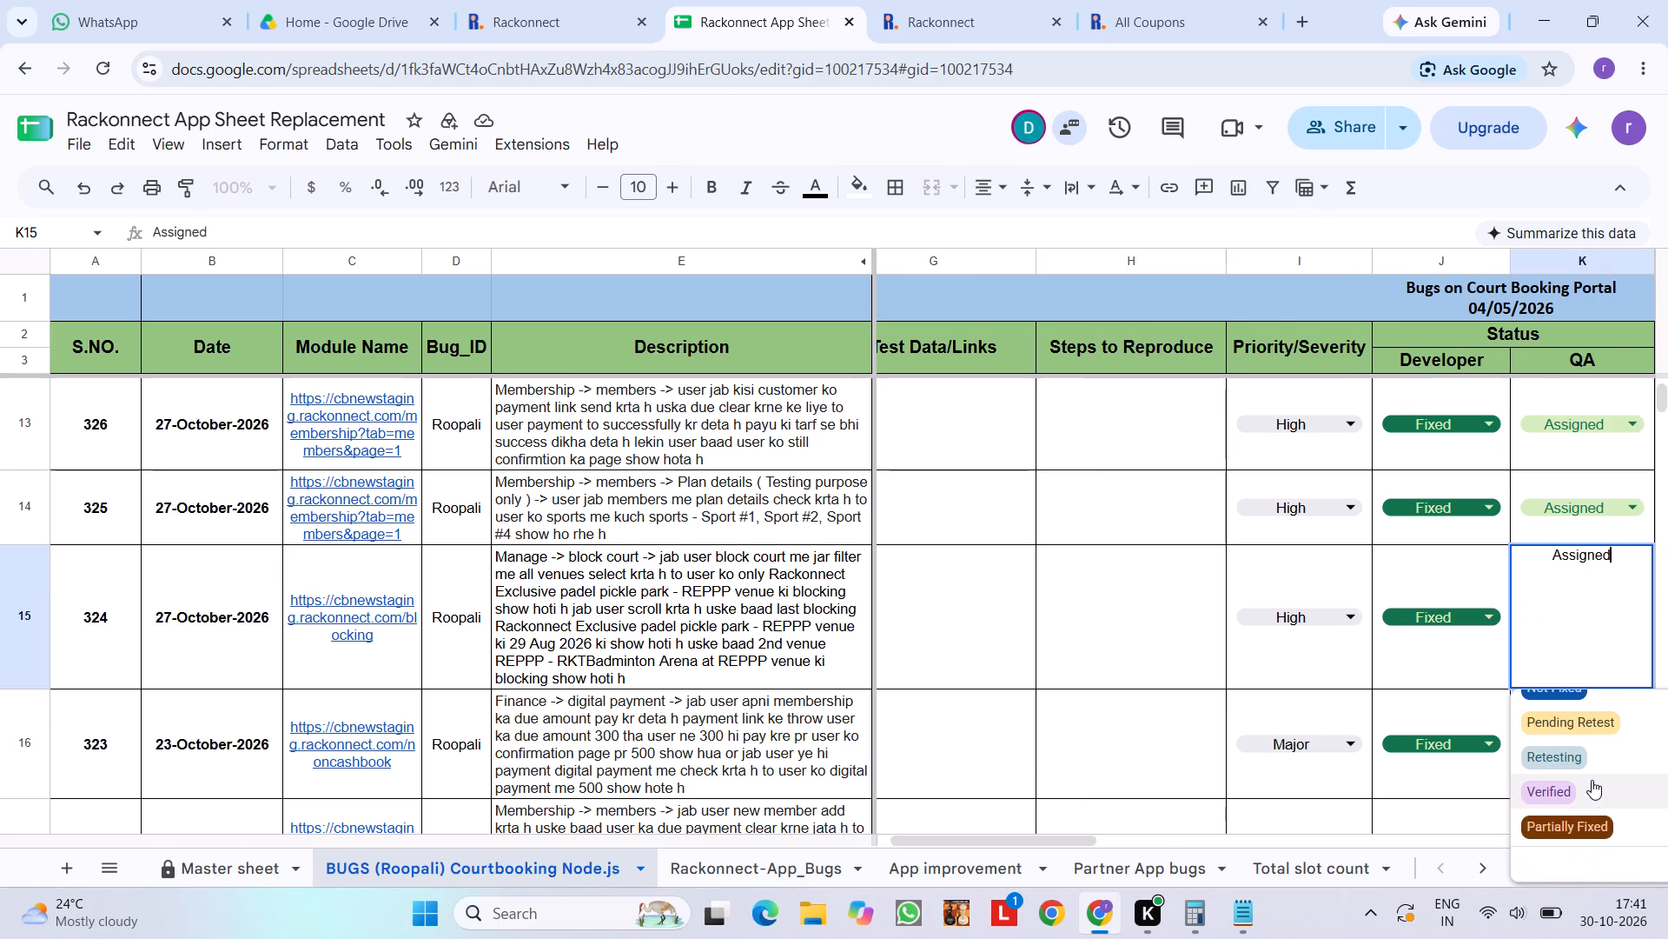
{"action": "left_click", "coordinate": [1589, 795]}
Copy bug 324's description into the Notepad work update as a new last entry starting with ". " and ending with "-> verified".
{"action": "left_click", "coordinate": [782, 629]}
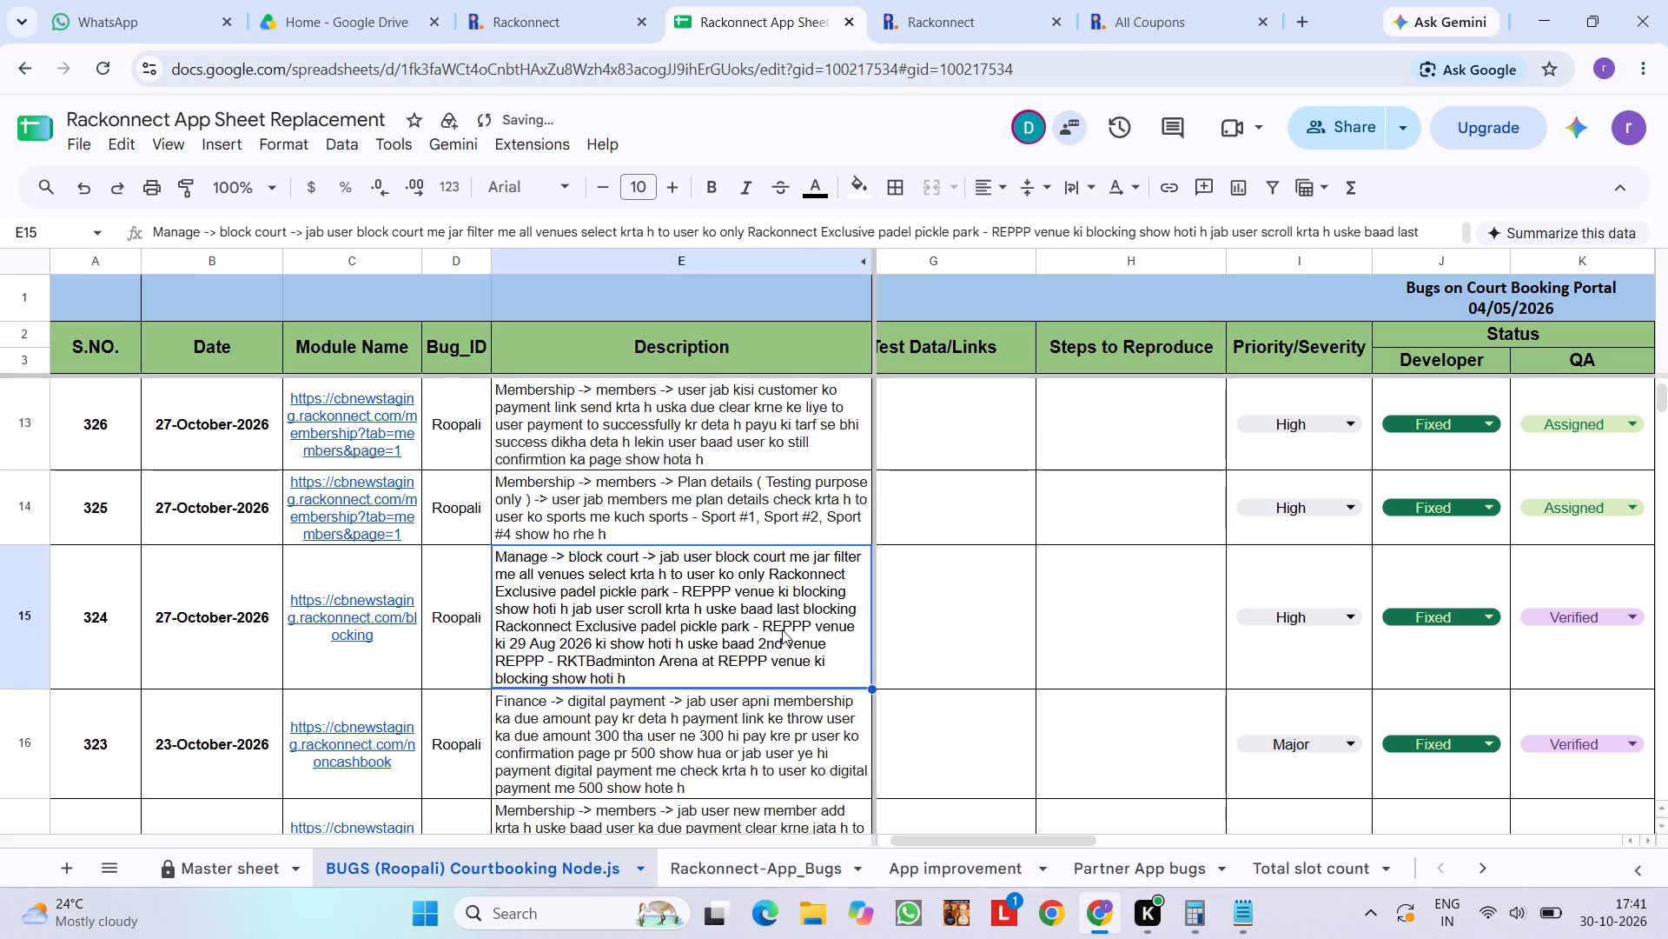
{"action": "key", "text": "ctrl+c"}
{"action": "key", "text": "ctrl+c"}
{"action": "key", "text": "alt+Tab"}
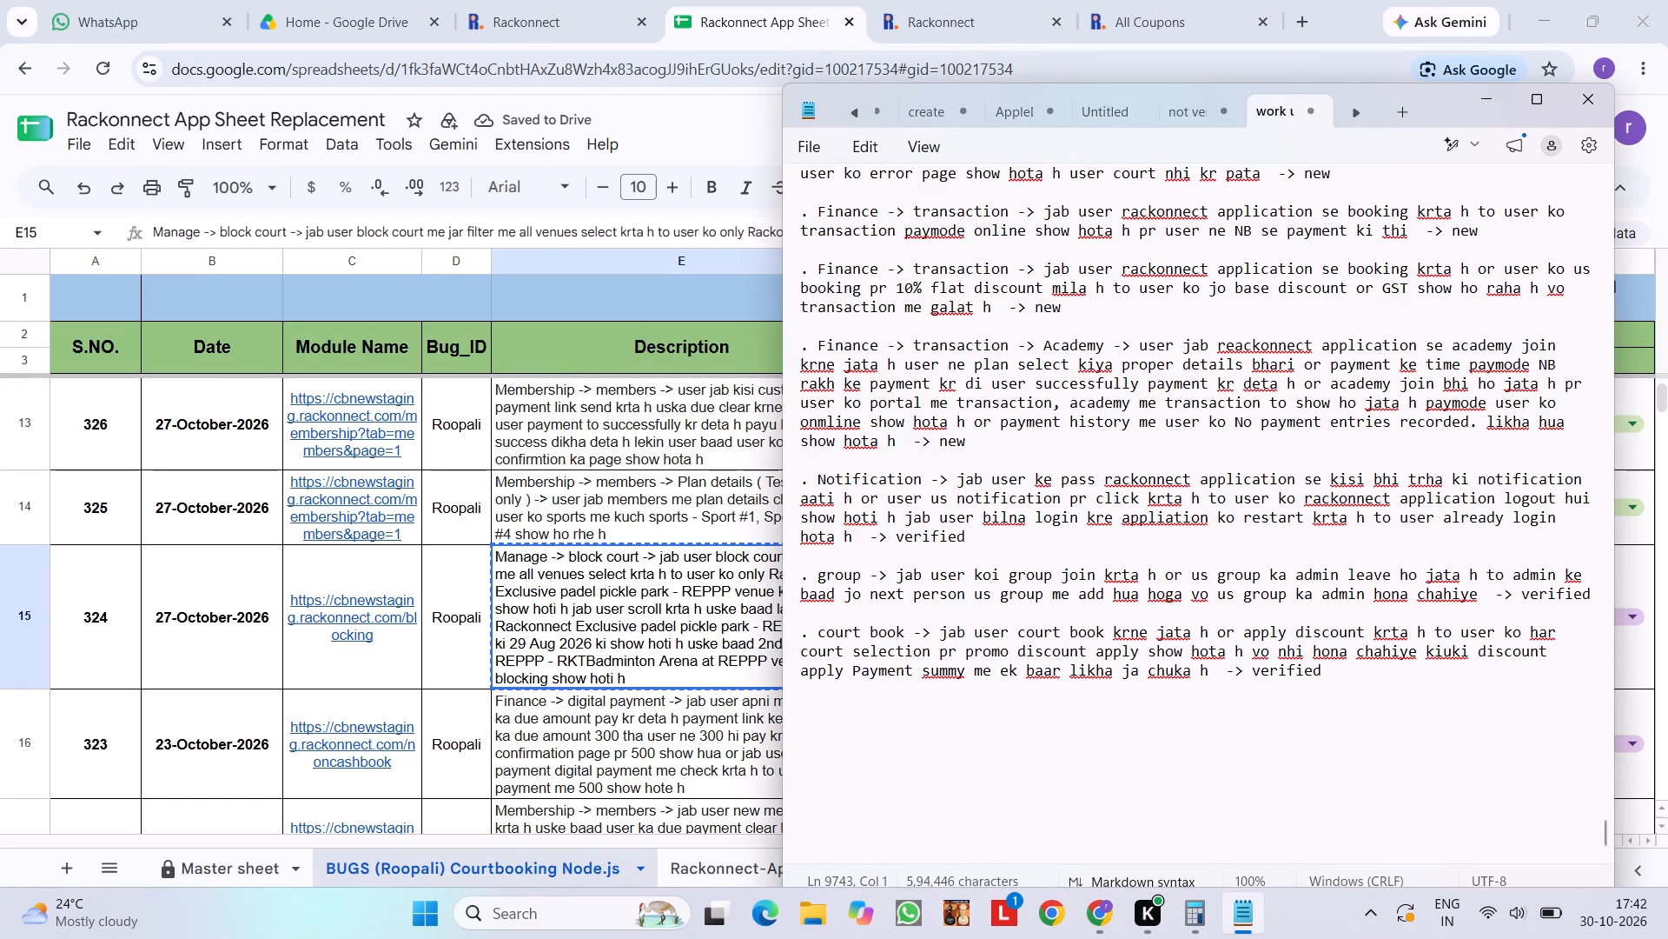
{"action": "key", "text": "Return"}
{"action": "key", "text": "Return"}
{"action": "type", "text": "."}
{"action": "key", "text": "space"}
{"action": "key", "text": "ctrl+v"}
{"action": "key", "text": "space"}
{"action": "type", "text": "-> verifed"}
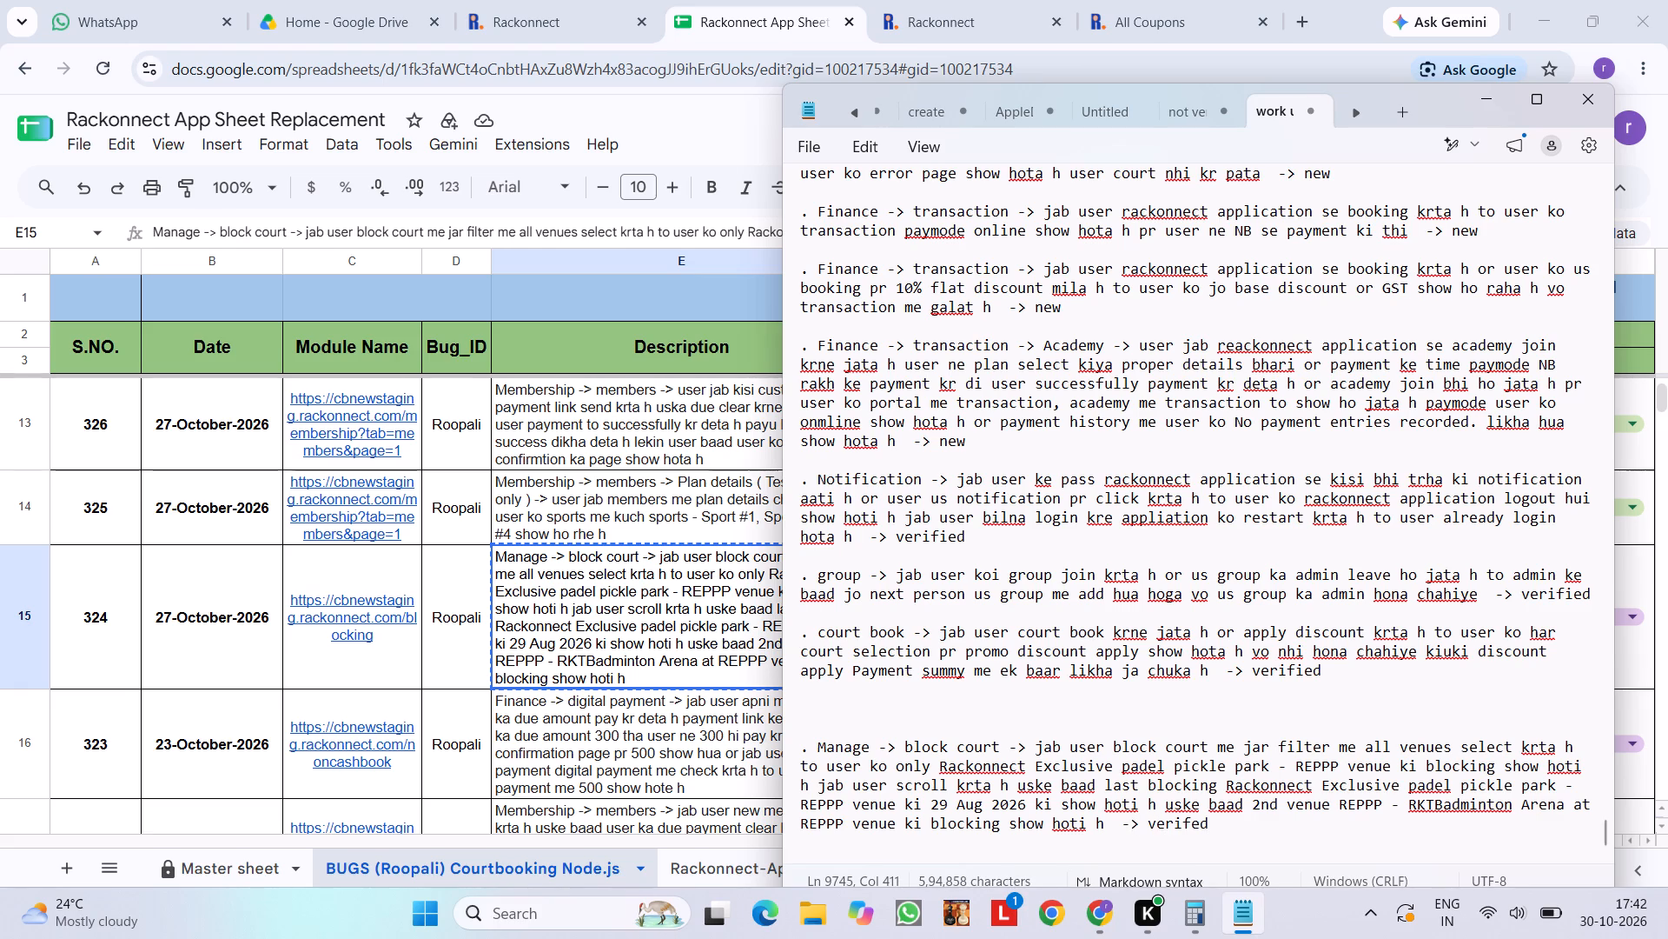
{"action": "left_click", "coordinate": [1166, 829]}
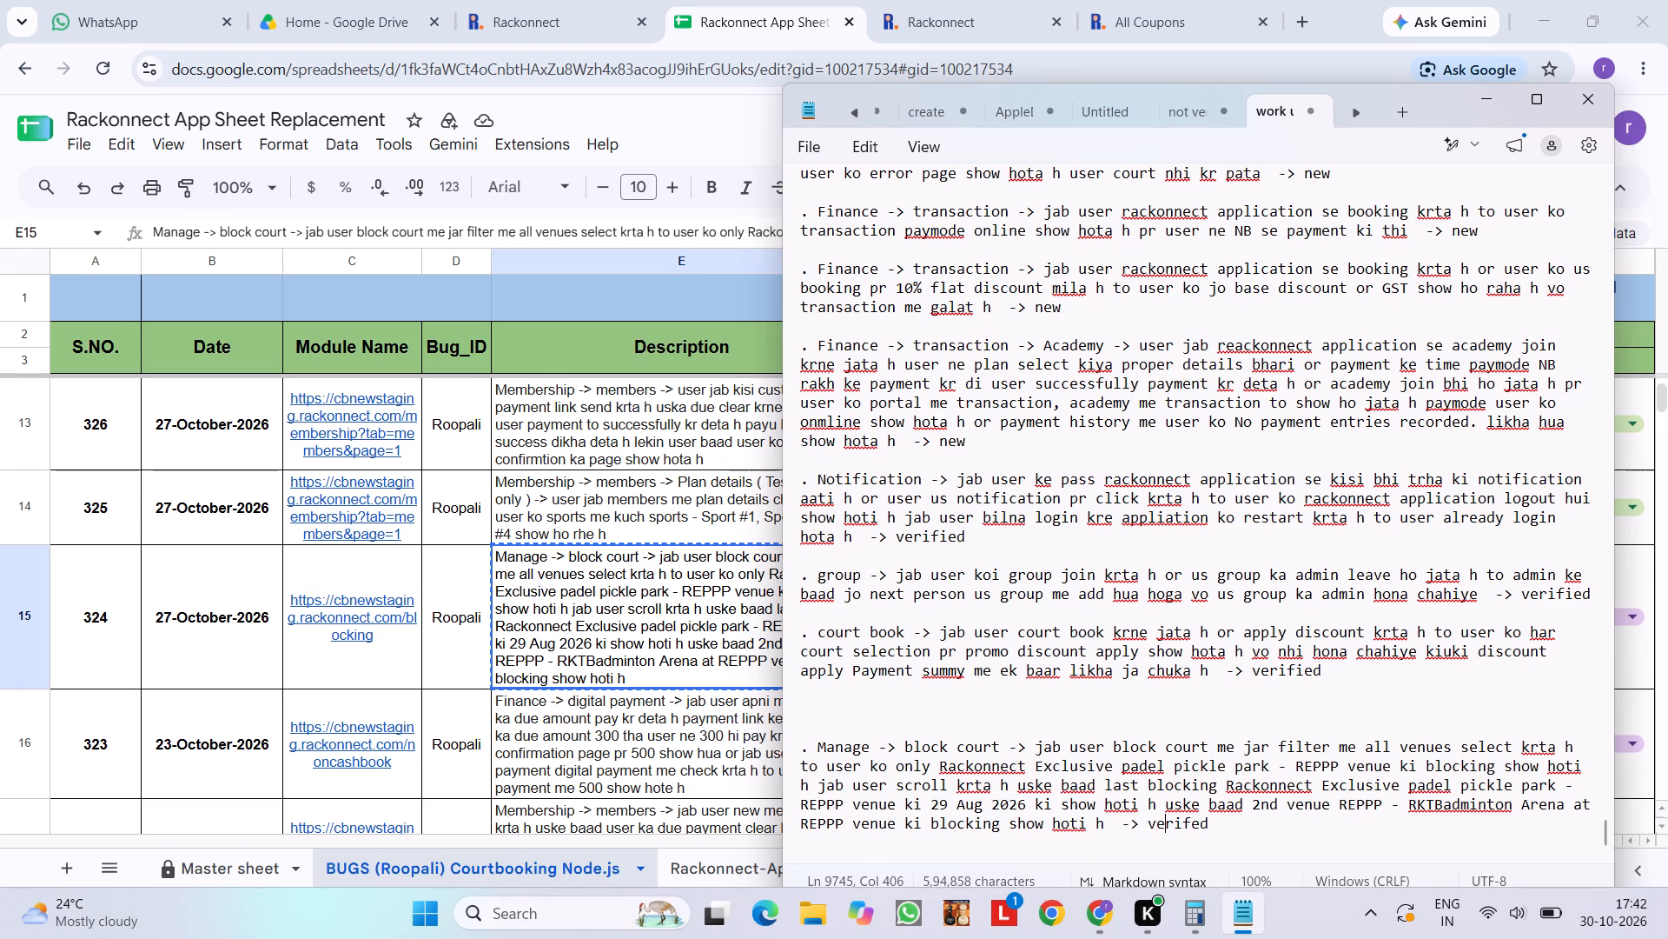
{"action": "left_click", "coordinate": [1188, 825]}
{"action": "key", "text": "i"}
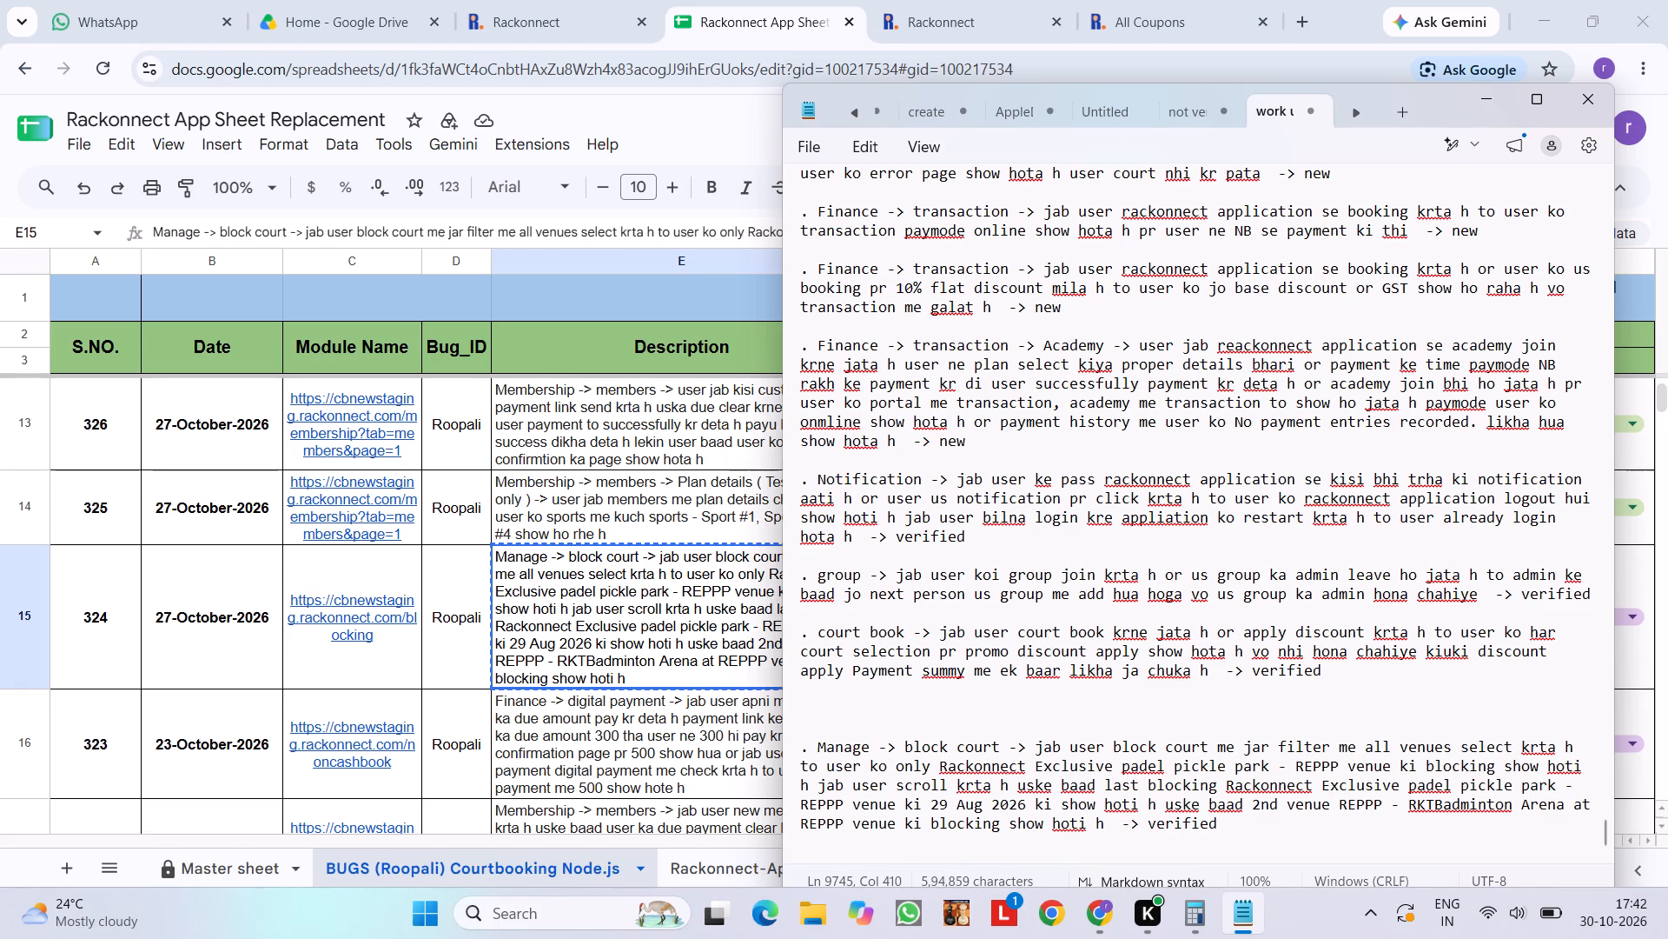
Copy the 29-10-2026 work update heading, from the date through the "bug logged" line, and insert it above the new block court entry.
{"action": "left_click", "coordinate": [1322, 688]}
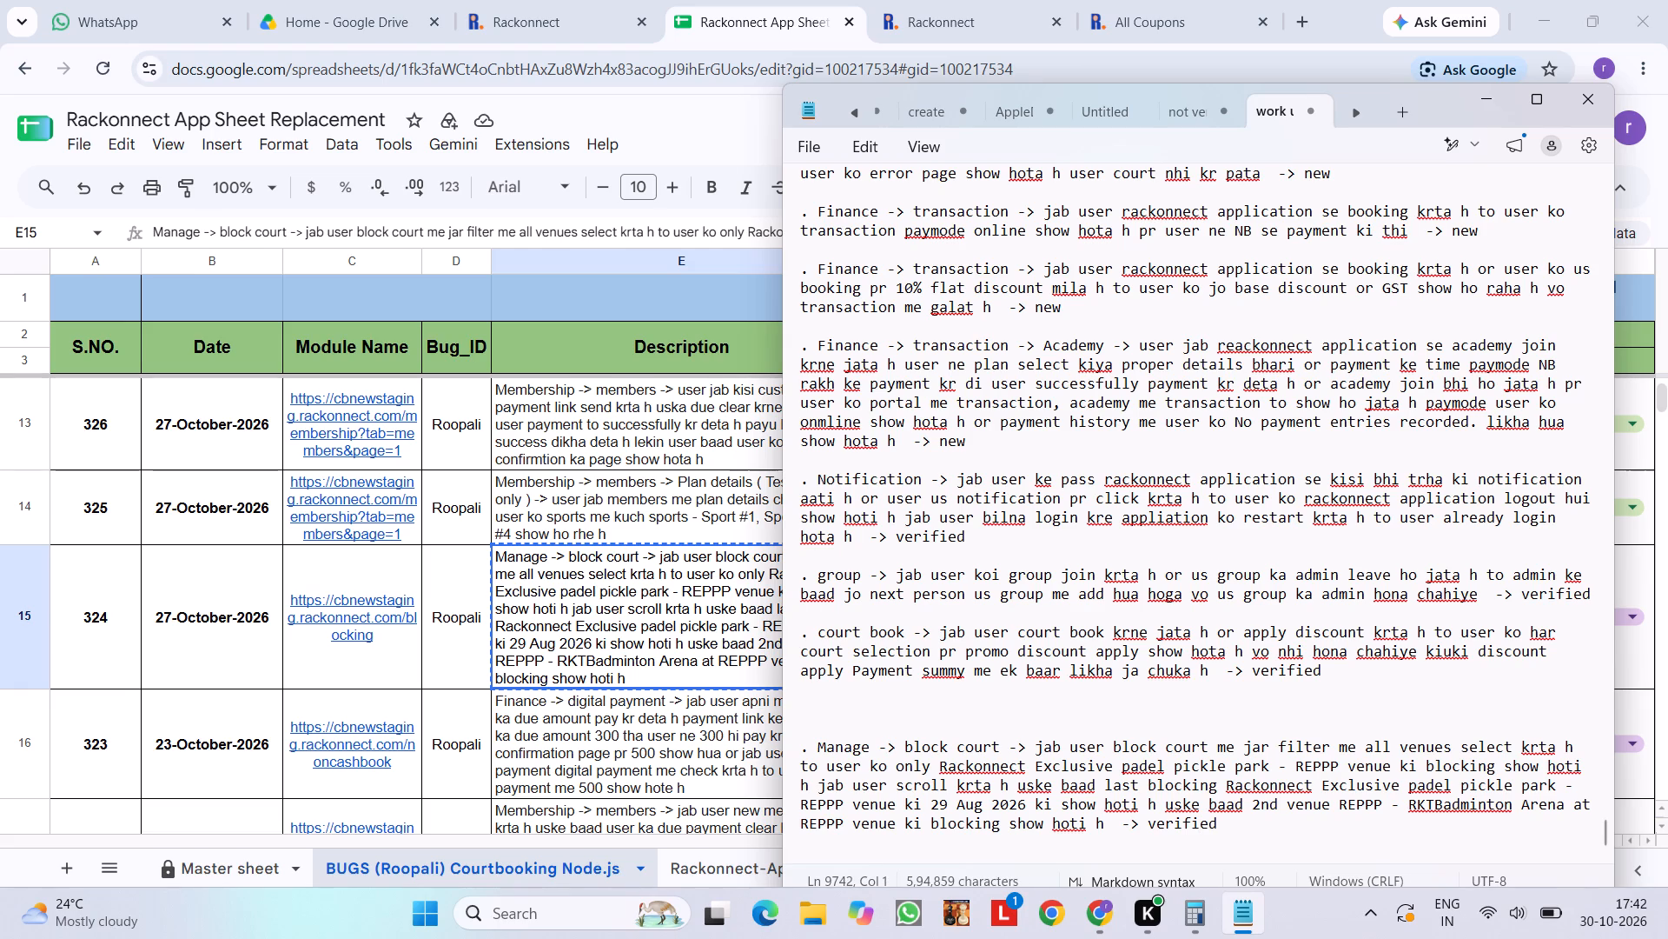
{"action": "scroll", "coordinate": [1322, 688], "scroll_direction": "up", "scroll_amount": 6}
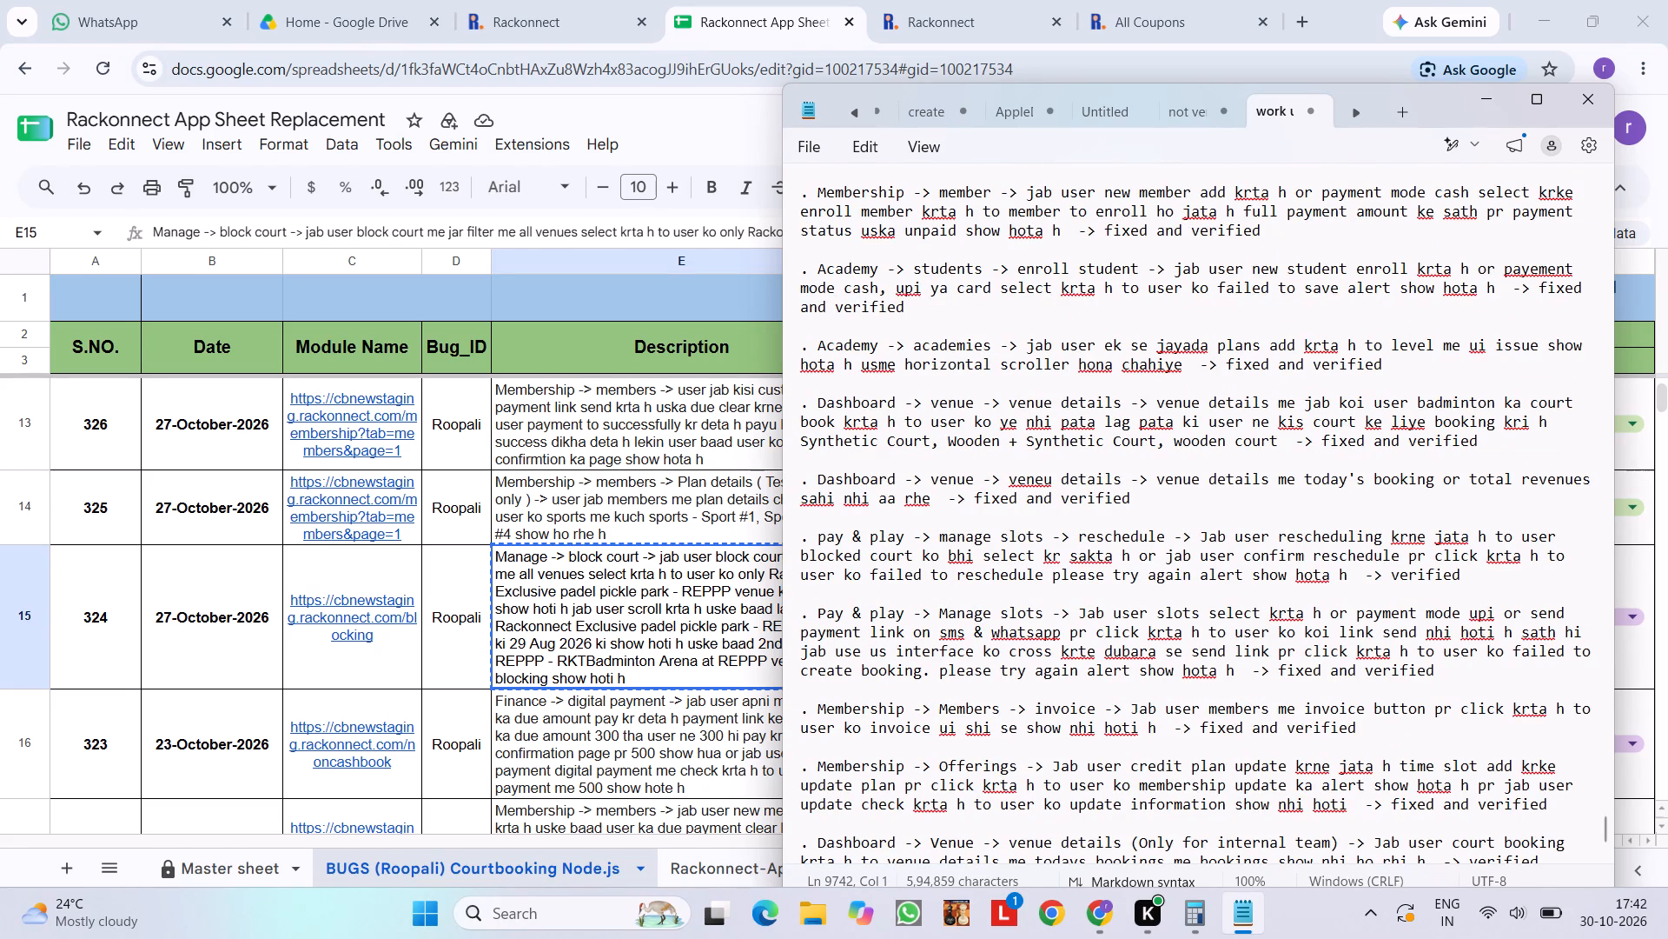
{"action": "scroll", "coordinate": [1080, 683], "scroll_direction": "up", "scroll_amount": 5}
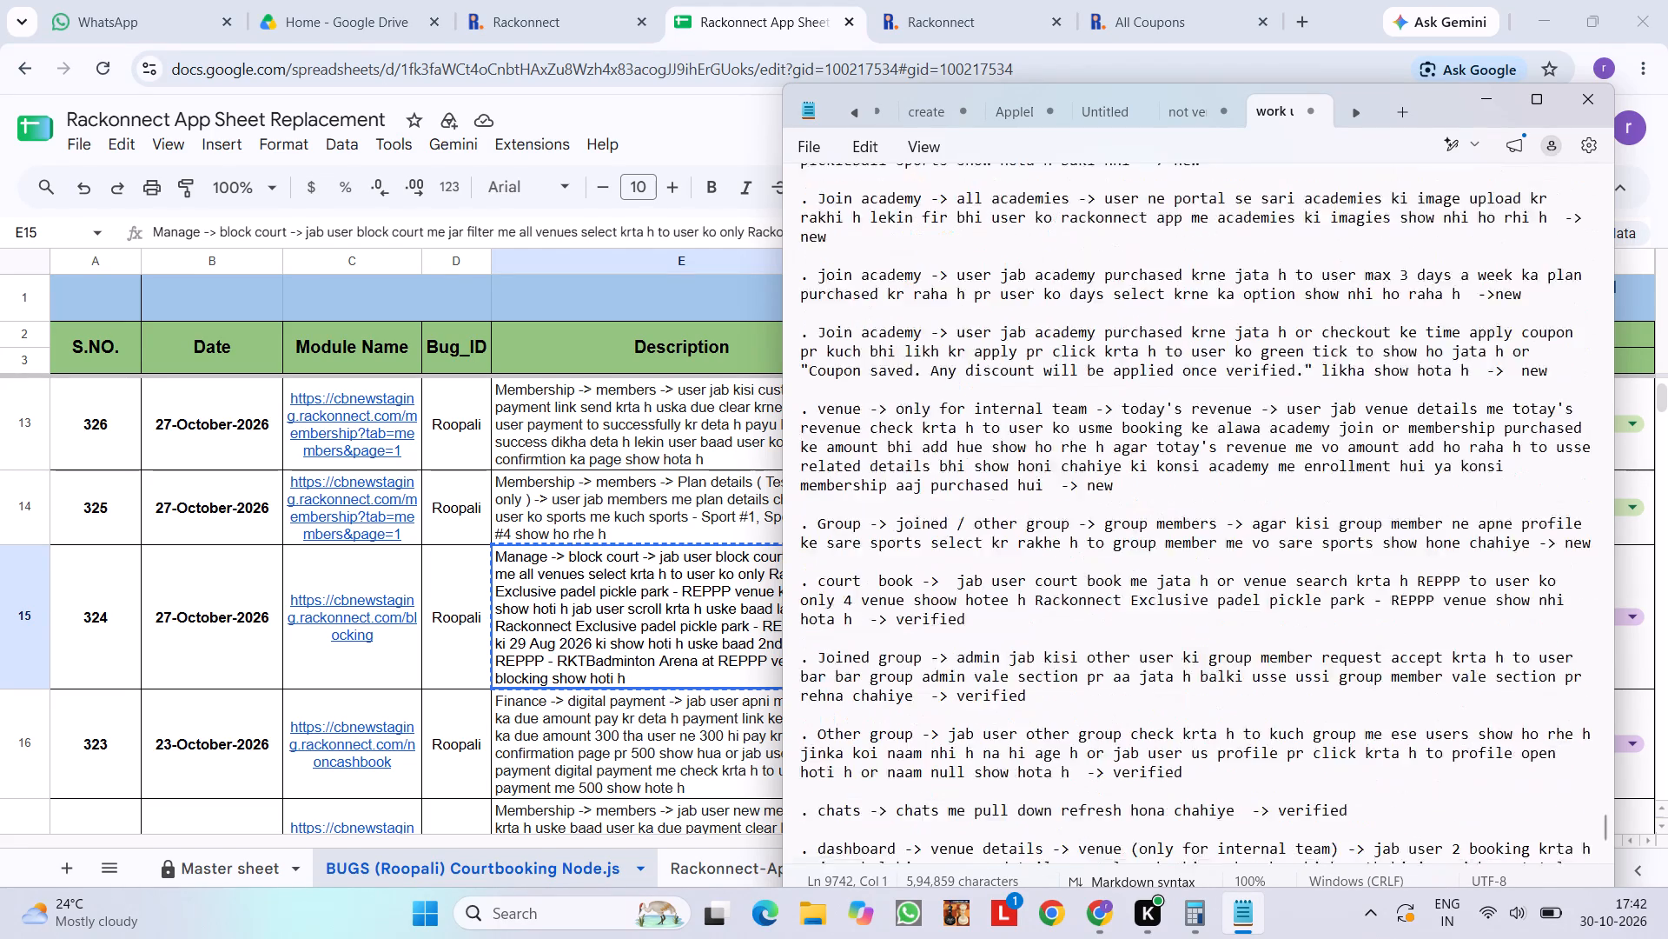
{"action": "scroll", "coordinate": [1080, 683], "scroll_direction": "up", "scroll_amount": 1}
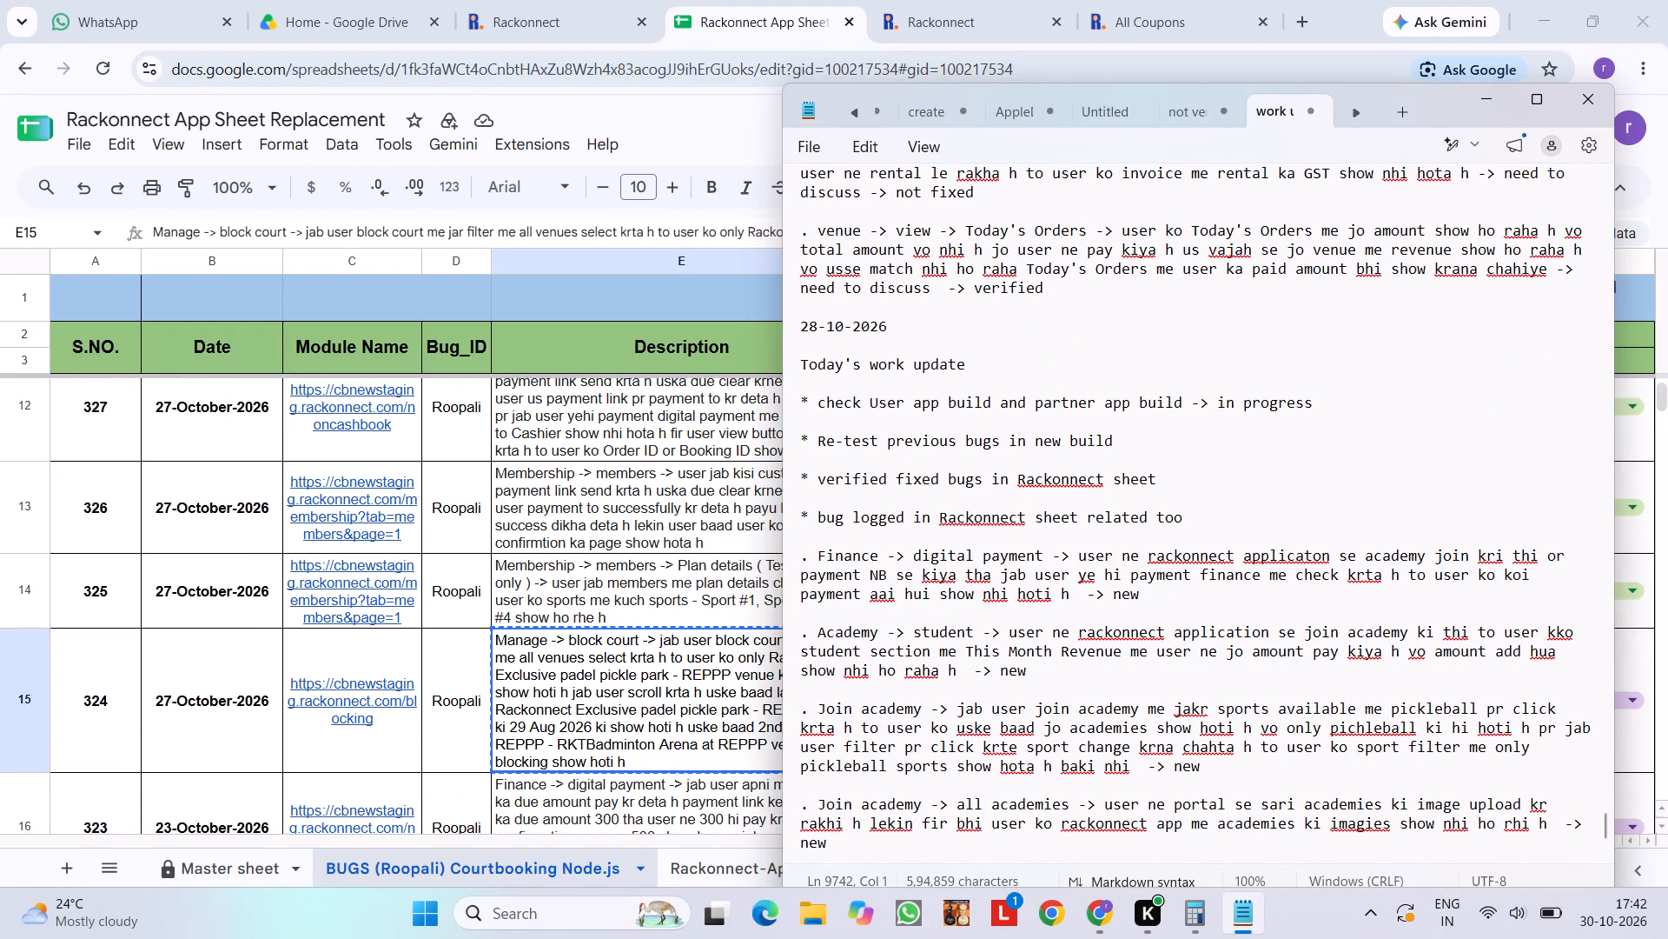
{"action": "scroll", "coordinate": [931, 634], "scroll_direction": "down", "scroll_amount": 6}
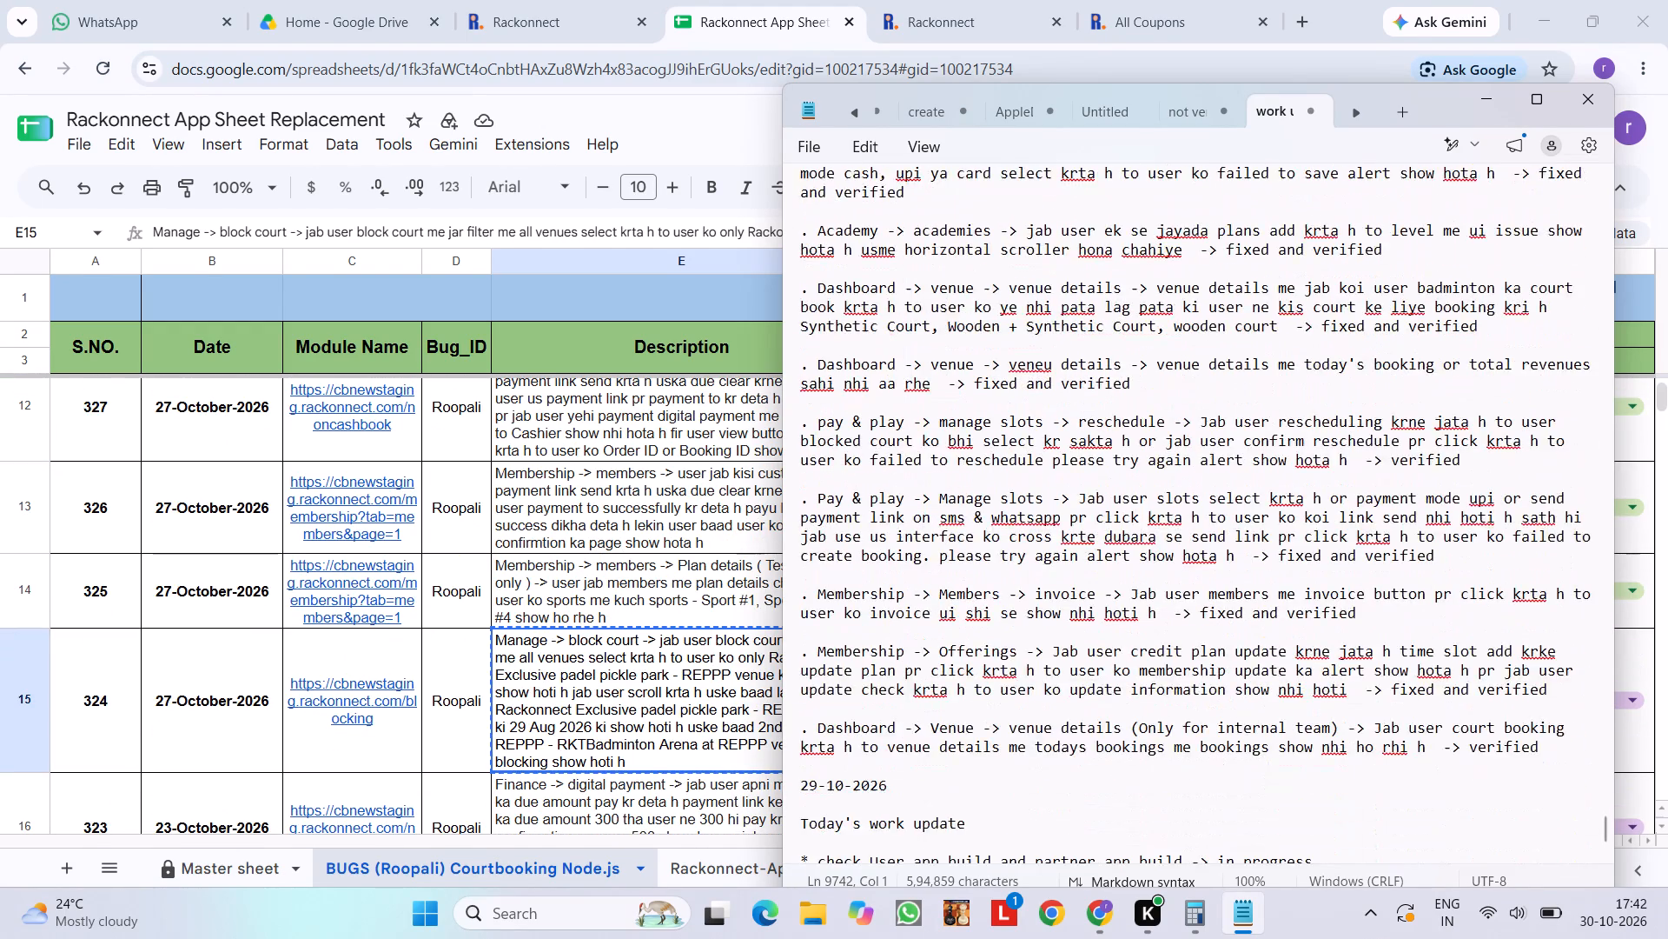
{"action": "scroll", "coordinate": [931, 634], "scroll_direction": "down", "scroll_amount": 2}
{"action": "scroll", "coordinate": [806, 401], "scroll_direction": "up", "scroll_amount": 1}
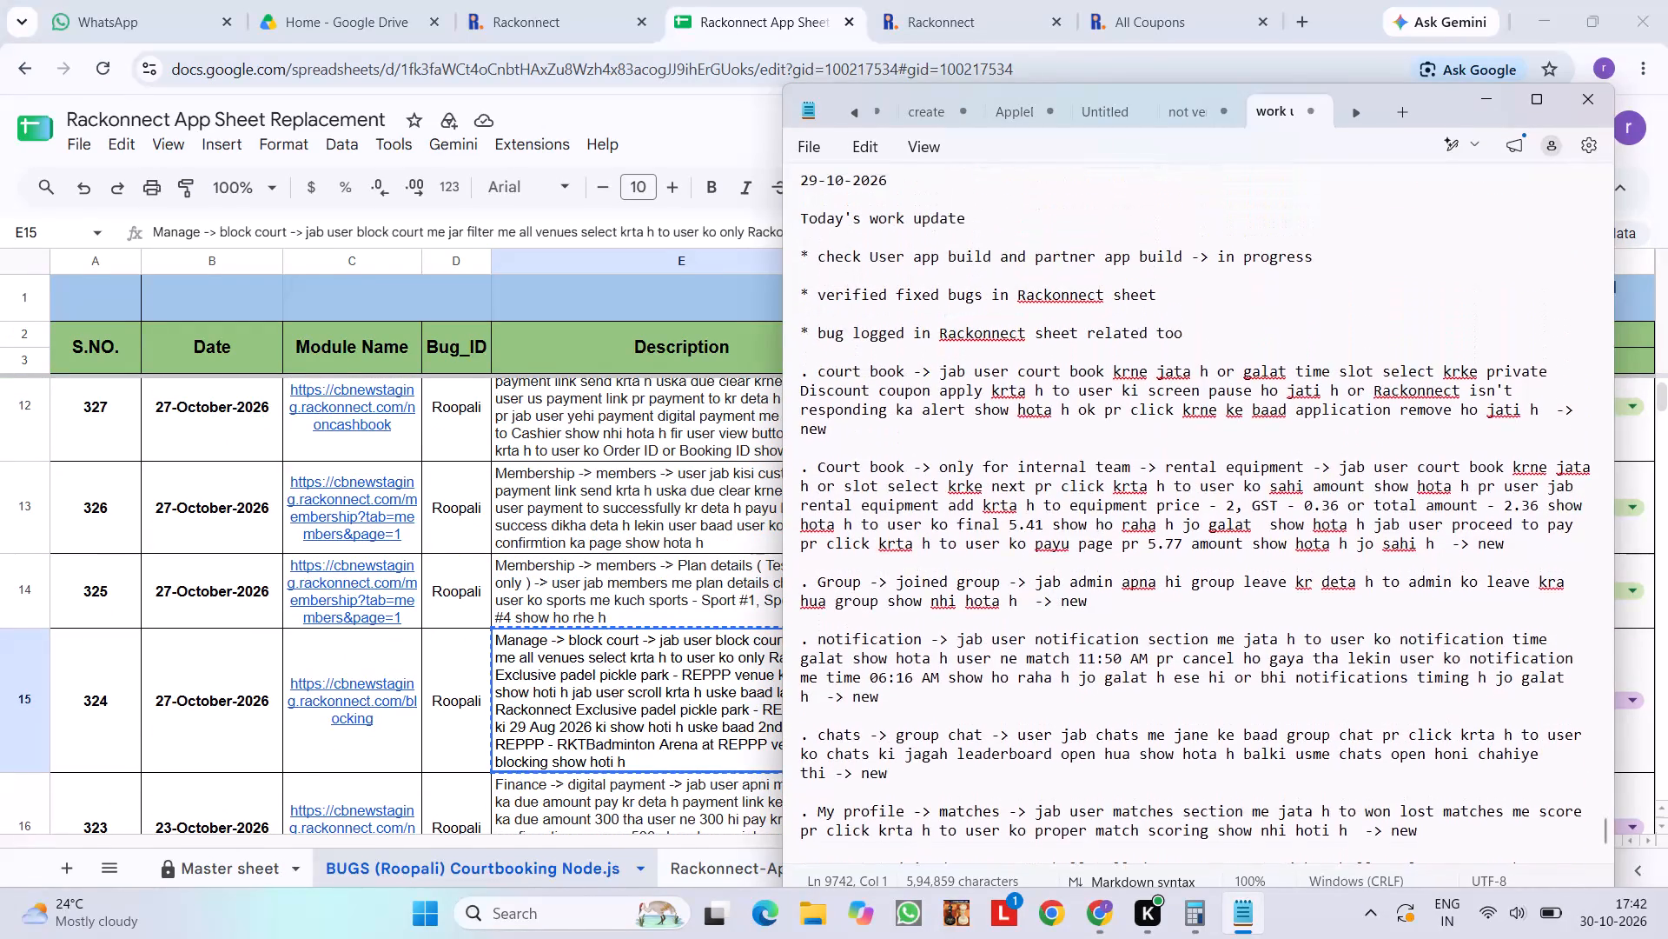
{"action": "scroll", "coordinate": [806, 401], "scroll_direction": "up", "scroll_amount": 1}
{"action": "left_click_drag", "start_coordinate": [797, 272], "coordinate": [809, 423]}
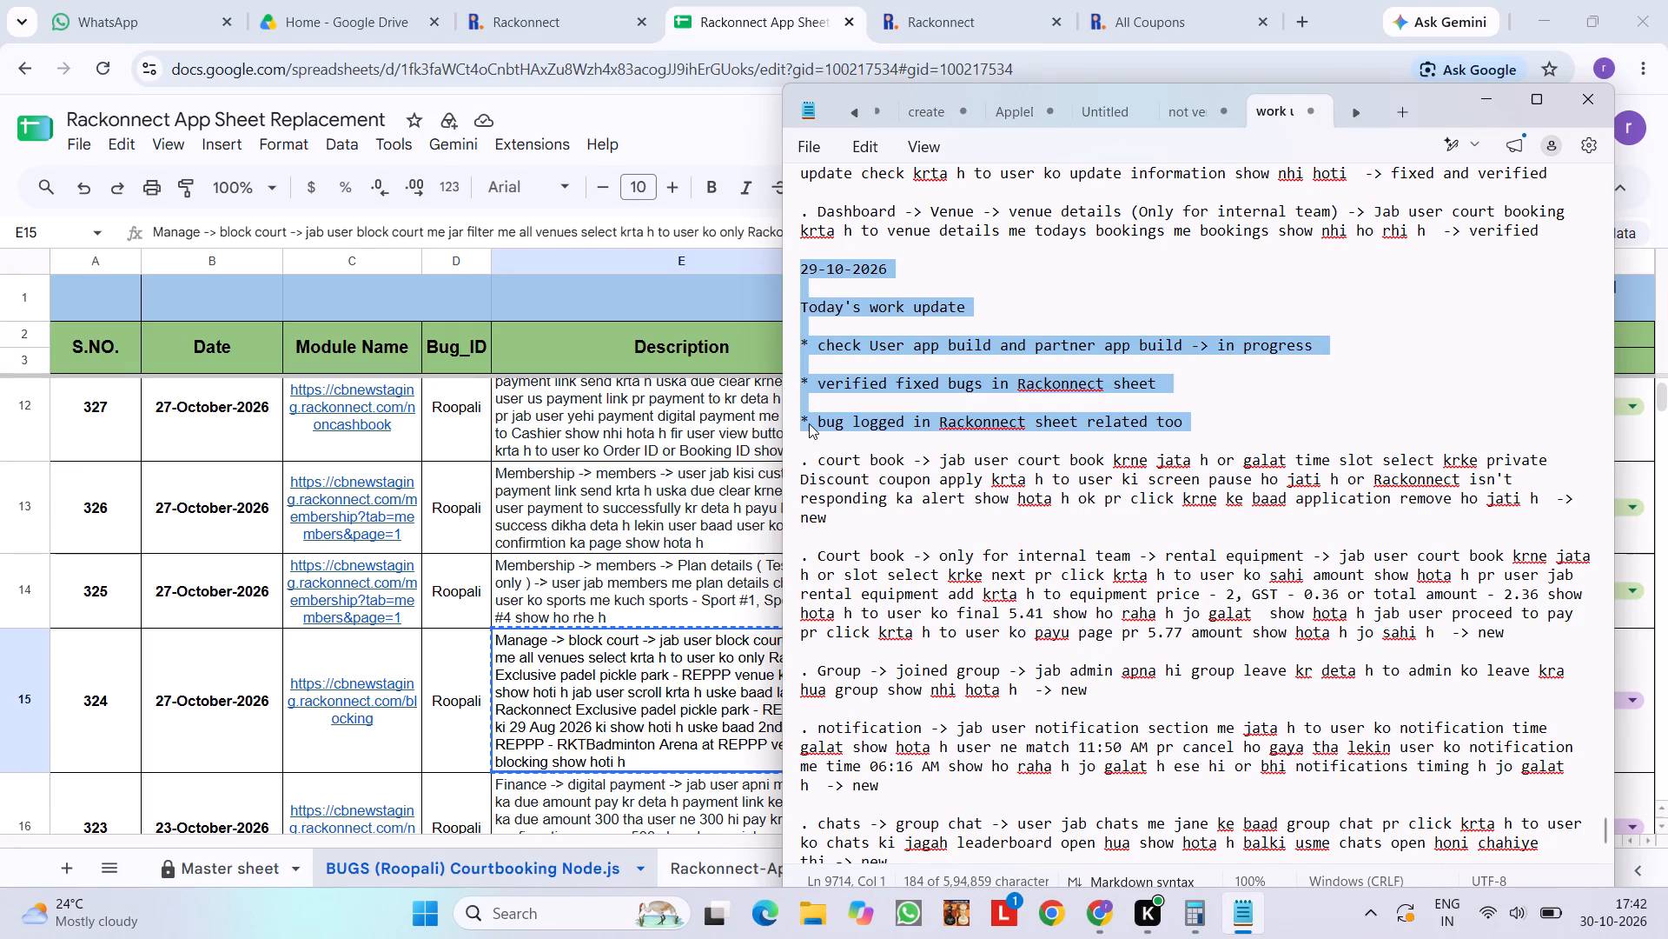
{"action": "key", "text": "ctrl+c"}
{"action": "key", "text": "ctrl+c"}
{"action": "key", "text": "ctrl+c"}
{"action": "key", "text": "ctrl+c"}
{"action": "key", "text": "ctrl+c"}
{"action": "key", "text": "ctrl+c"}
{"action": "key", "text": "ctrl+c"}
{"action": "key", "text": "ctrl+c"}
{"action": "key", "text": "ctrl+c"}
{"action": "key", "text": "ctrl+c"}
{"action": "key", "text": "ctrl+c"}
{"action": "key", "text": "ctrl+c"}
{"action": "key", "text": "ctrl+c"}
{"action": "key", "text": "ctrl+c"}
{"action": "key", "text": "ctrl+c"}
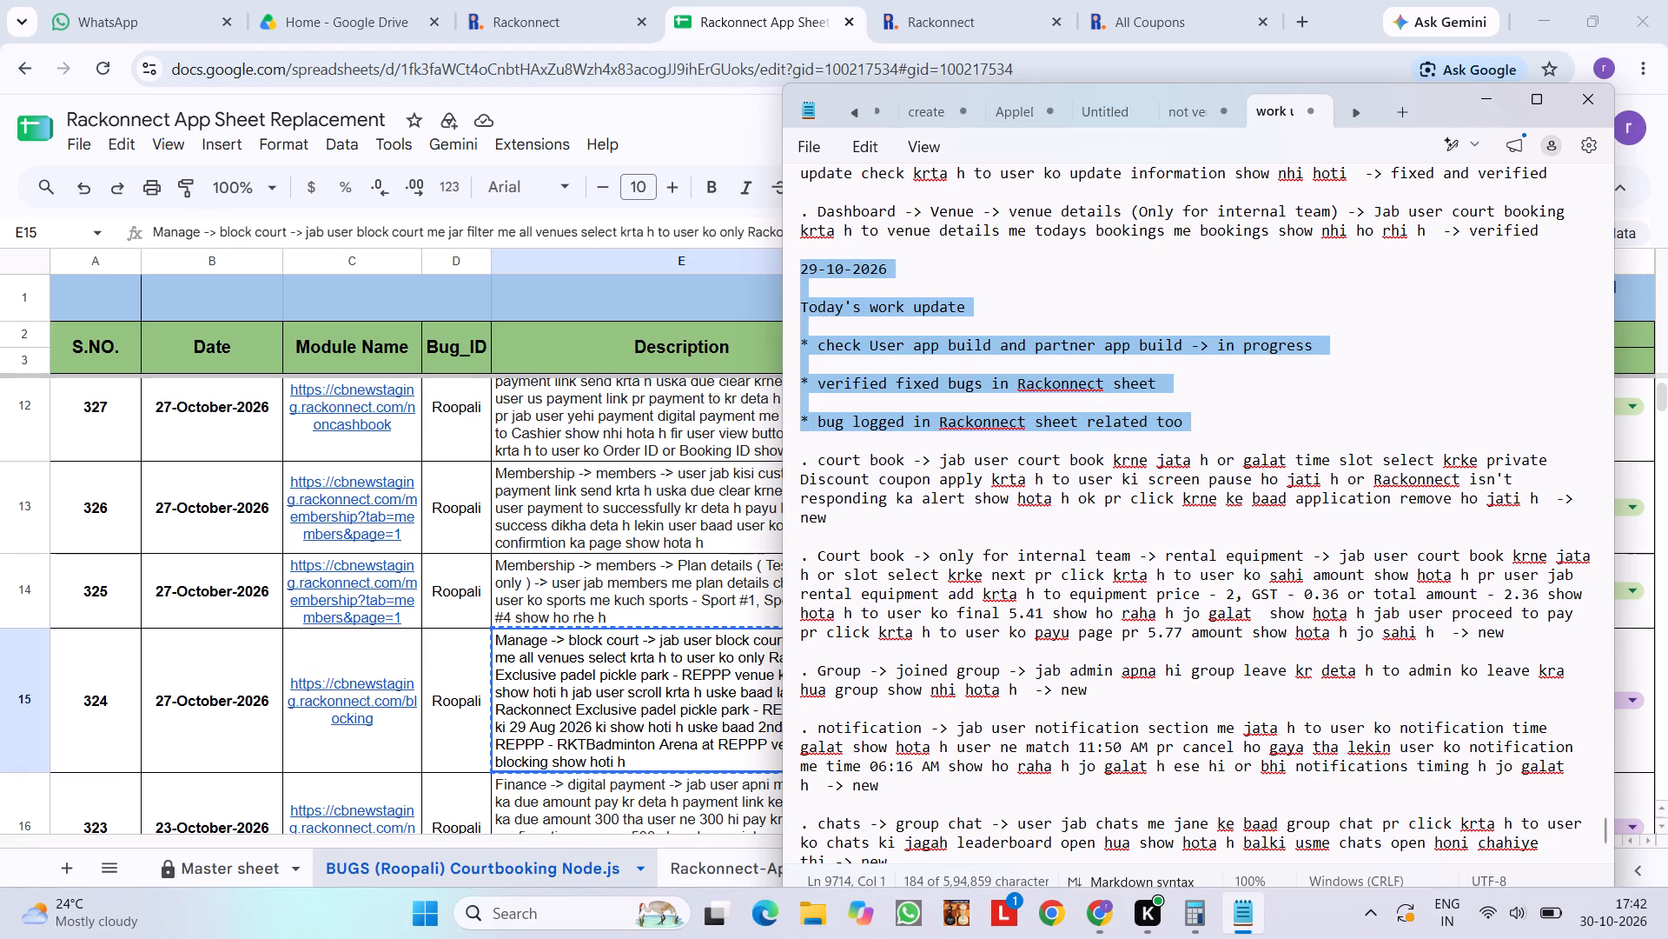
{"action": "left_click", "coordinate": [863, 508]}
{"action": "scroll", "coordinate": [863, 508], "scroll_direction": "down", "scroll_amount": 13}
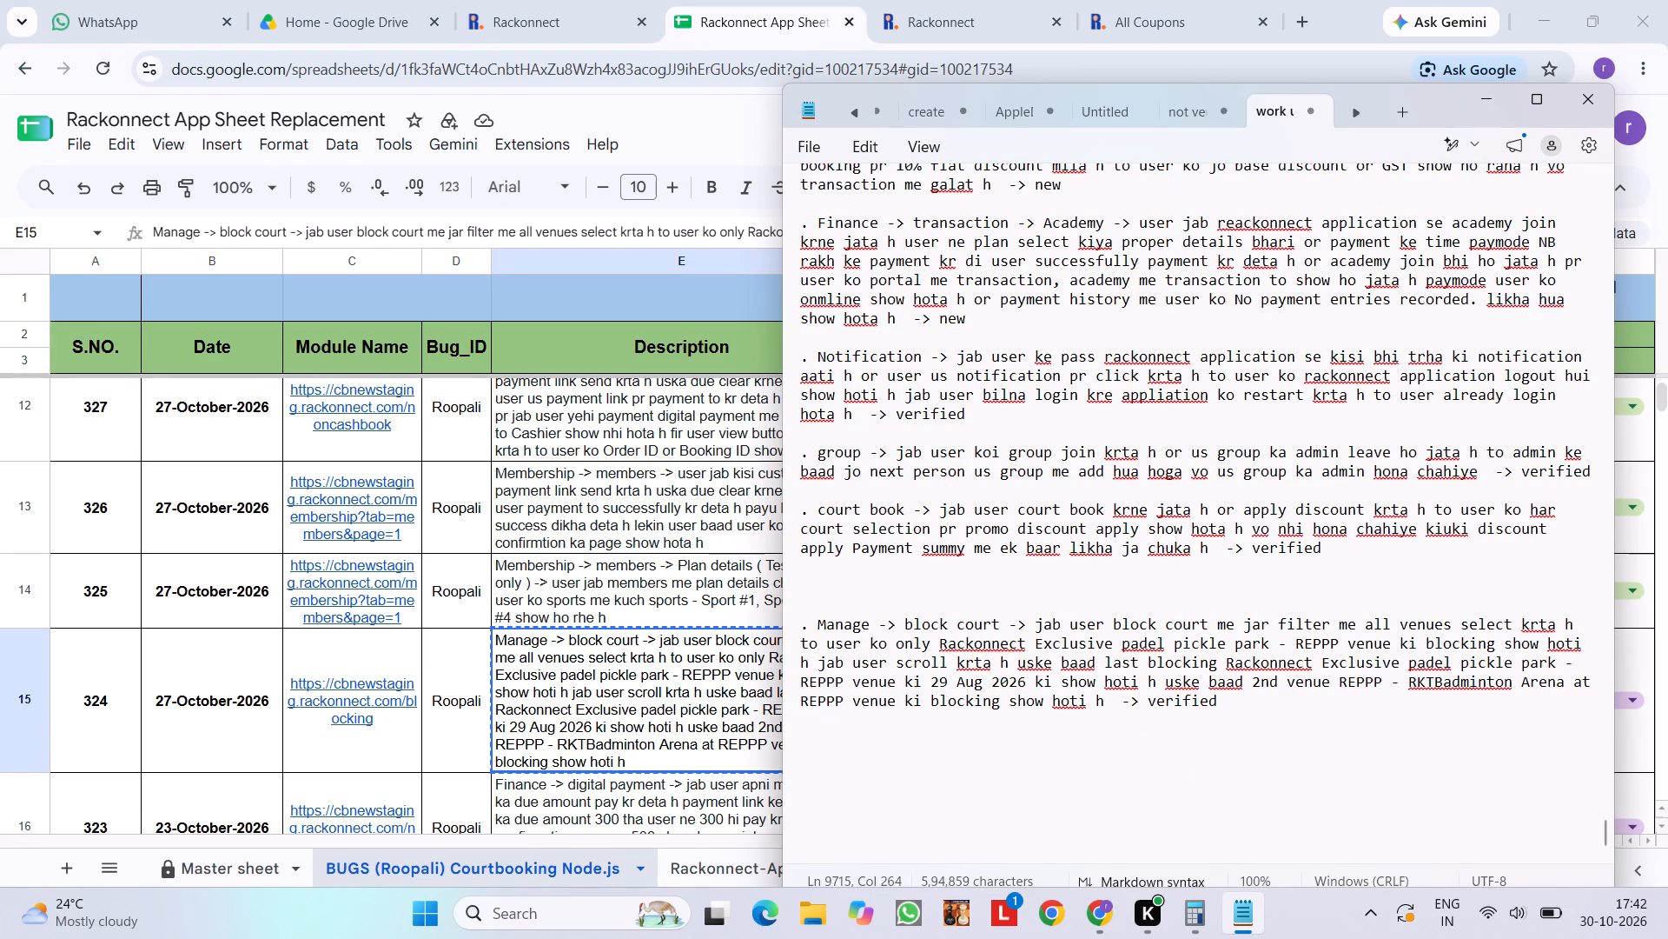
{"action": "left_click", "coordinate": [827, 587]}
{"action": "key", "text": "ctrl+v"}
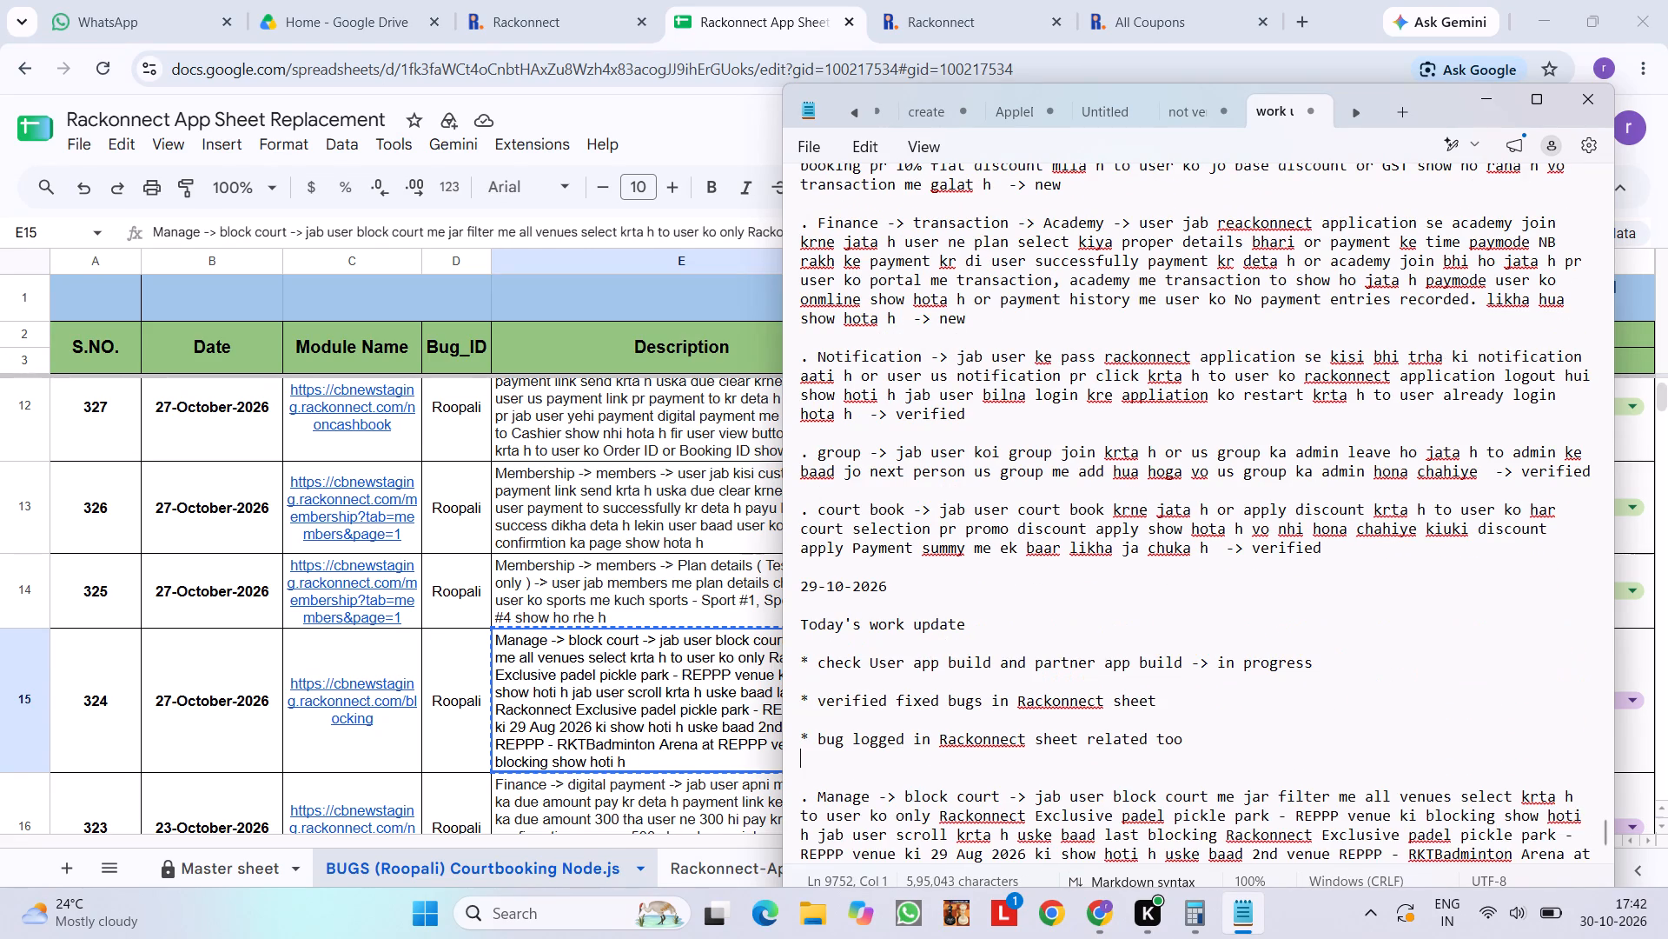
{"action": "key", "text": "BackSpace"}
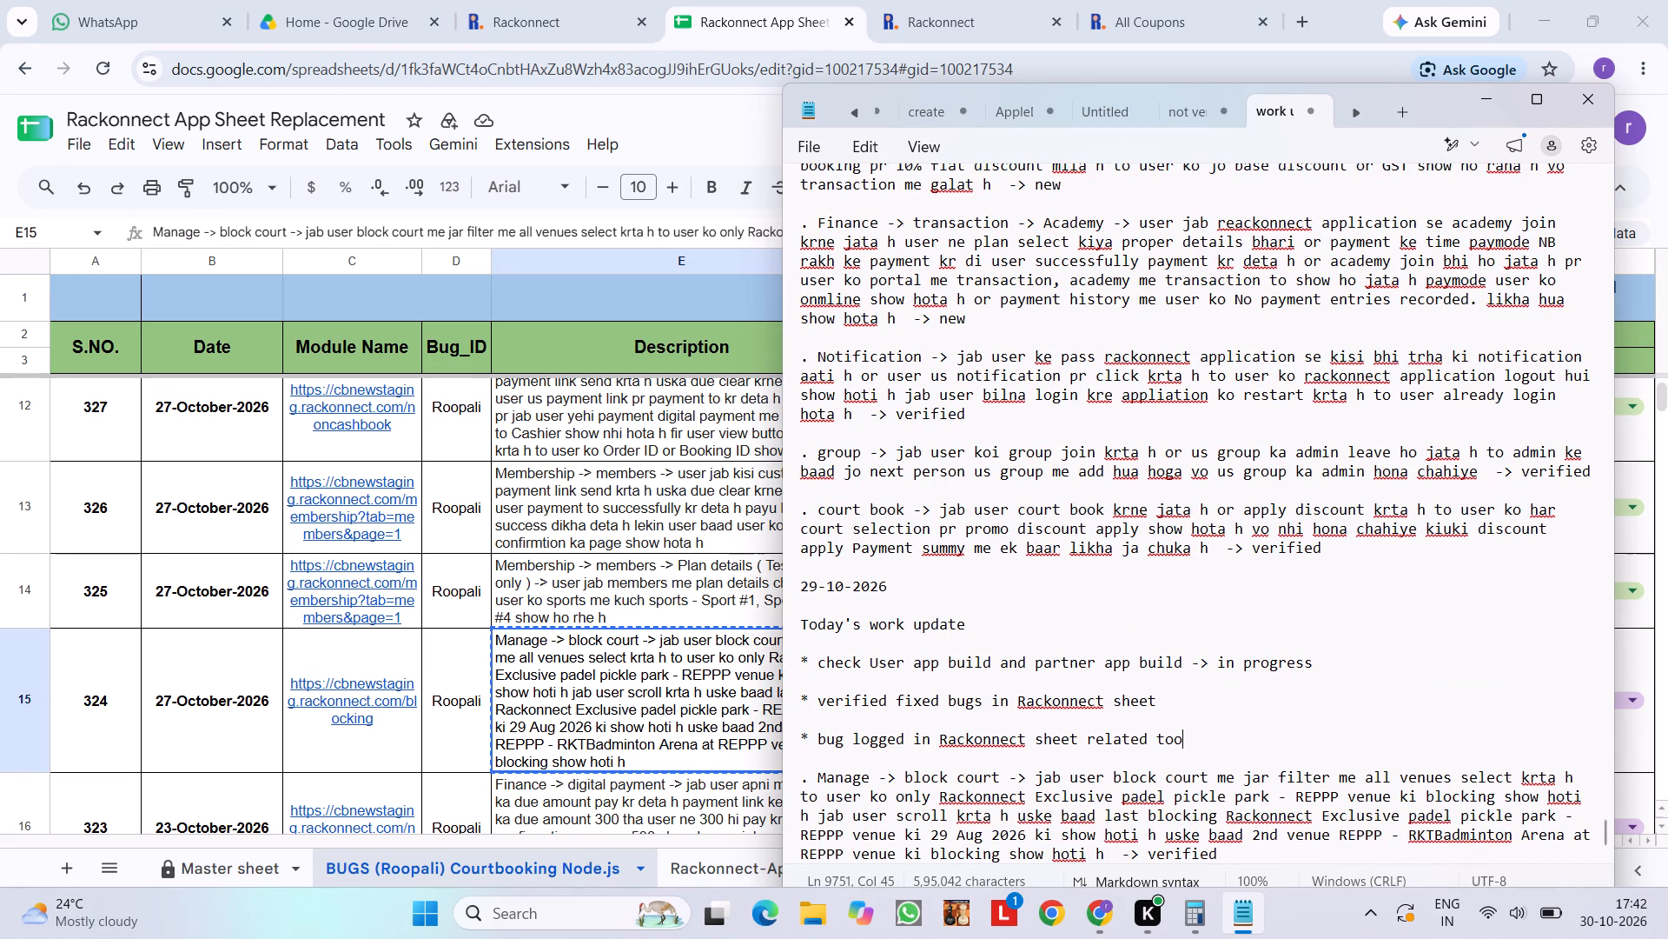
Change the date of the inserted work update heading to 30-10-2026.
{"action": "left_click", "coordinate": [817, 583]}
{"action": "key", "text": "BackSpace"}
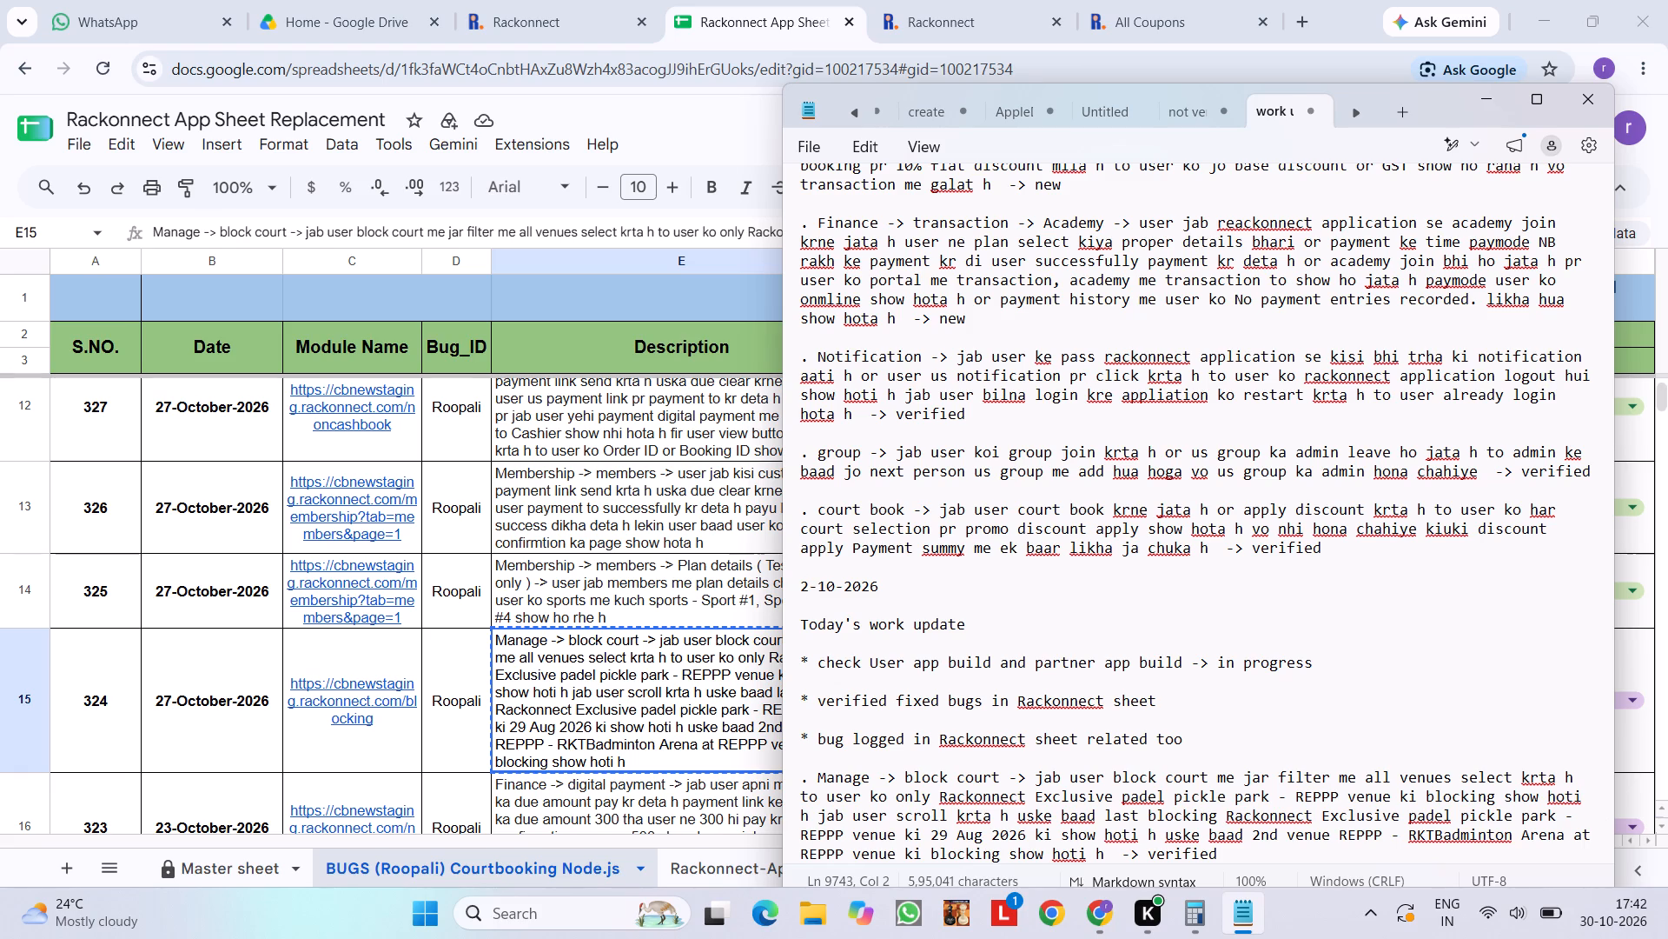
{"action": "key", "text": "BackSpace"}
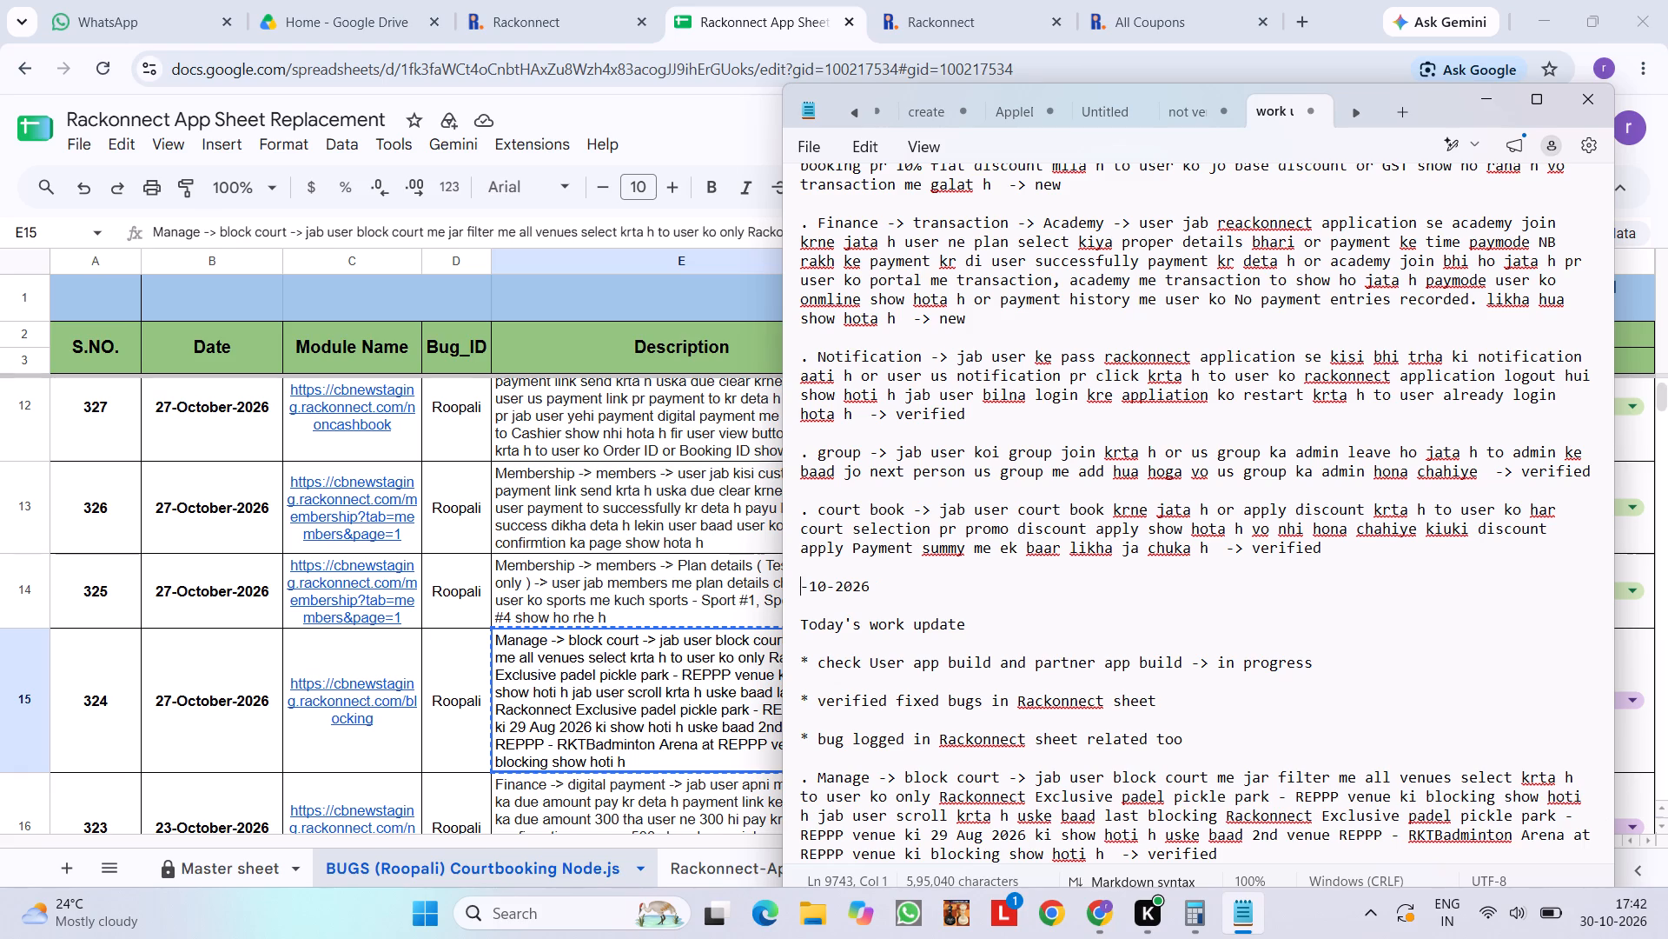
{"action": "type", "text": "30"}
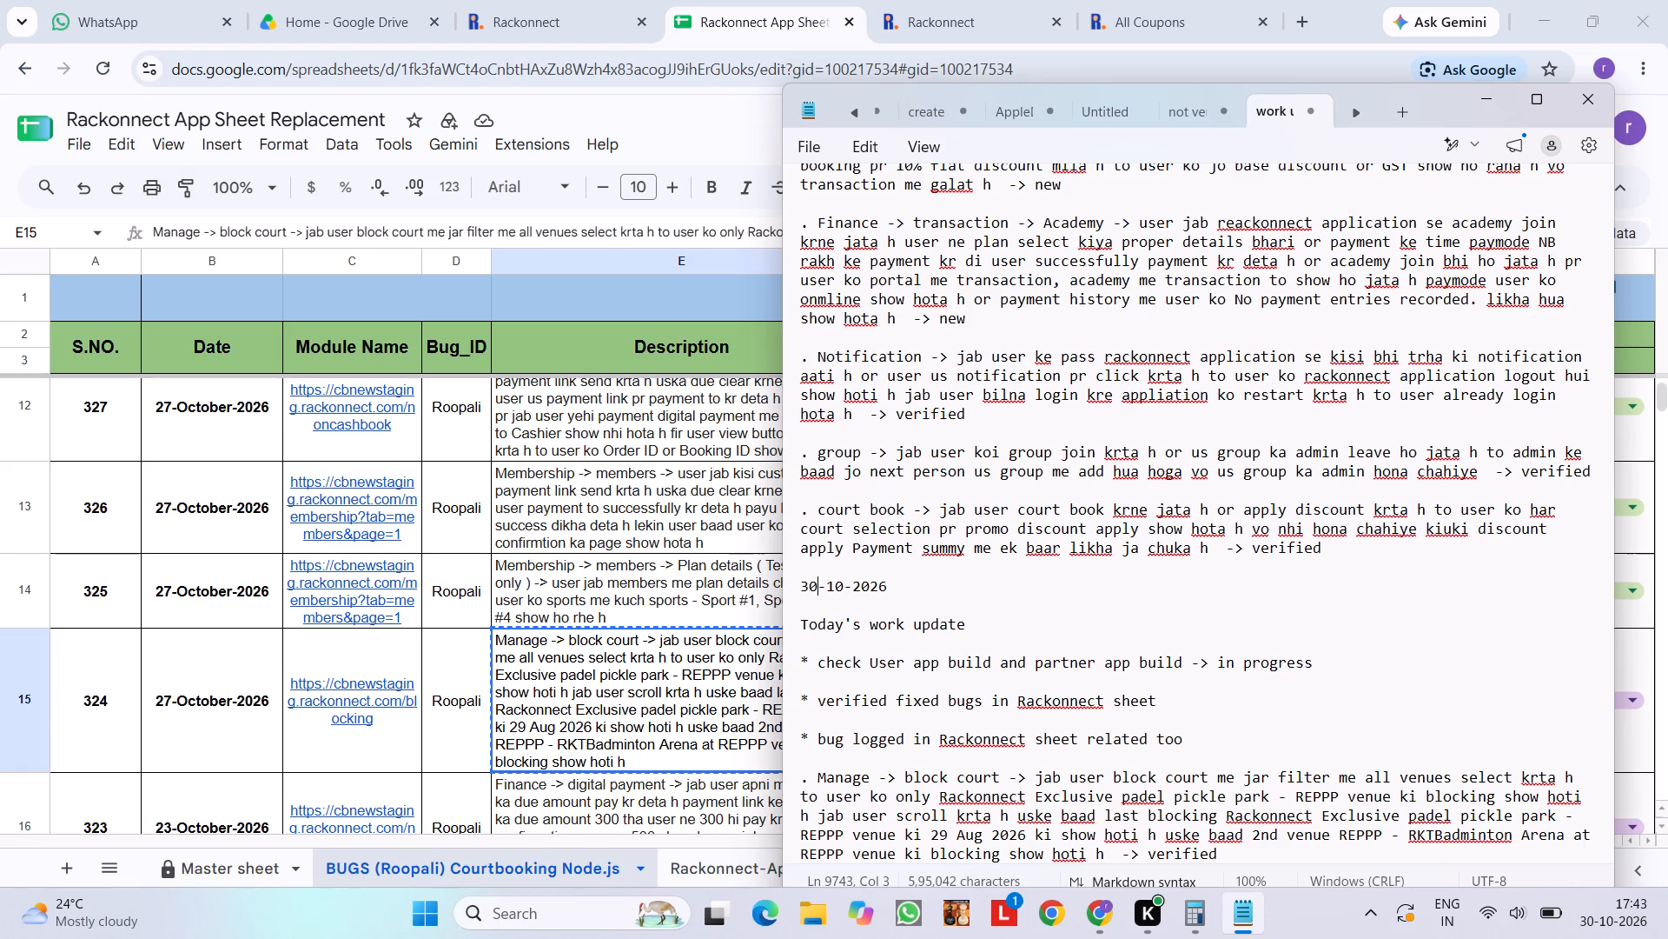
Add an empty line below the block court entry at the end of the 30-10-2026 work update.
{"action": "left_click", "coordinate": [817, 583]}
{"action": "scroll", "coordinate": [1026, 644], "scroll_direction": "down", "scroll_amount": 3}
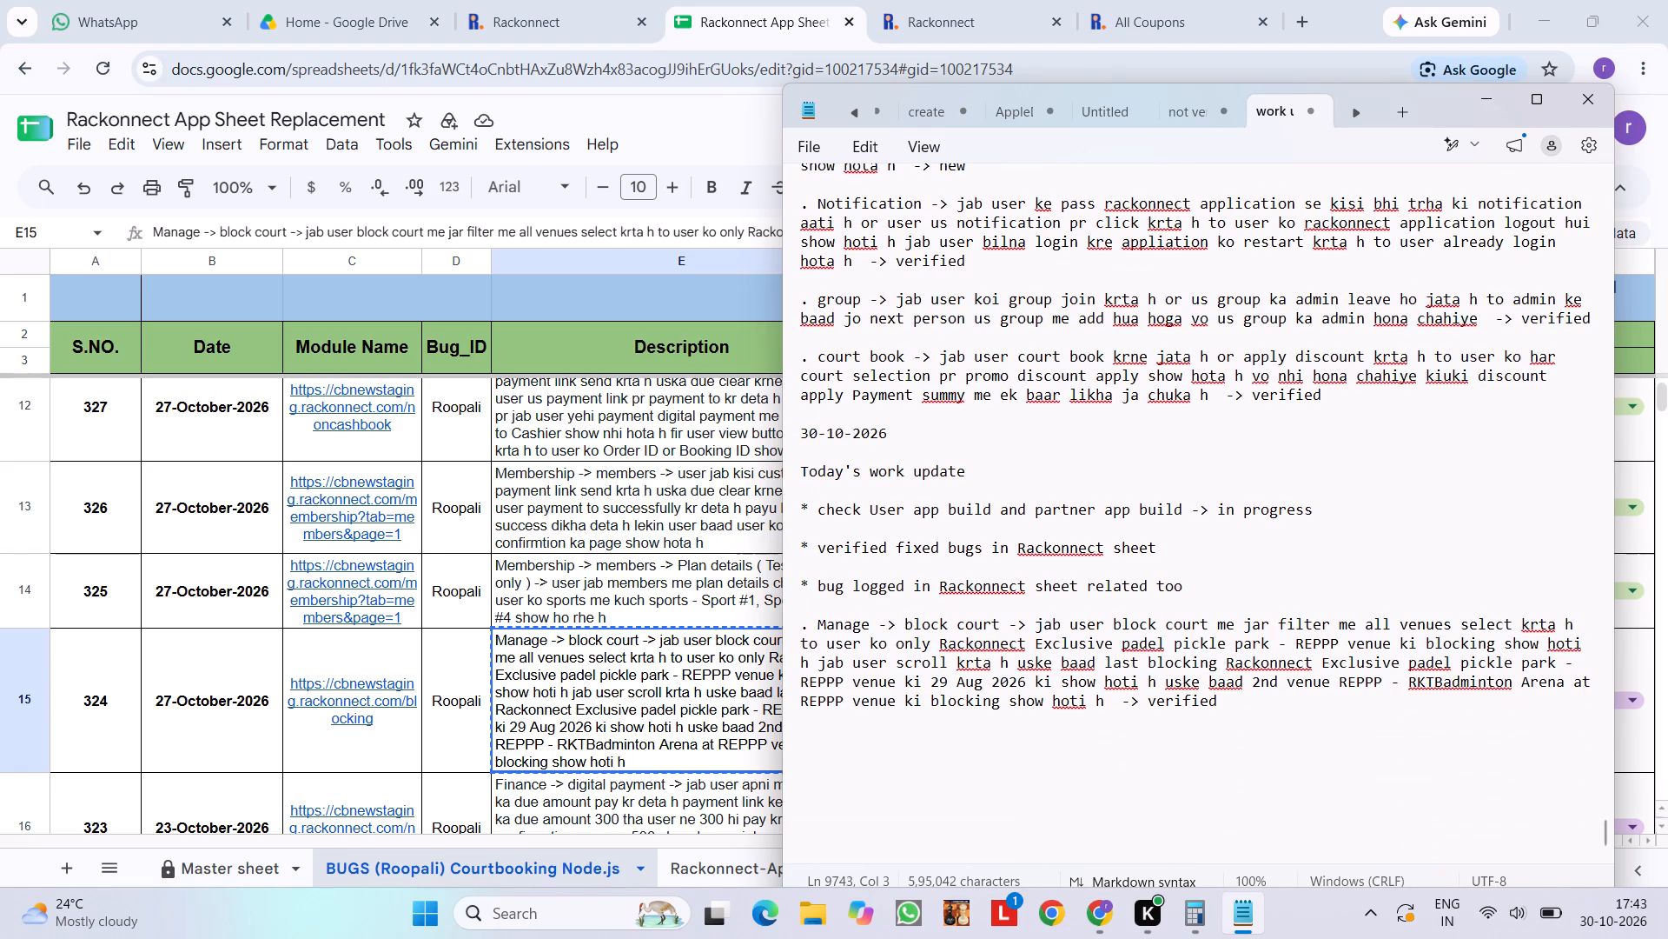
{"action": "scroll", "coordinate": [899, 622], "scroll_direction": "down", "scroll_amount": 2}
{"action": "left_click", "coordinate": [875, 729]}
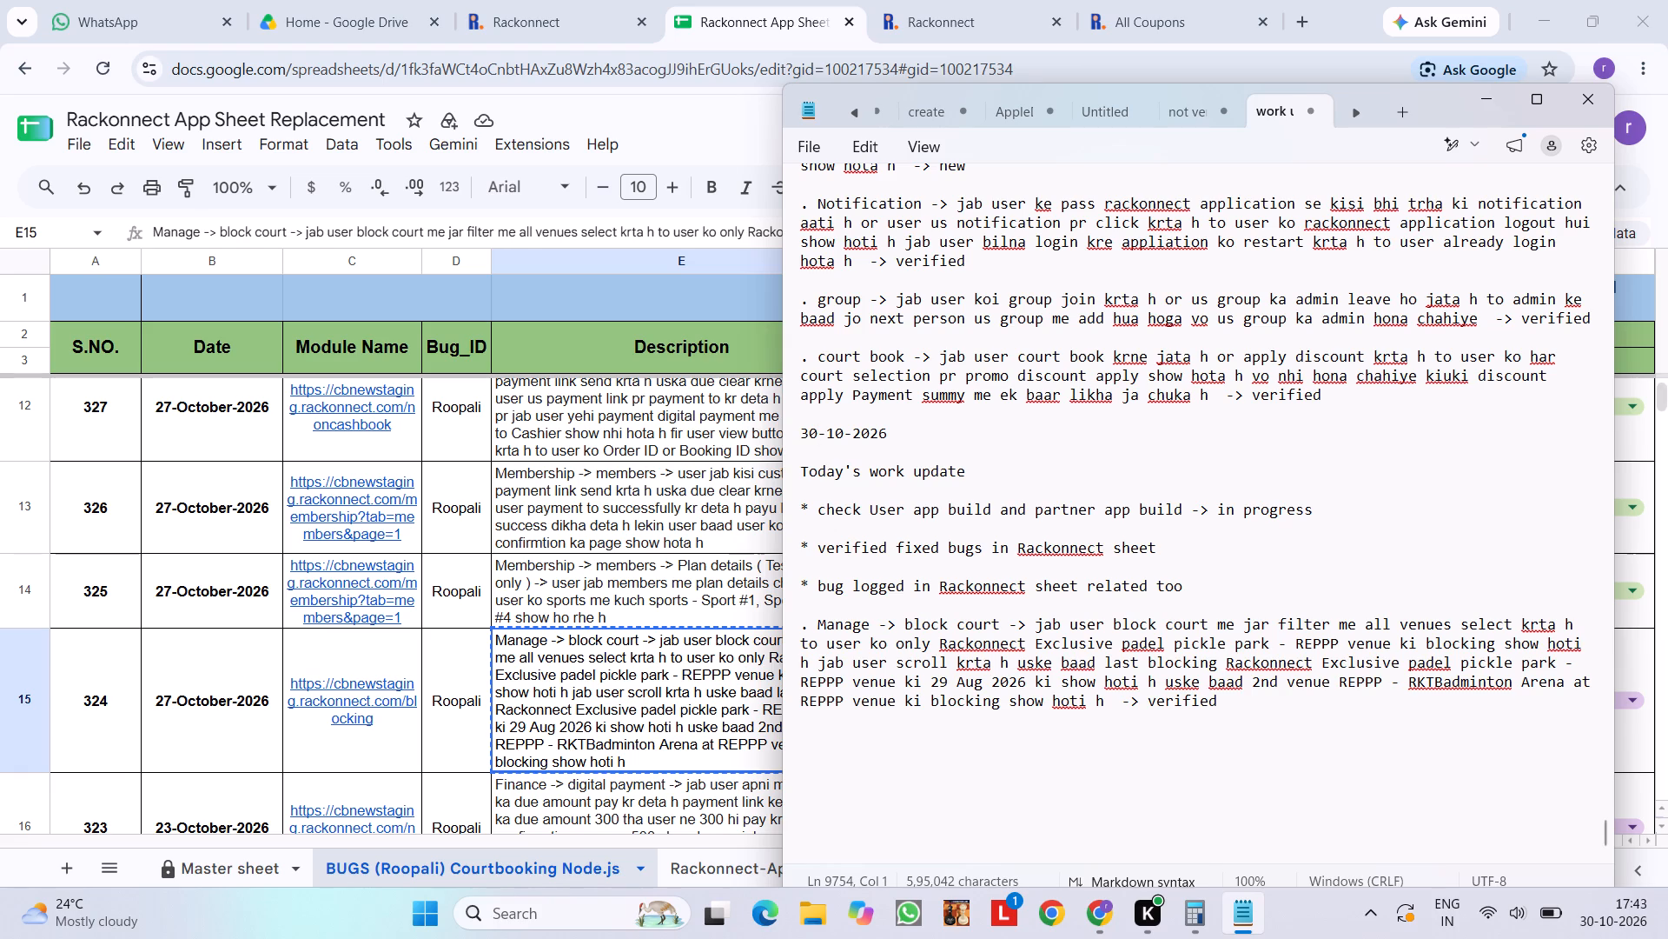
{"action": "key", "text": "Return"}
{"action": "scroll", "coordinate": [875, 729], "scroll_direction": "down", "scroll_amount": 4}
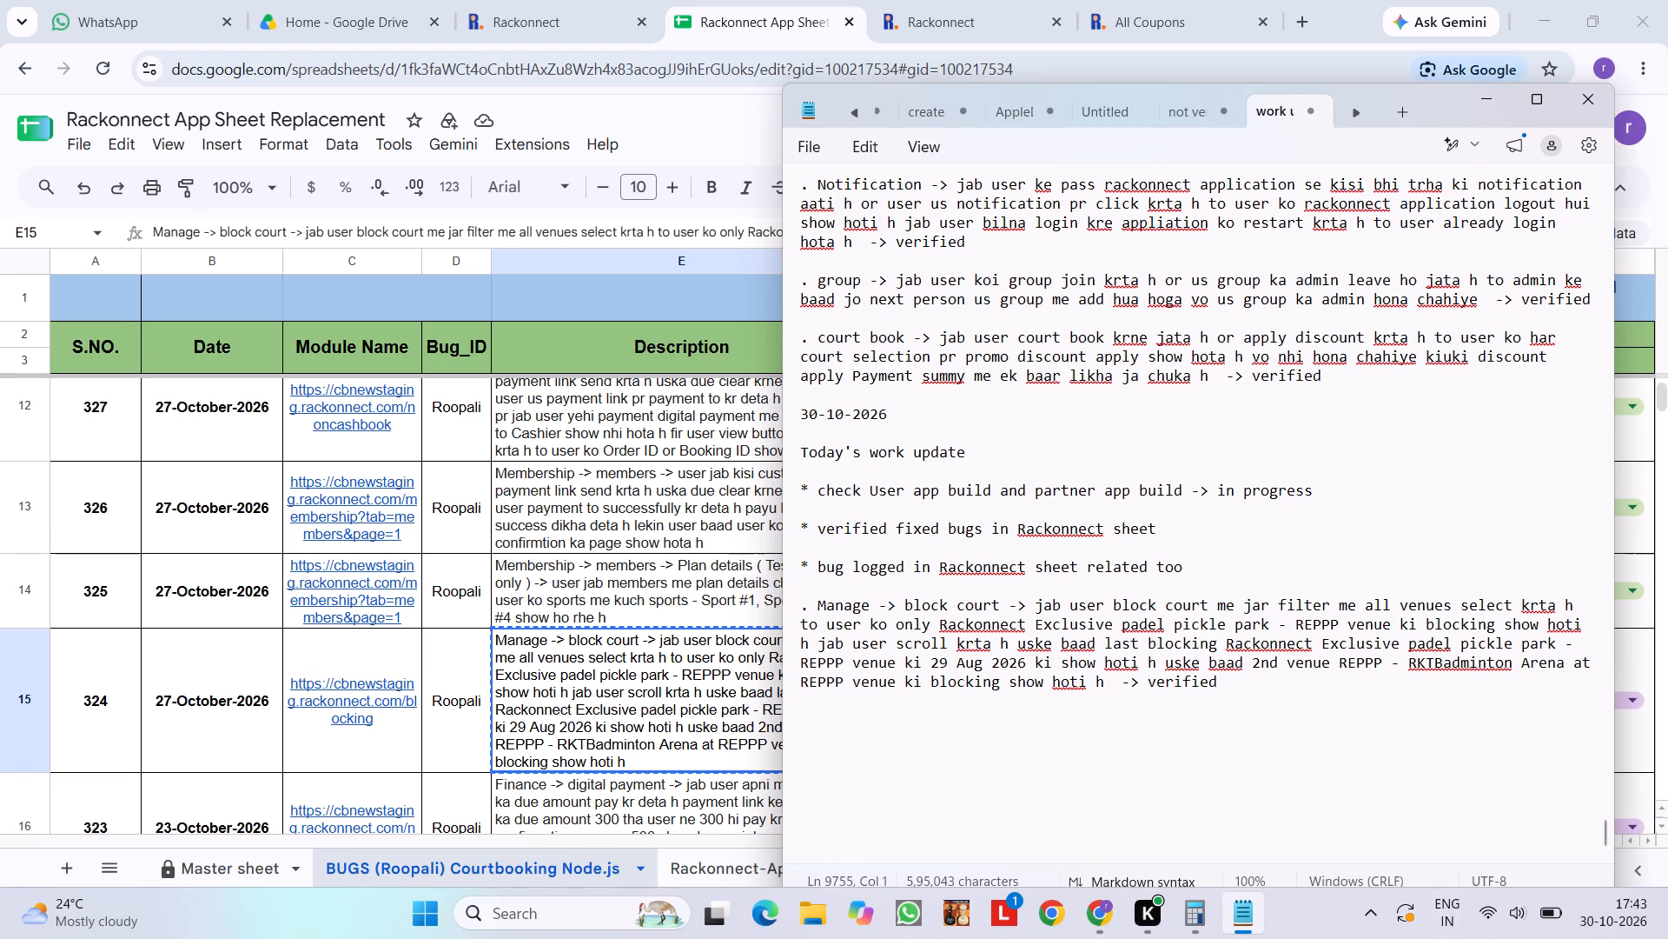
Switch to the Rackonnect App Sheet Replacement spreadsheet and review bug 325 about membership plan details, including its developer and QA status.
{"action": "left_click", "coordinate": [702, 600]}
{"action": "scroll", "coordinate": [942, 633], "scroll_direction": "up", "scroll_amount": 1}
{"action": "scroll", "coordinate": [942, 633], "scroll_direction": "right", "scroll_amount": 1}
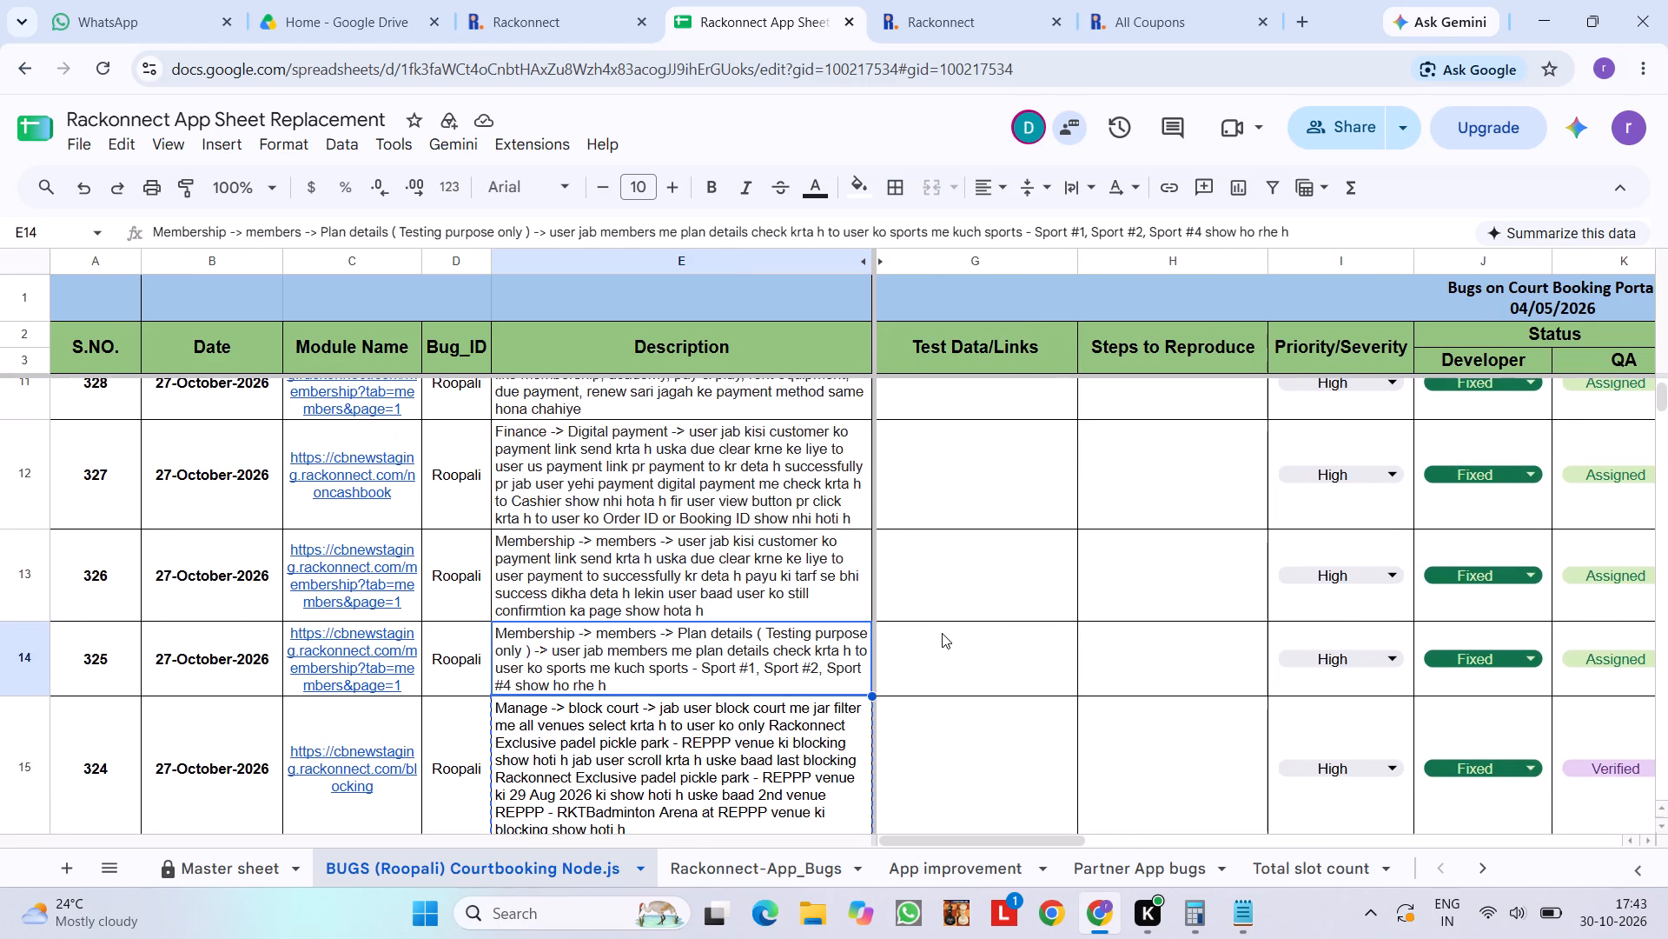
{"action": "left_click", "coordinate": [1190, 657]}
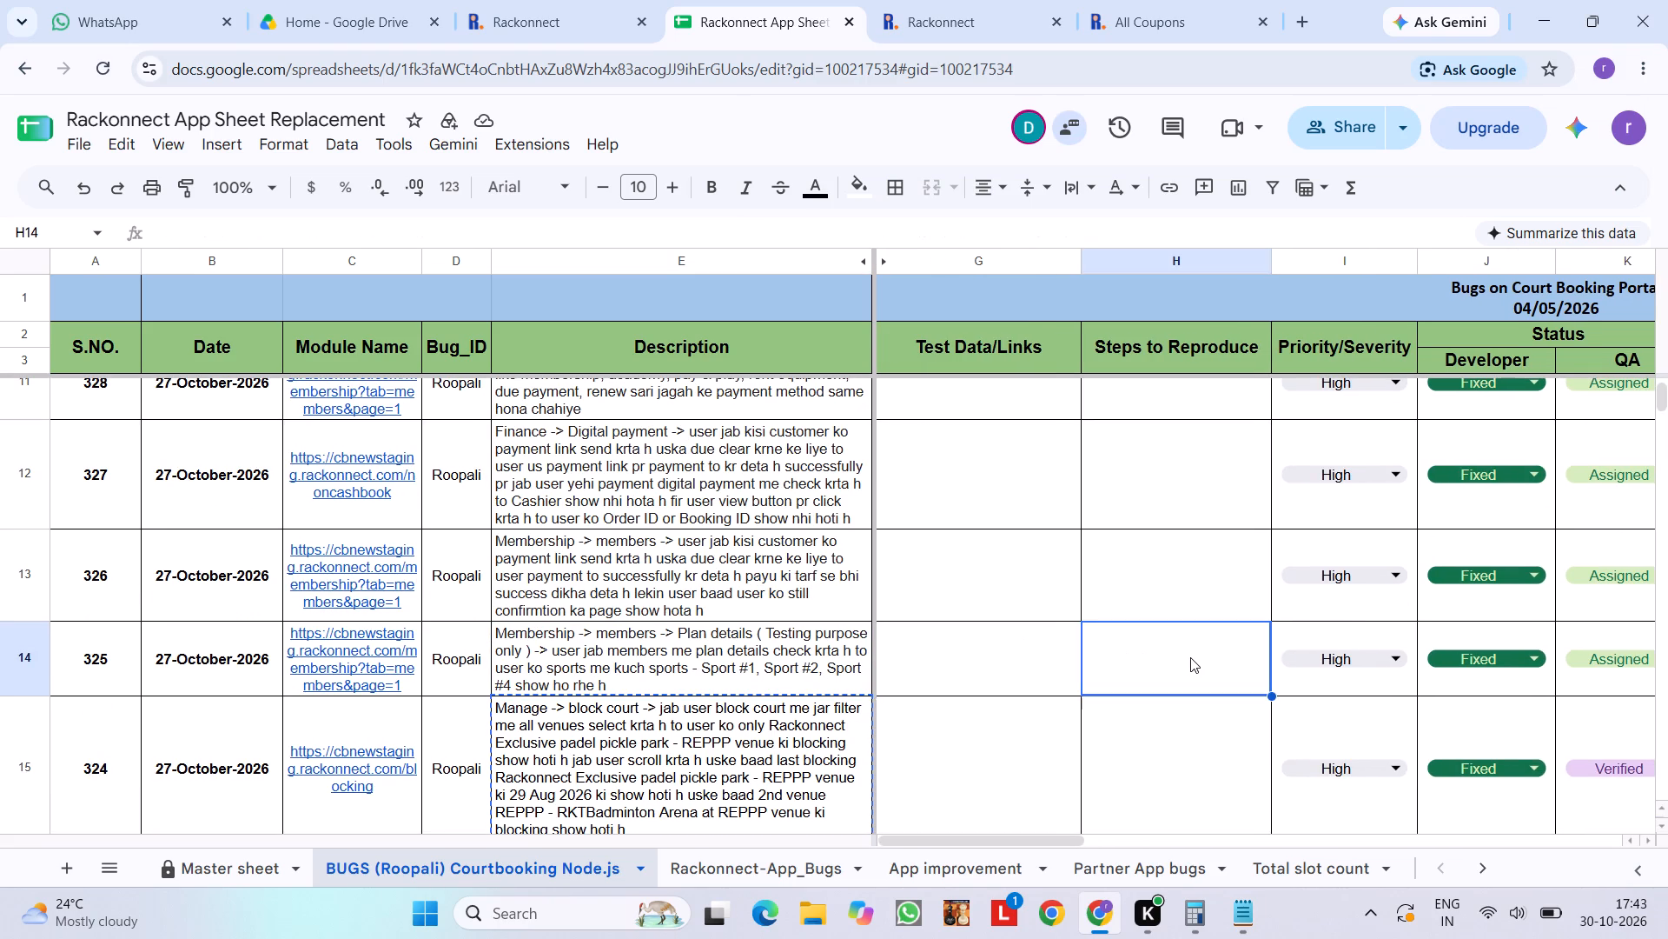
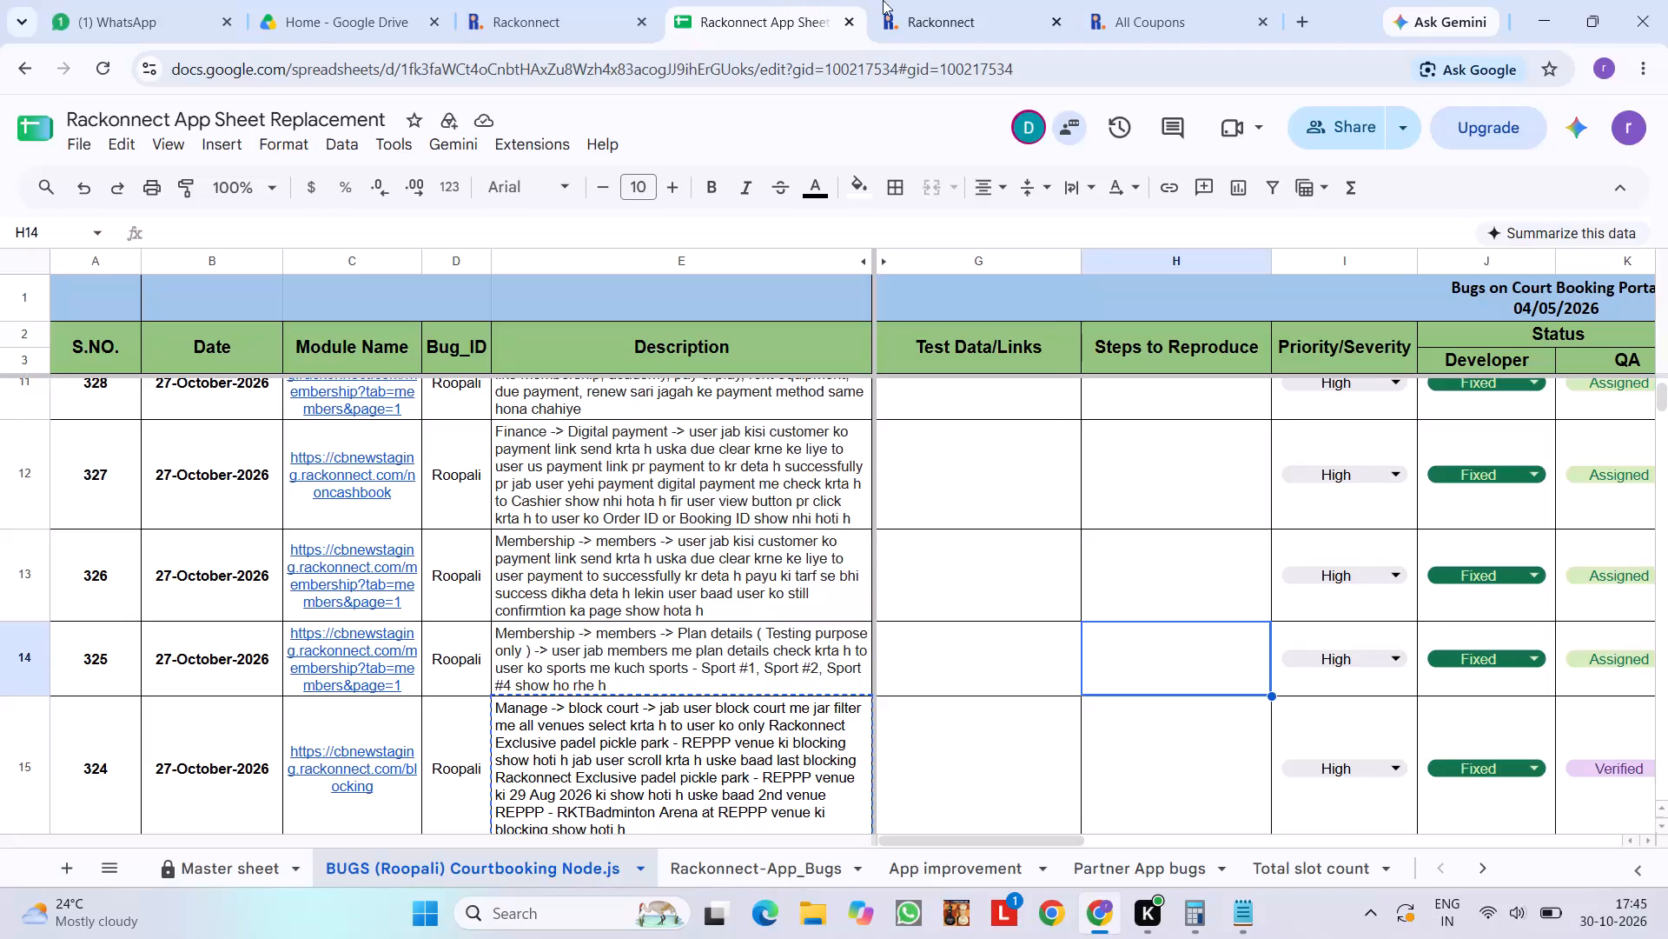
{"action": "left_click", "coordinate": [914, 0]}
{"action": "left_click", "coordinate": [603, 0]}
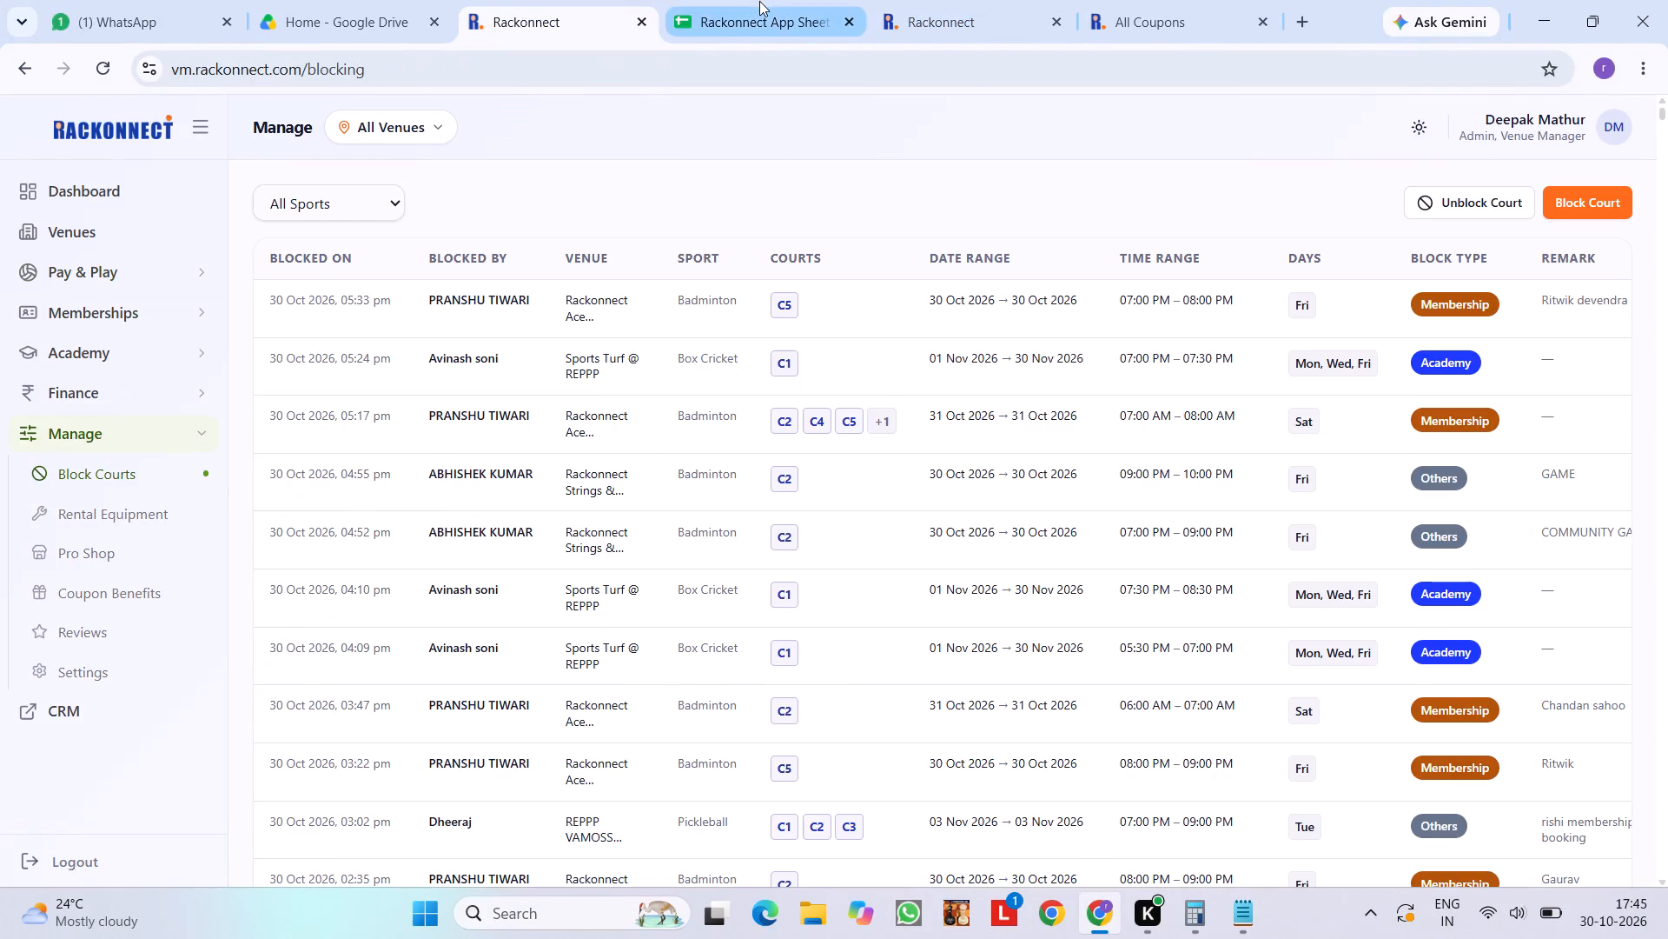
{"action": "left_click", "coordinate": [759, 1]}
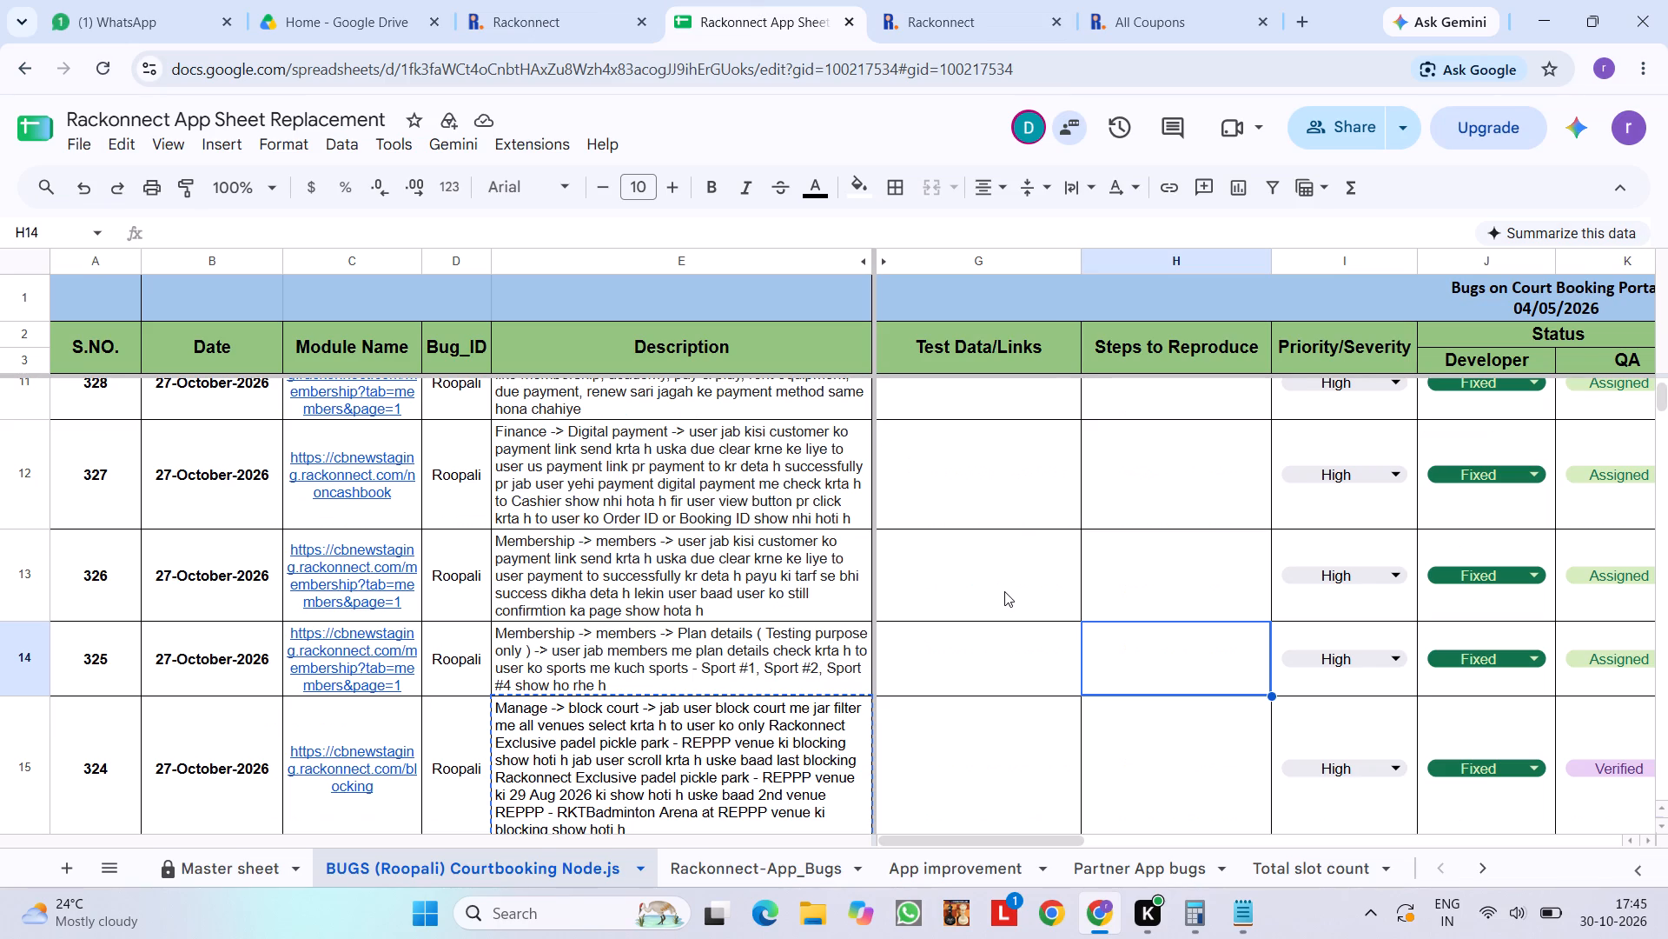
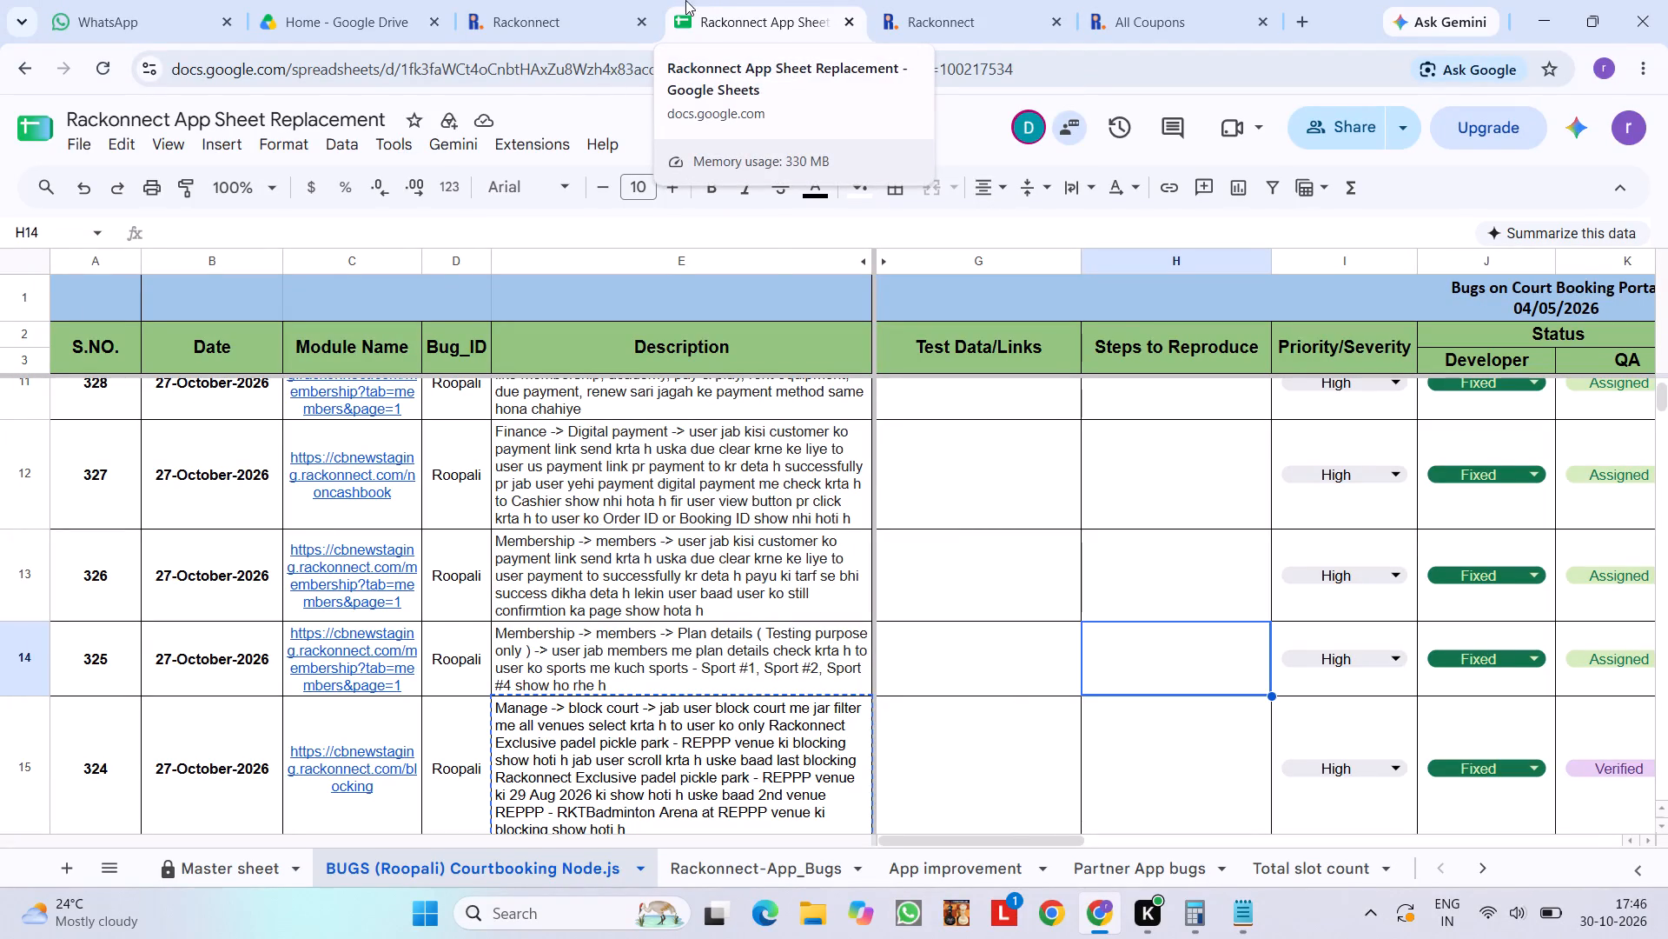
Reread bug 325 in the bug sheet and open the Memberships member list in the Rackonnect portal to retest it.
{"action": "left_click", "coordinate": [574, 0]}
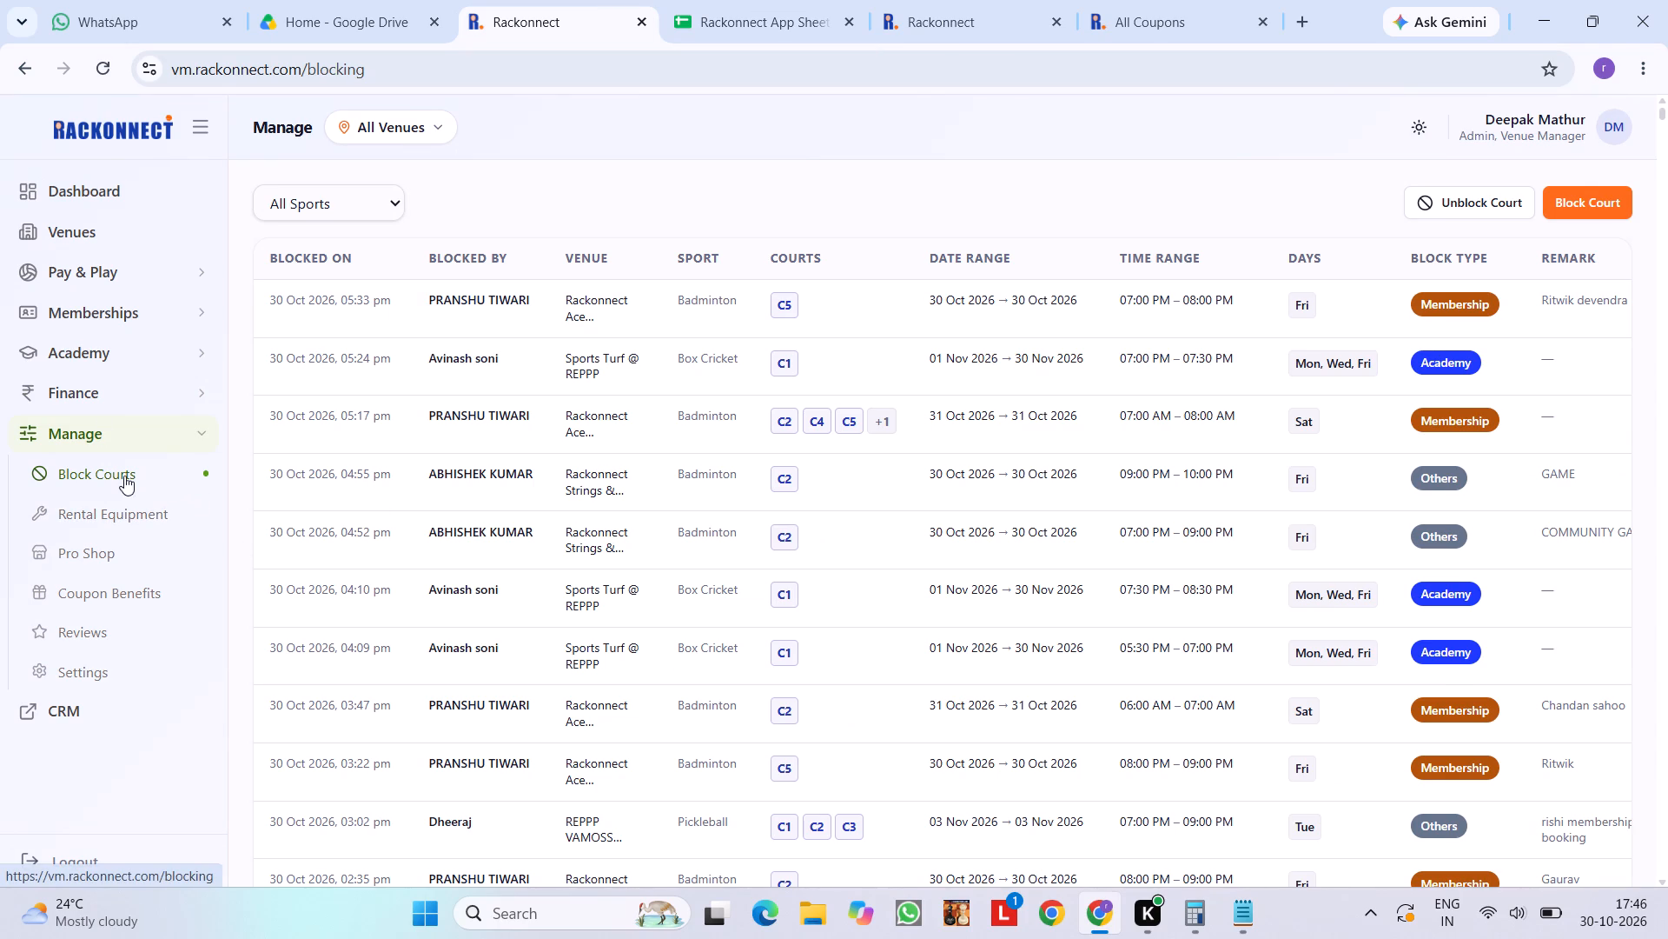
{"action": "left_click", "coordinate": [107, 307]}
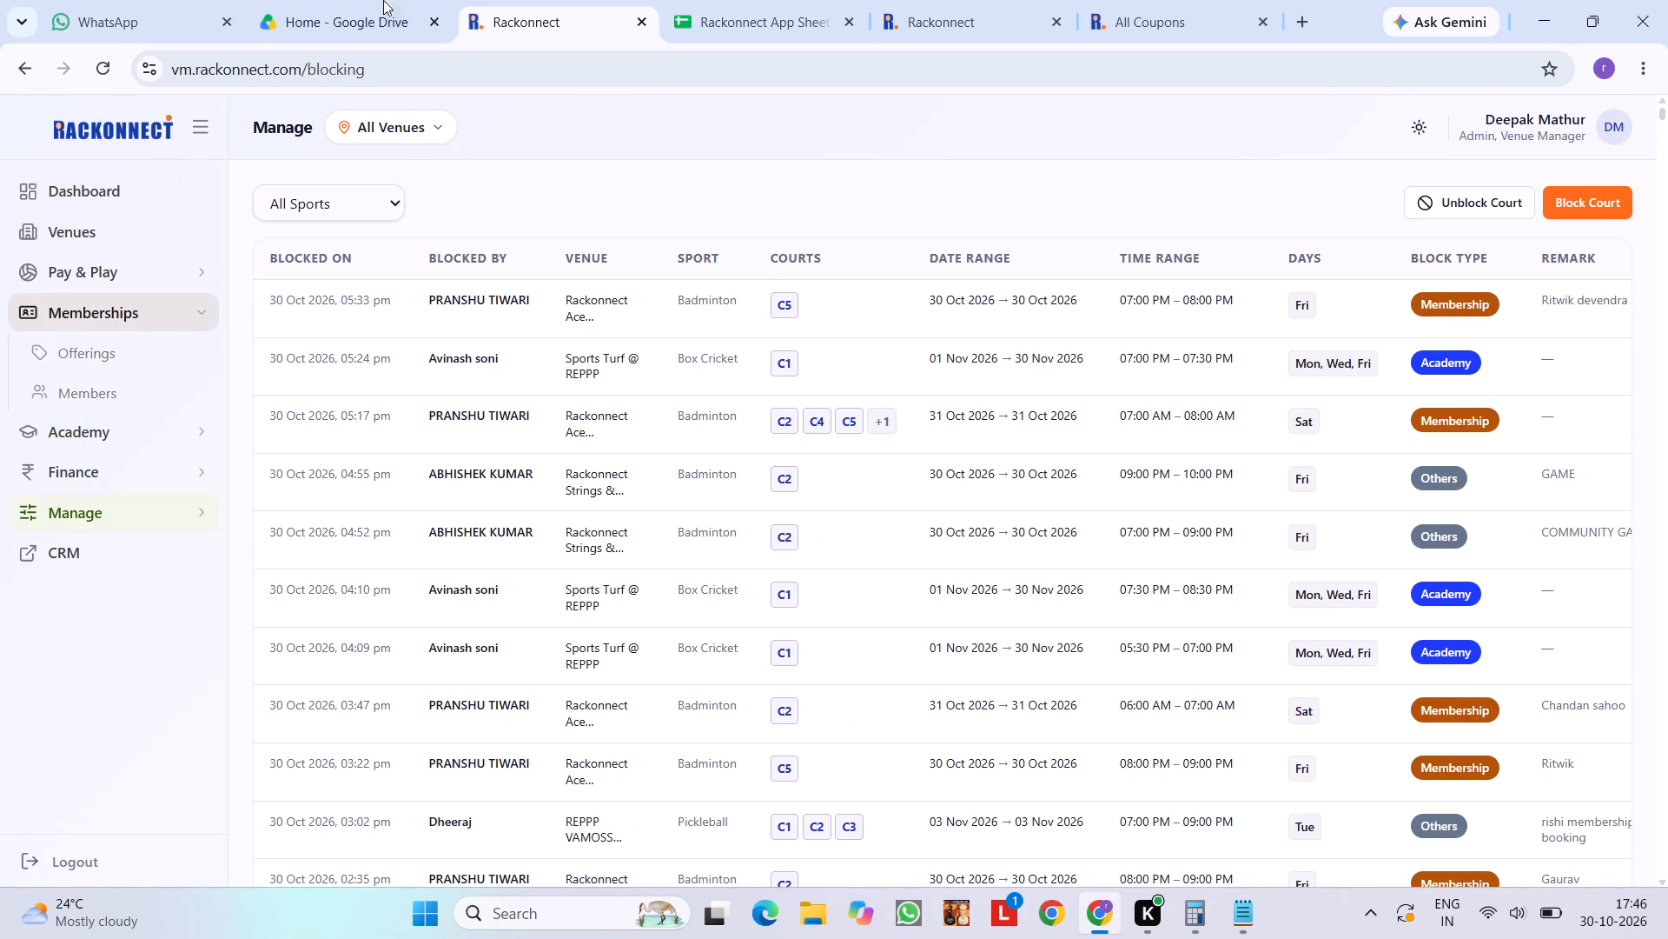
{"action": "left_click", "coordinate": [773, 0]}
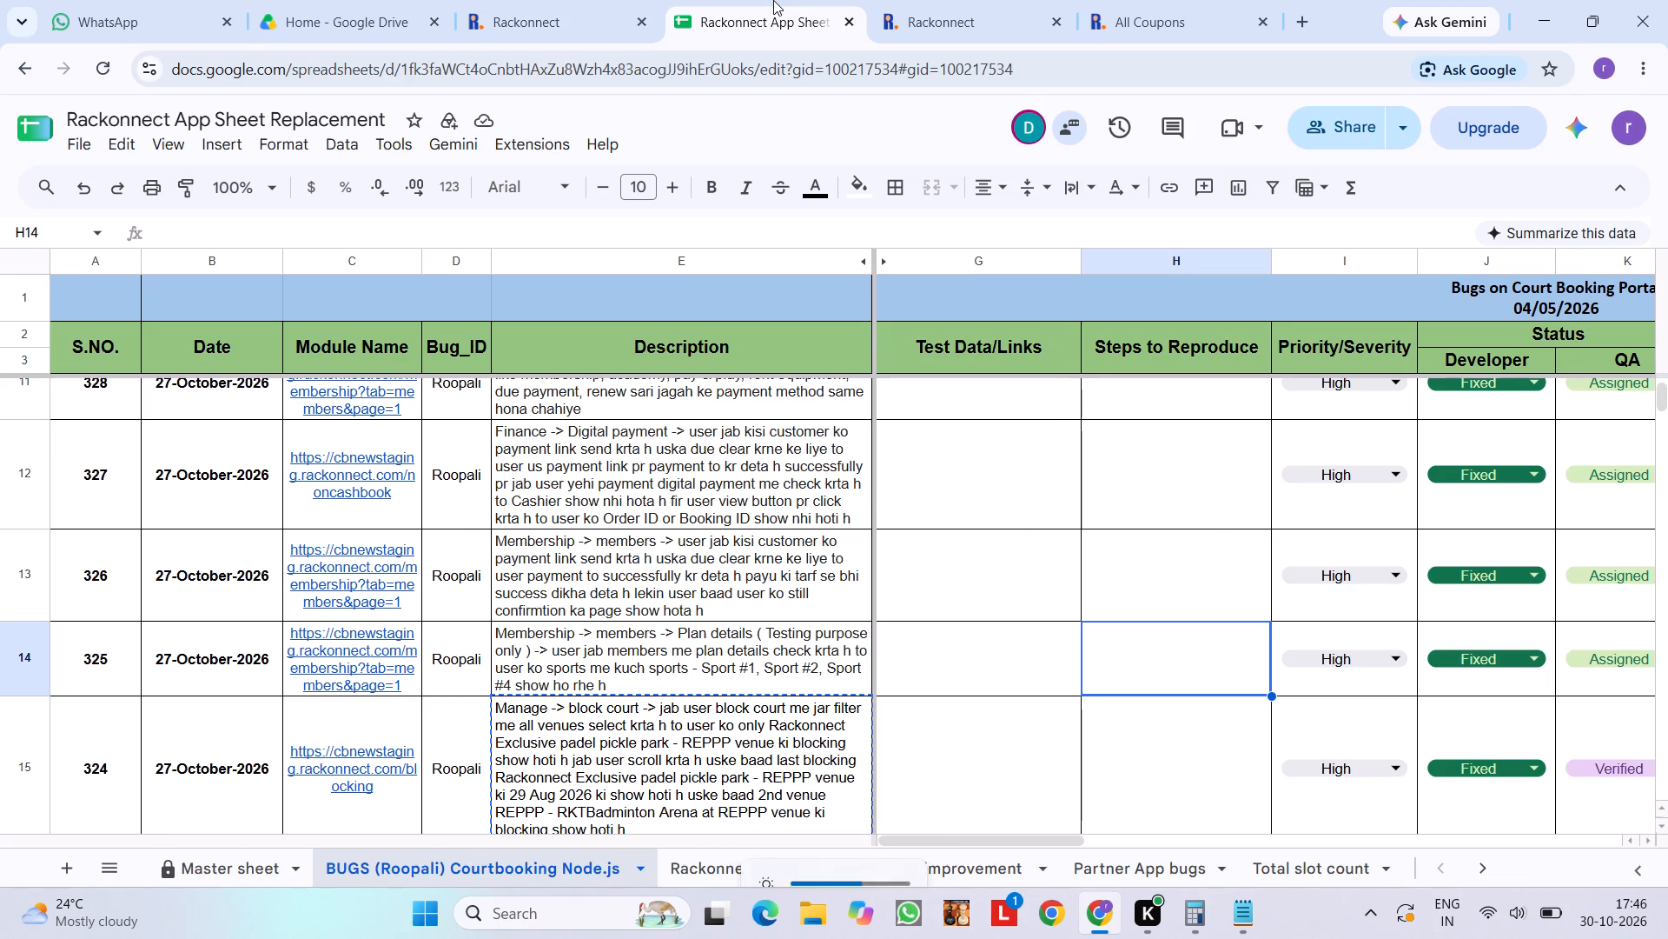
{"action": "left_click", "coordinate": [570, 0]}
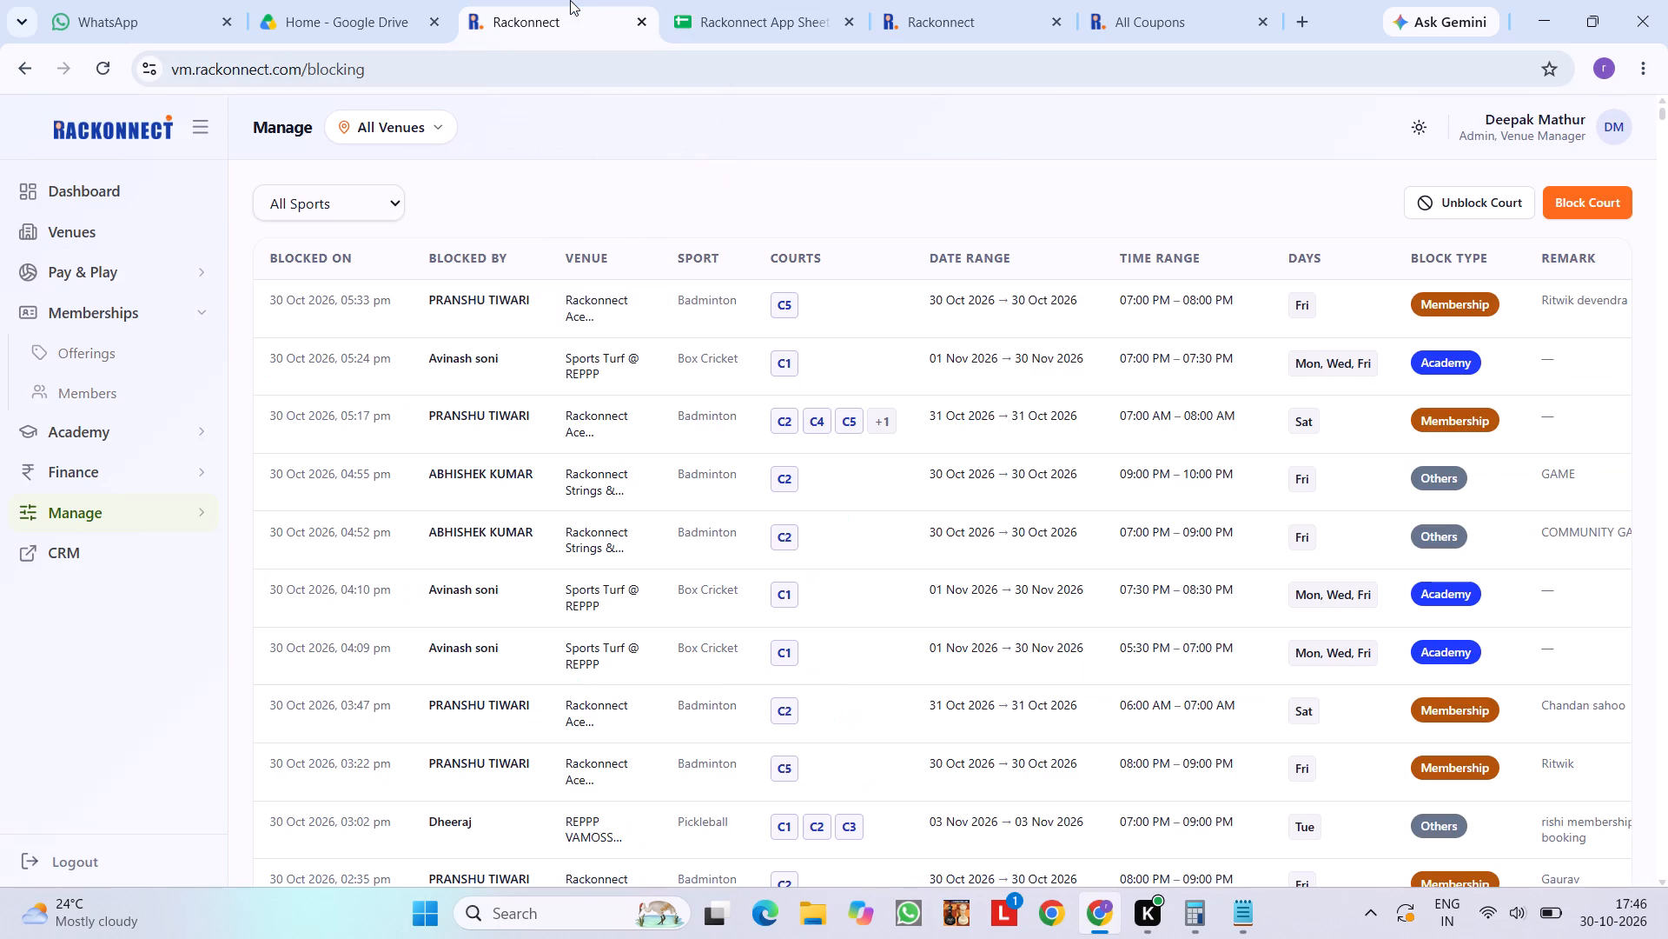
{"action": "left_click", "coordinate": [142, 391]}
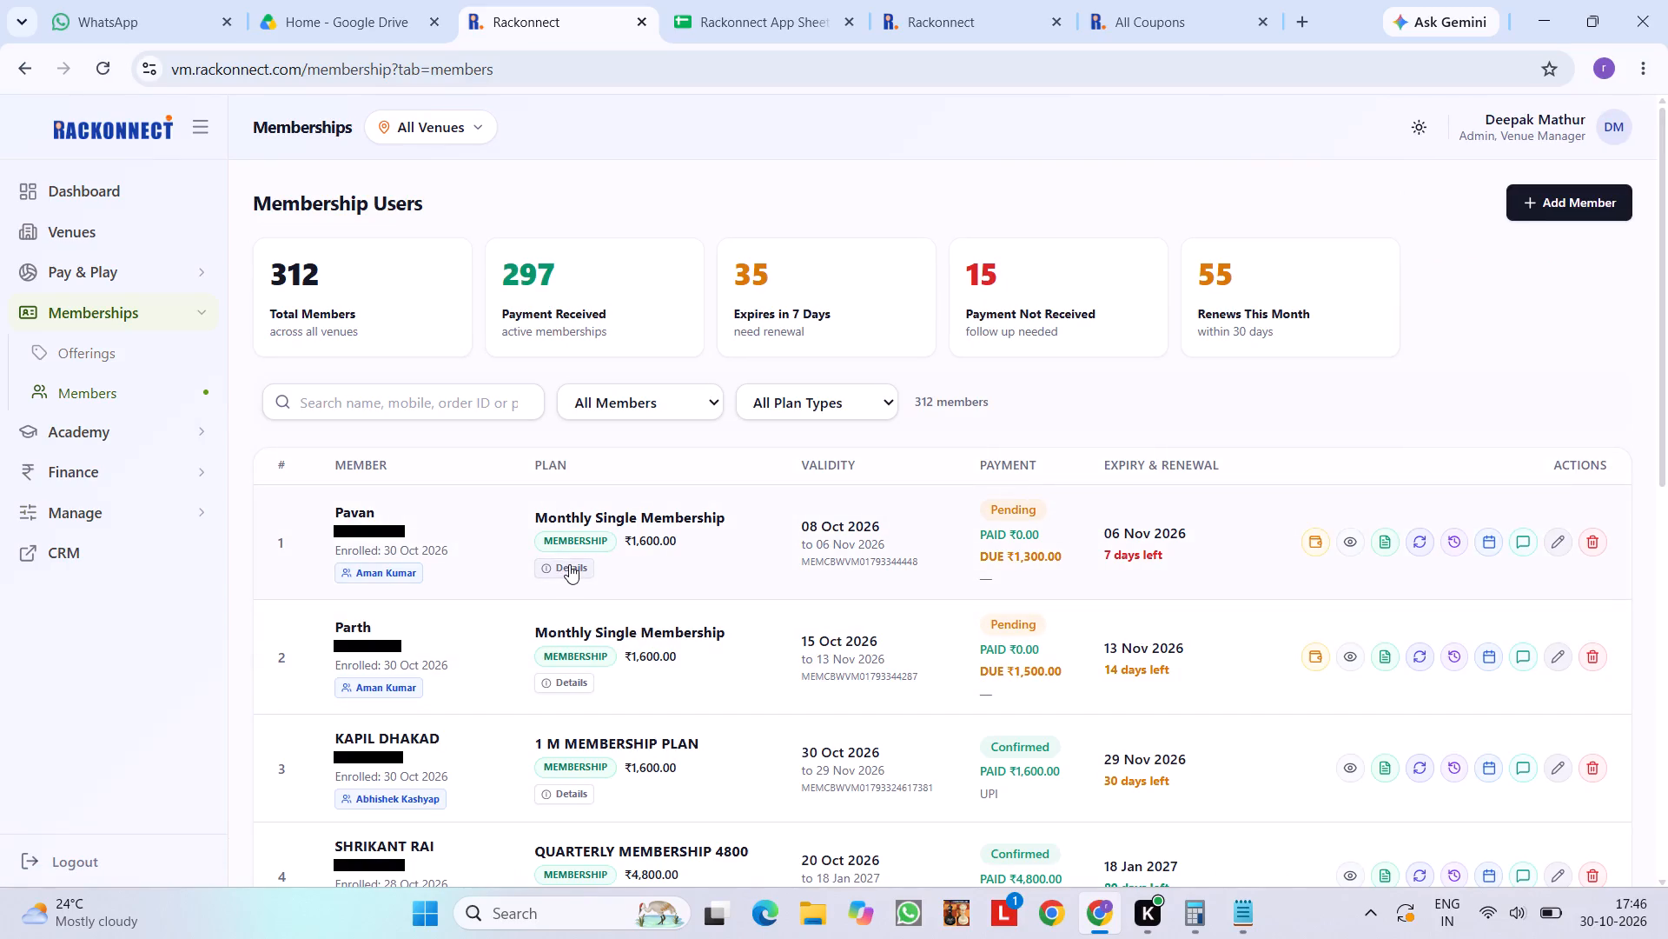
Review the first listed member's Monthly Single Membership plan details, checking the sports shown, and close them.
{"action": "left_click", "coordinate": [569, 564]}
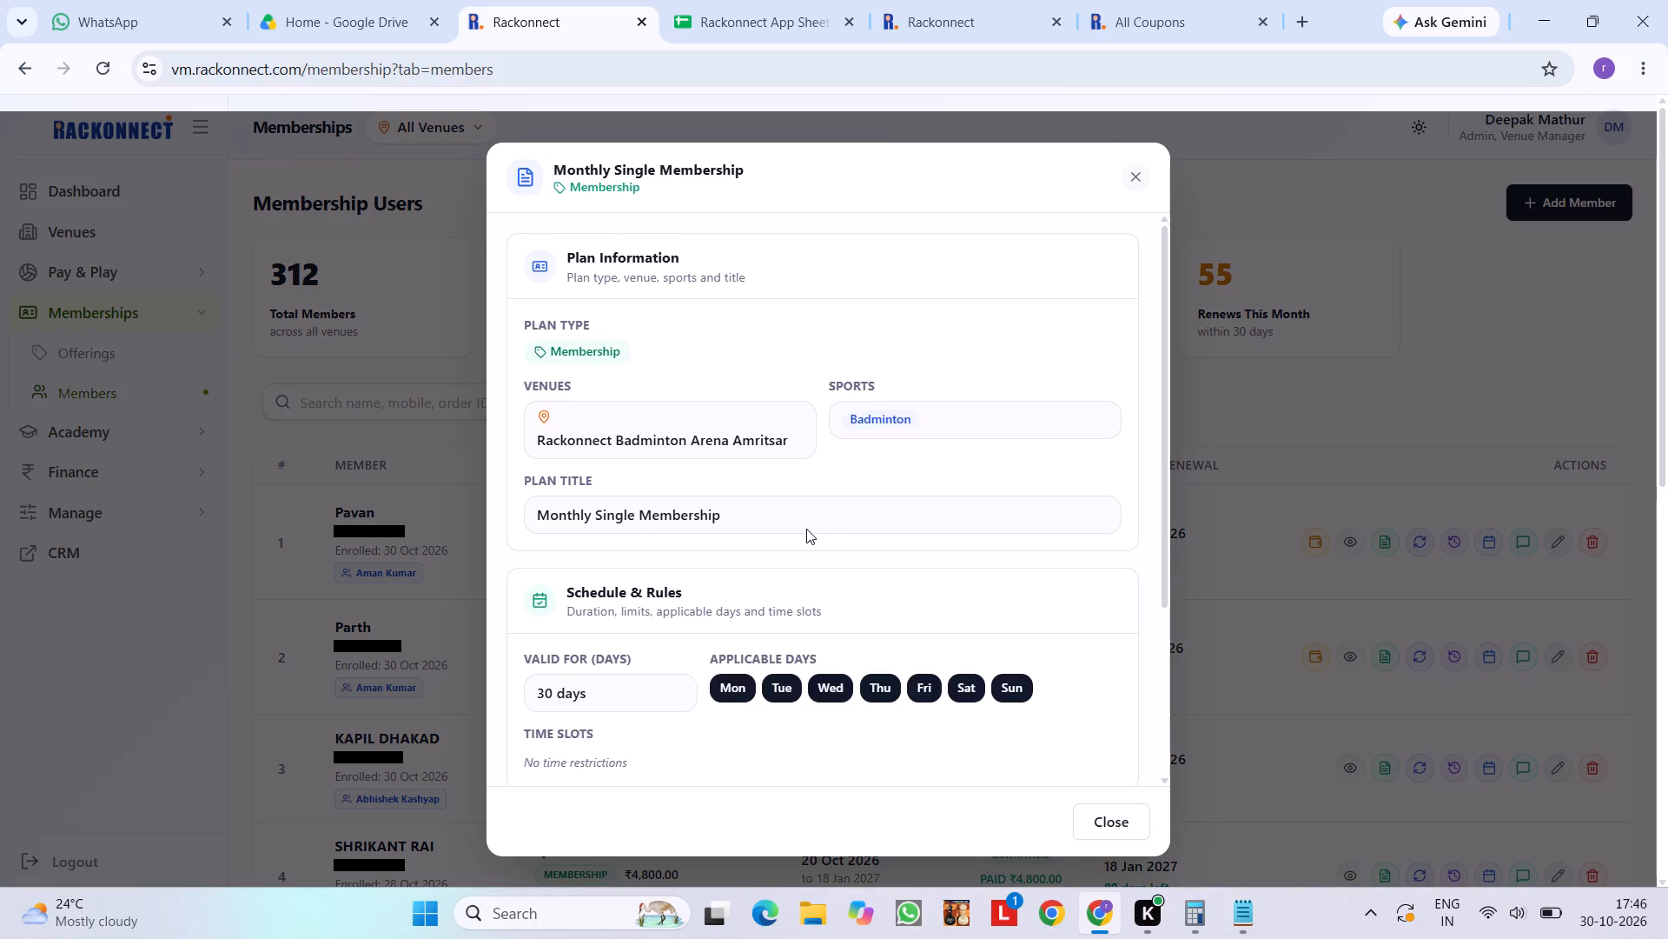
{"action": "scroll", "coordinate": [806, 529], "scroll_direction": "down", "scroll_amount": 2}
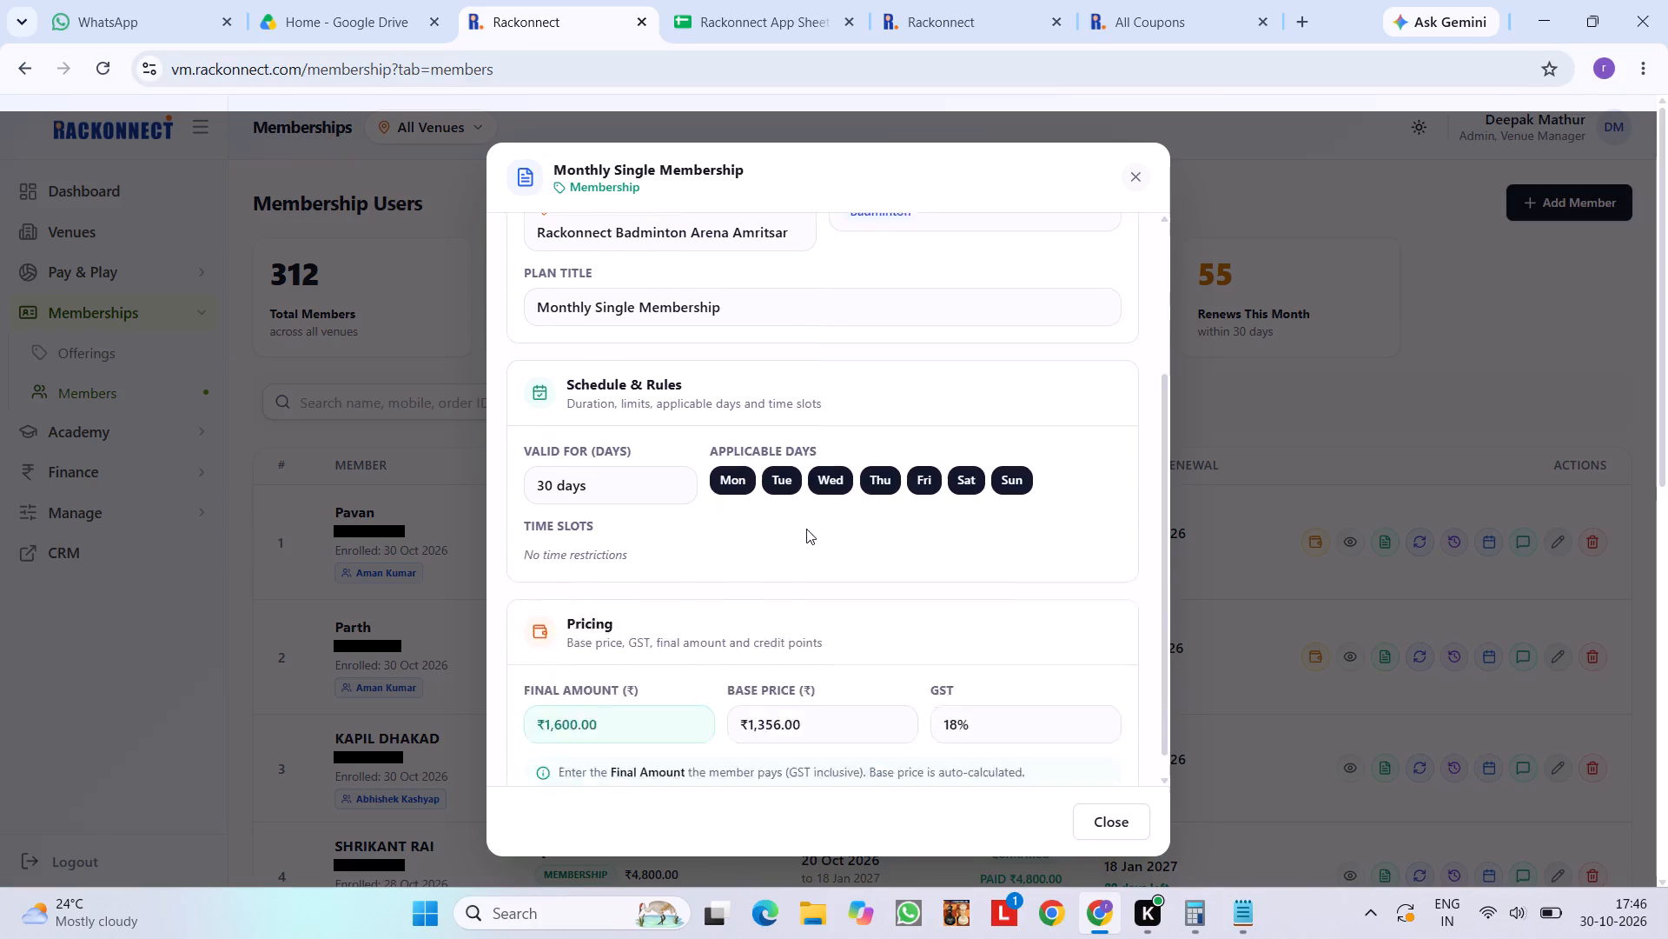
{"action": "scroll", "coordinate": [806, 529], "scroll_direction": "down", "scroll_amount": 2}
{"action": "scroll", "coordinate": [806, 529], "scroll_direction": "up", "scroll_amount": 2}
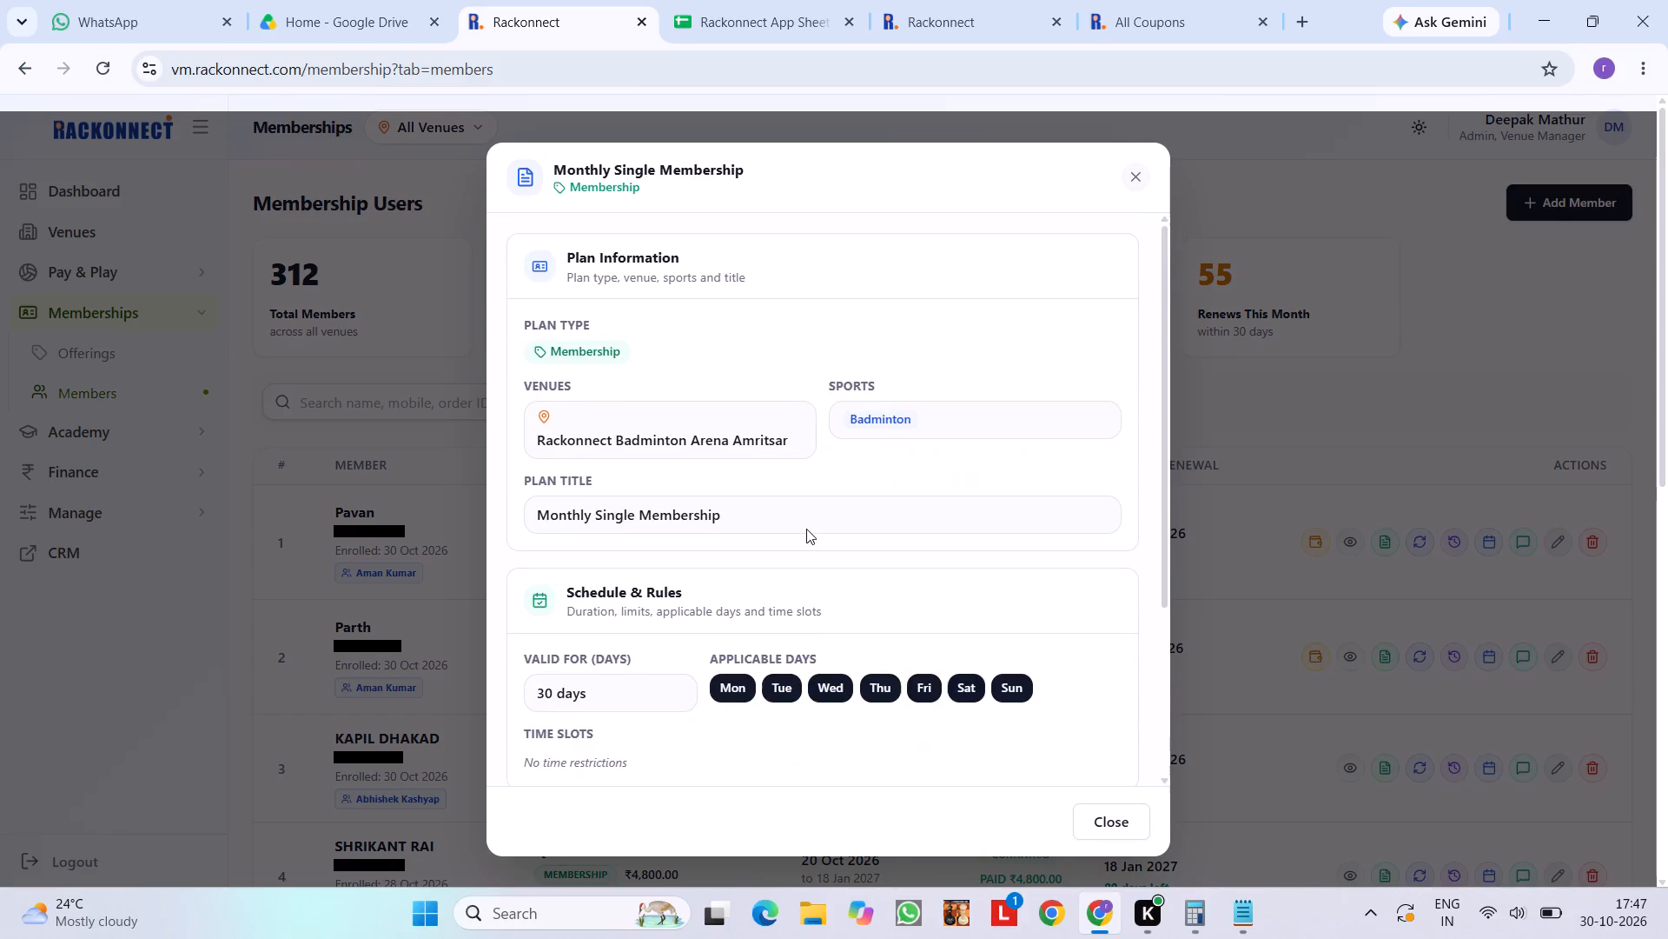
{"action": "scroll", "coordinate": [806, 529], "scroll_direction": "up", "scroll_amount": 1}
{"action": "left_click", "coordinate": [1317, 436]}
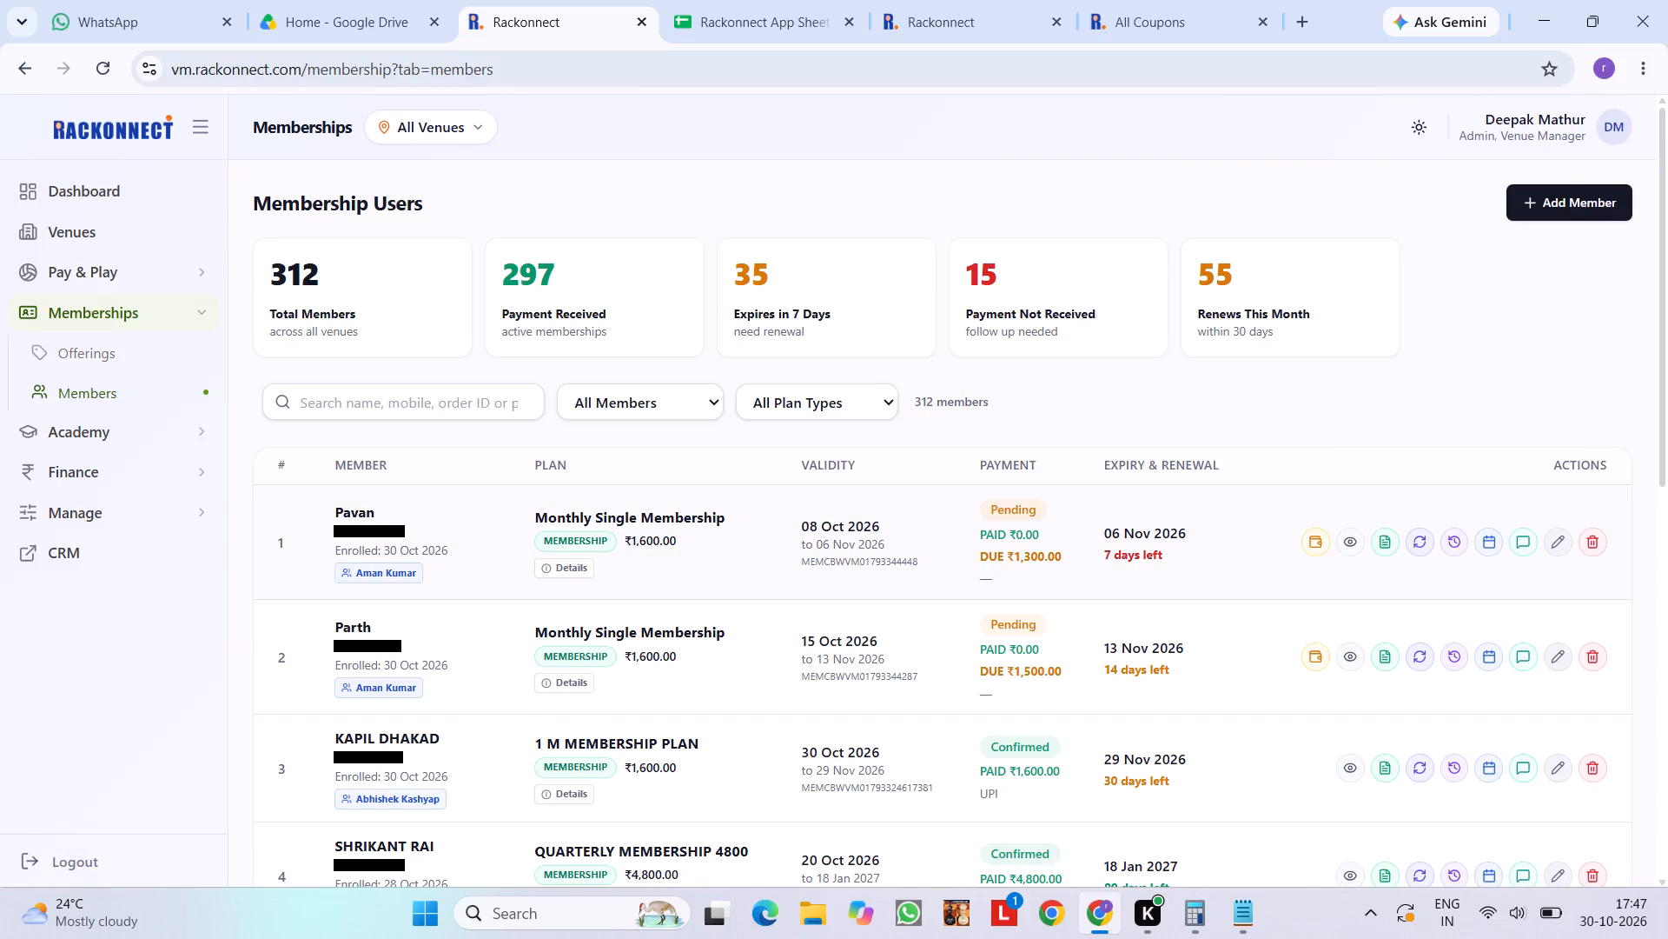
Look further down the member list for another membership plan to check.
{"action": "scroll", "coordinate": [668, 560], "scroll_direction": "down", "scroll_amount": 3}
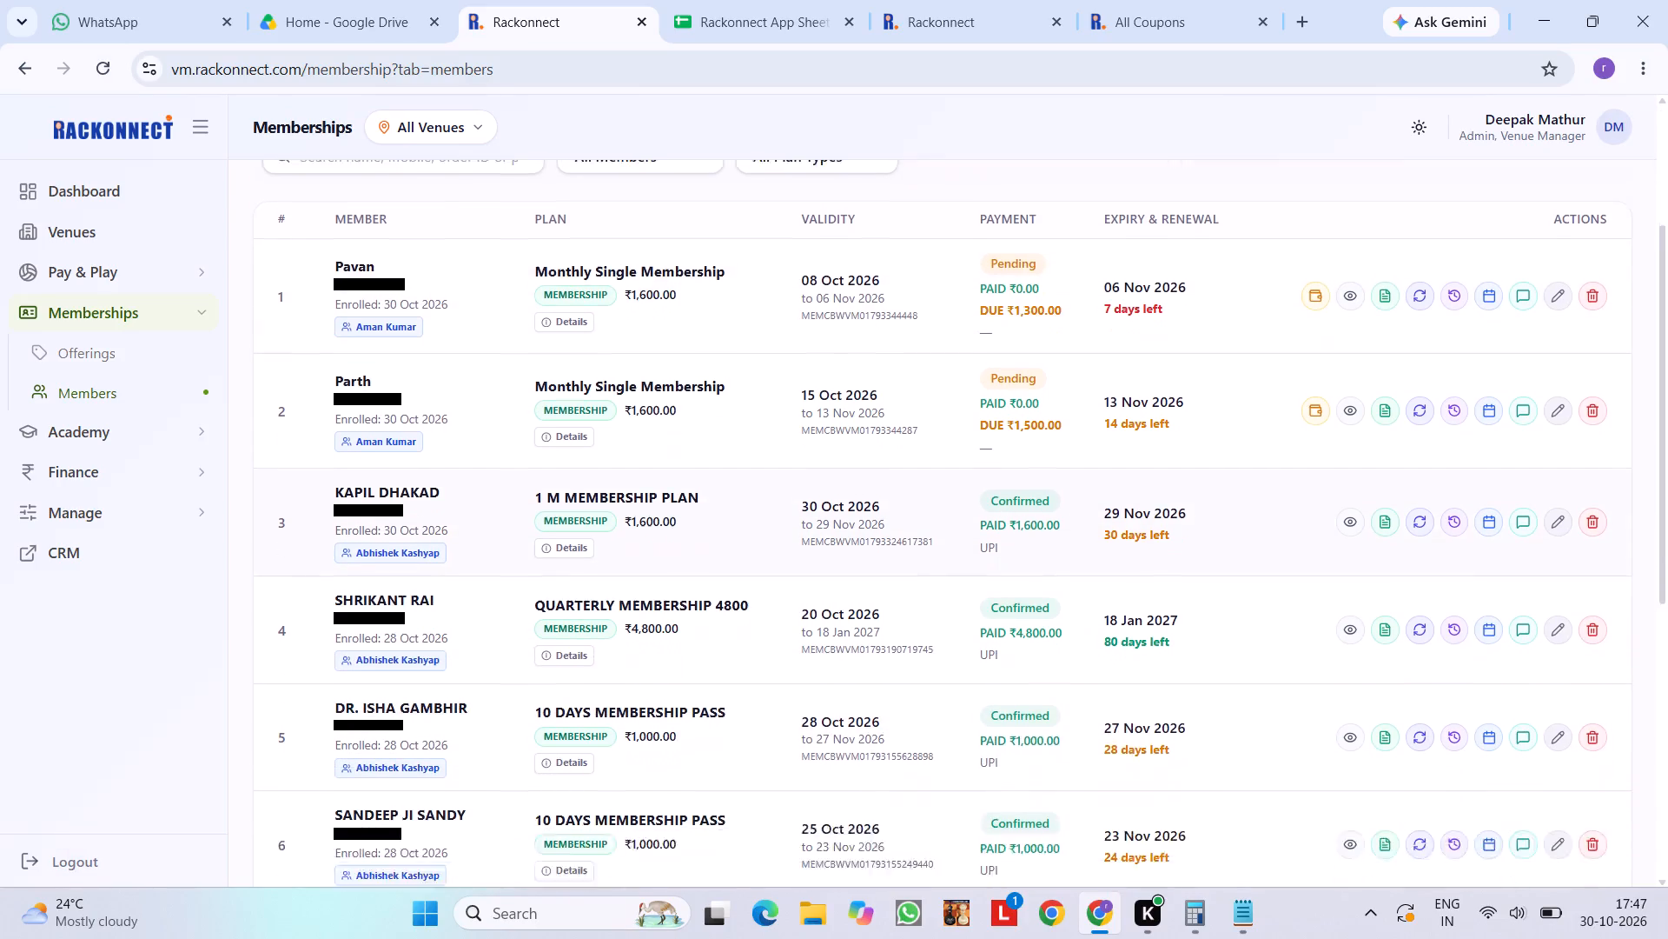
{"action": "scroll", "coordinate": [668, 560], "scroll_direction": "down", "scroll_amount": 2}
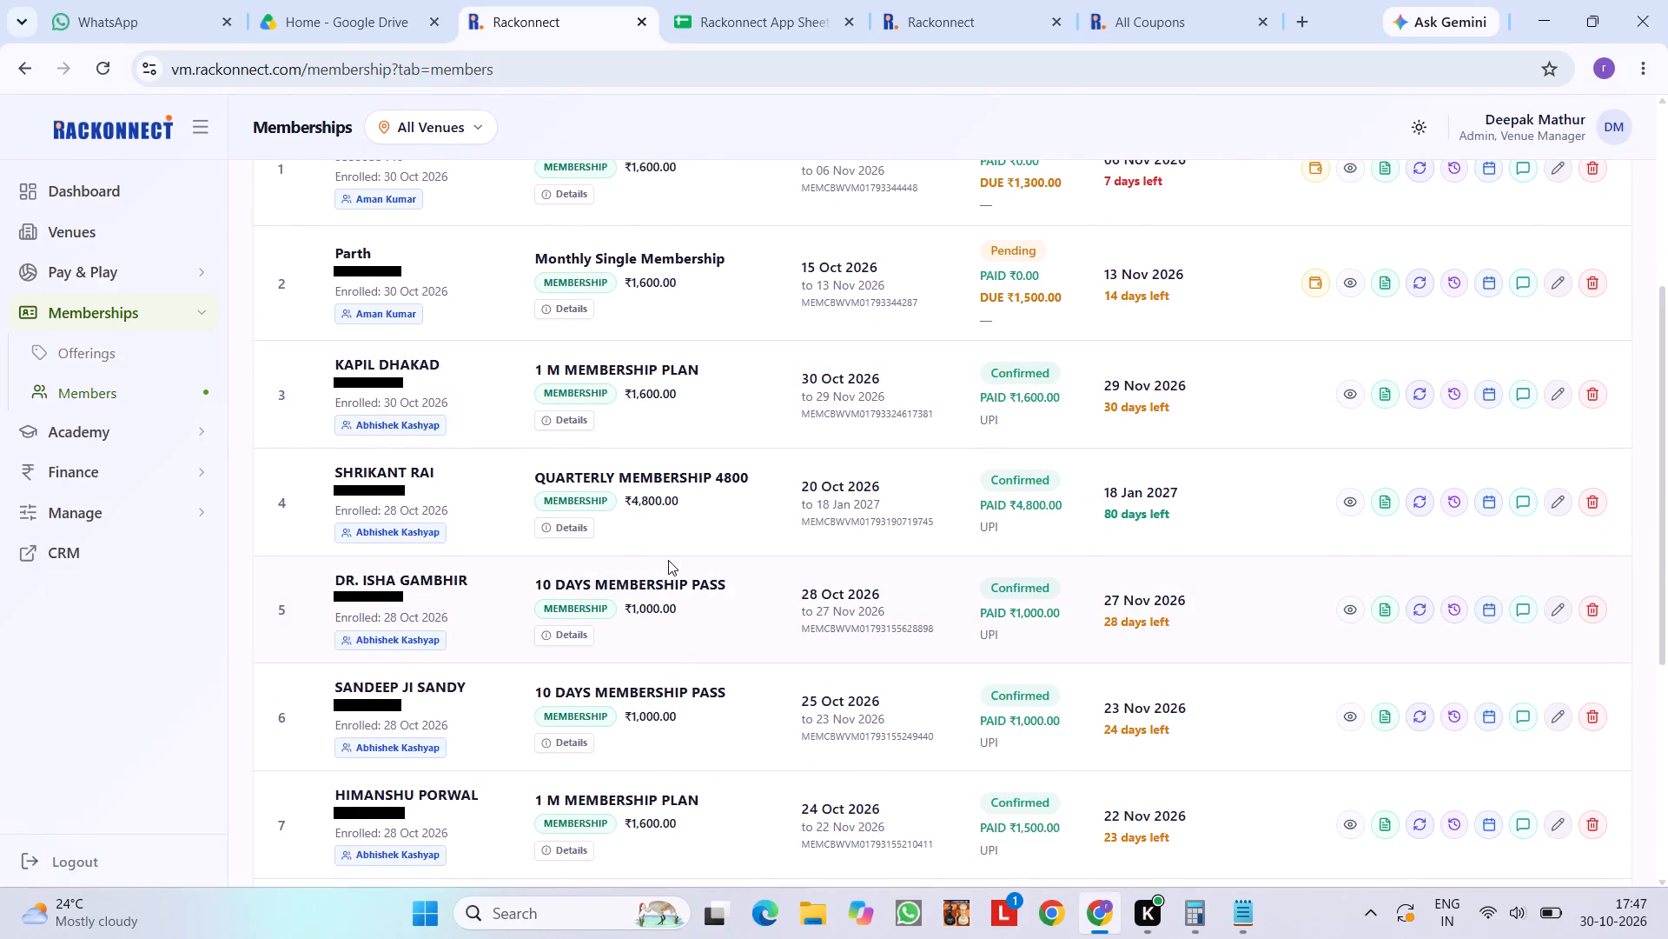
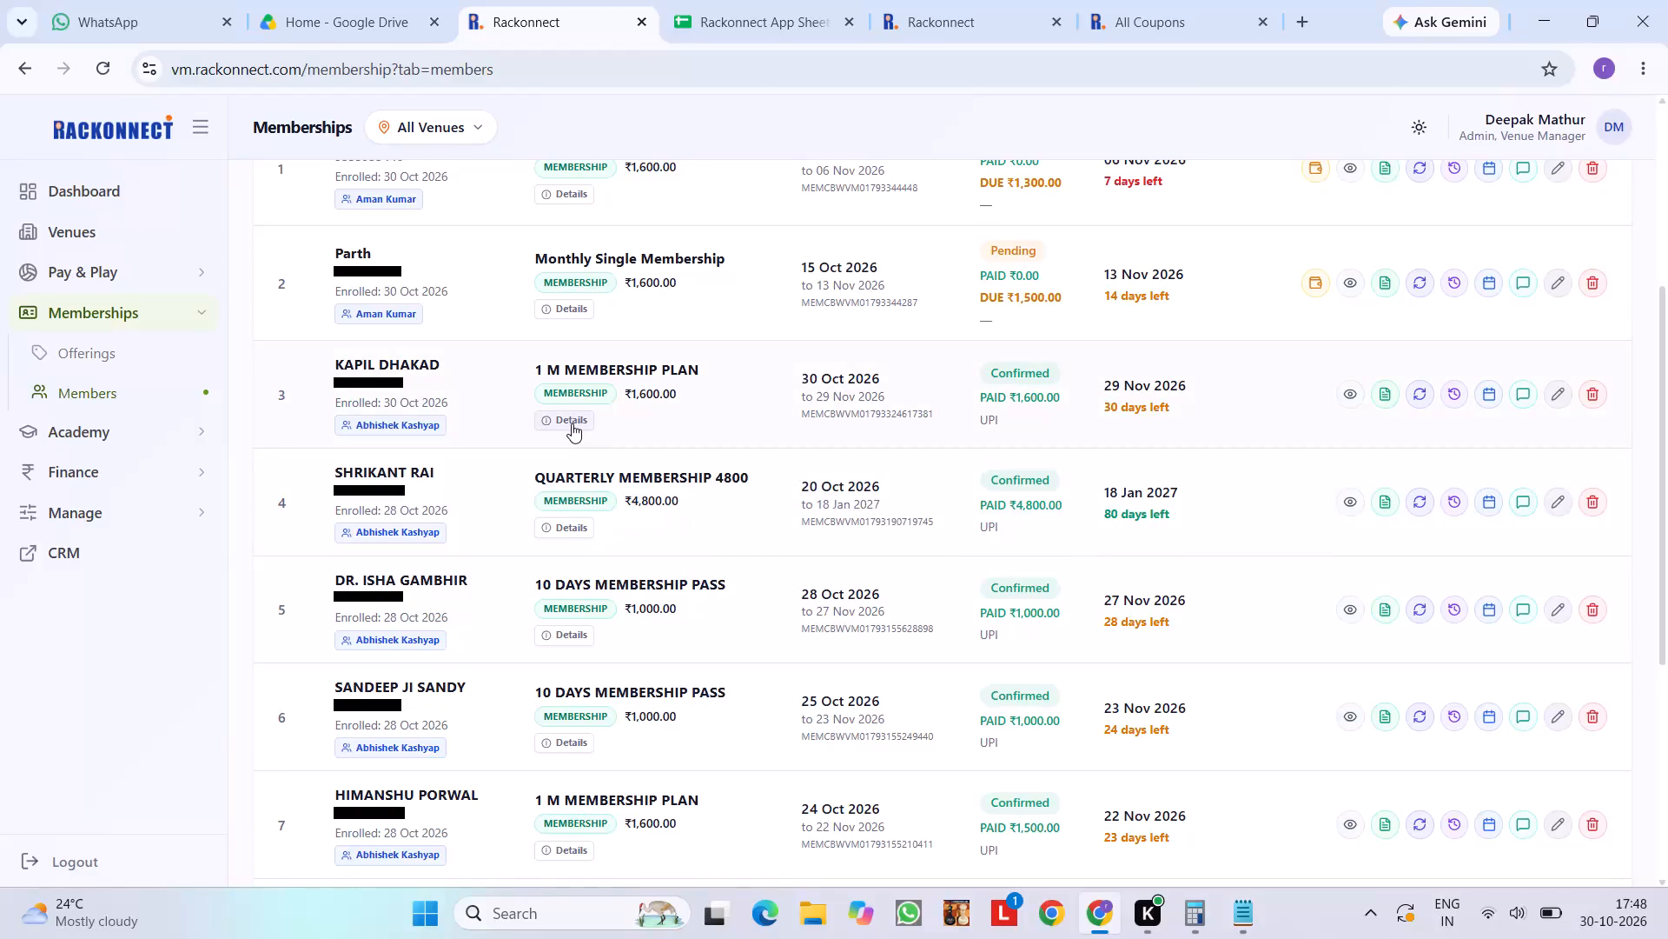
Open the plan details of the third listed member's 1 M MEMBERSHIP PLAN and close them.
{"action": "left_click", "coordinate": [572, 423]}
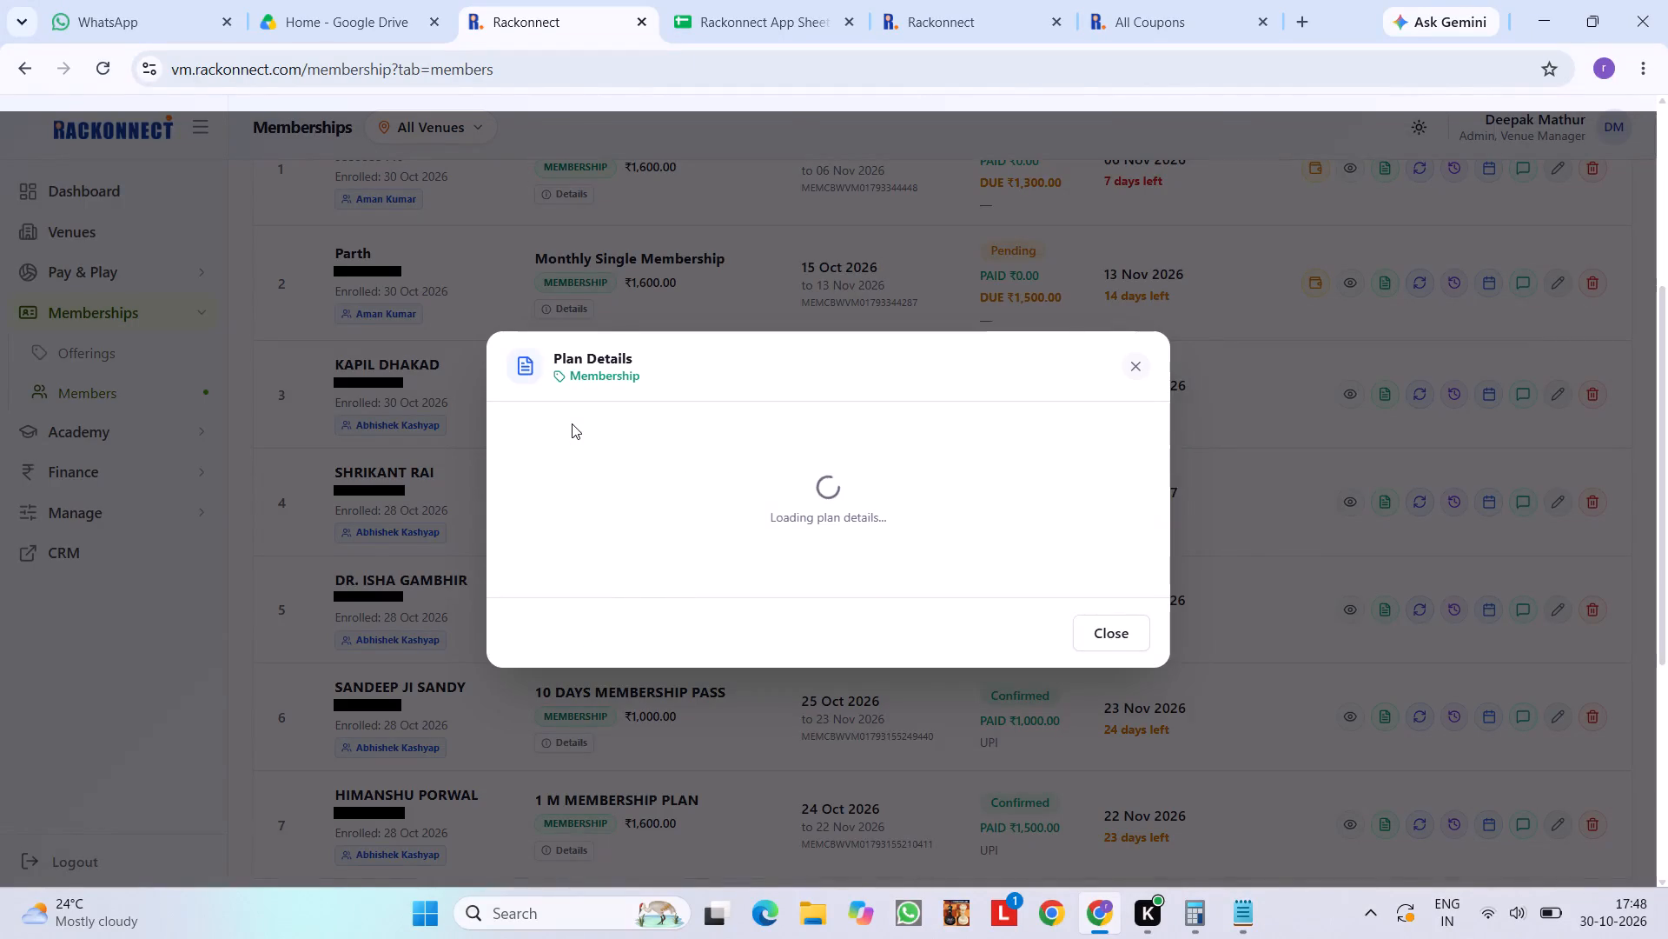
{"action": "left_click", "coordinate": [391, 420]}
Filter the membership users by the Credit Plan type.
{"action": "scroll", "coordinate": [909, 405], "scroll_direction": "up", "scroll_amount": 5}
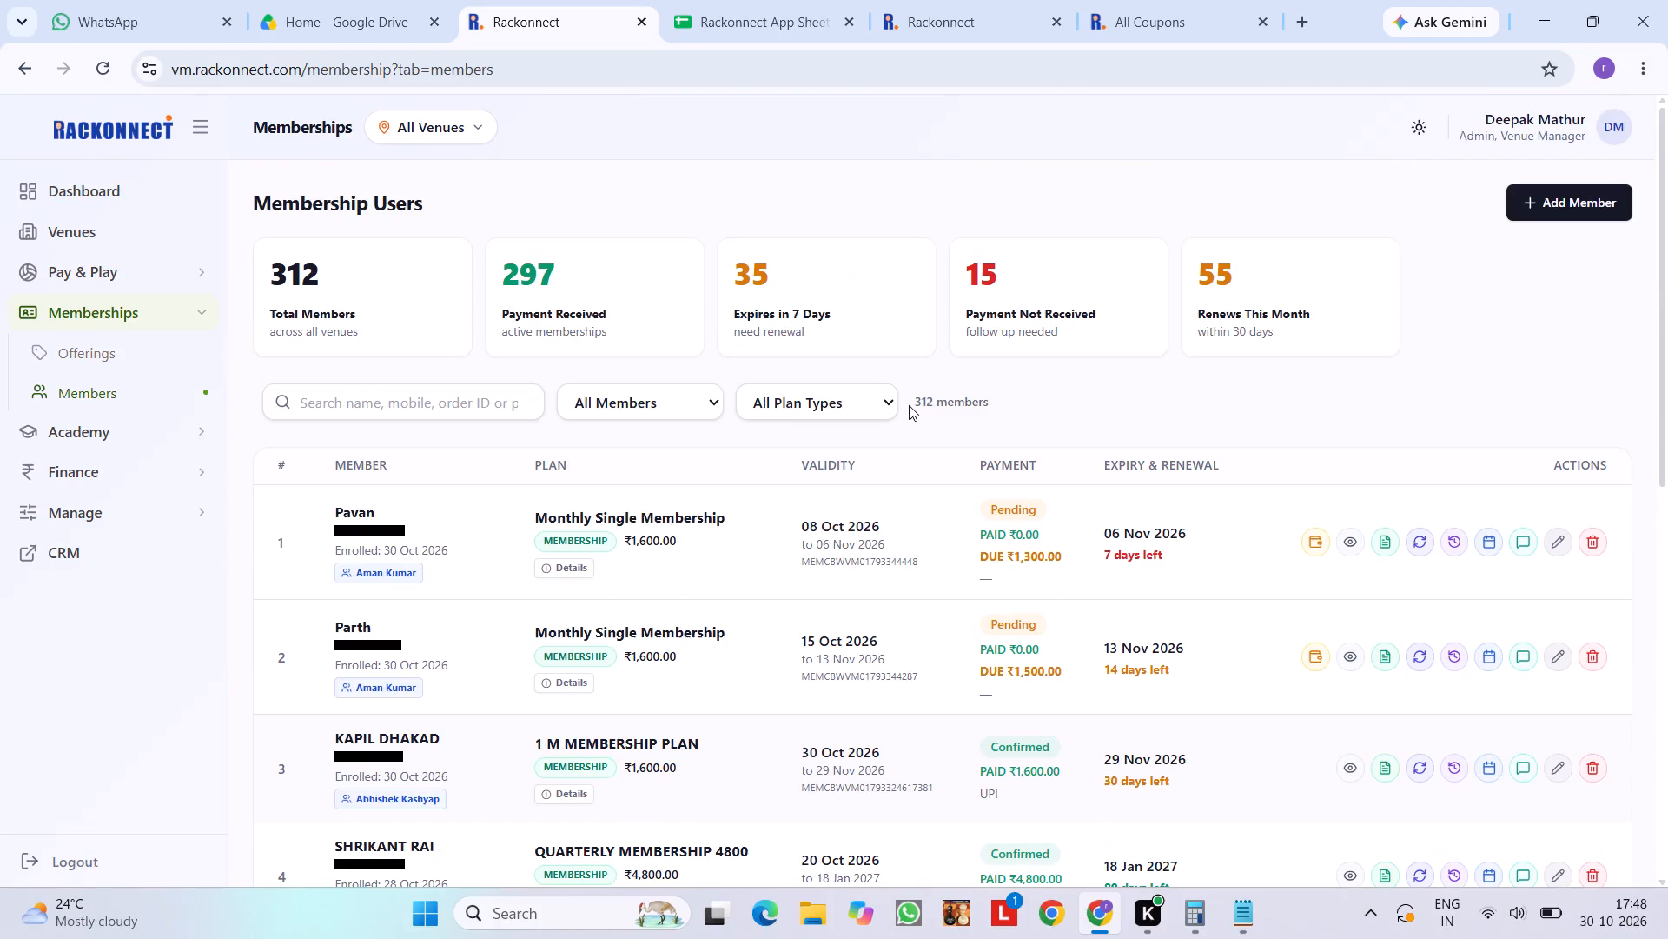
{"action": "scroll", "coordinate": [909, 405], "scroll_direction": "up", "scroll_amount": 1}
{"action": "left_click", "coordinate": [855, 396]}
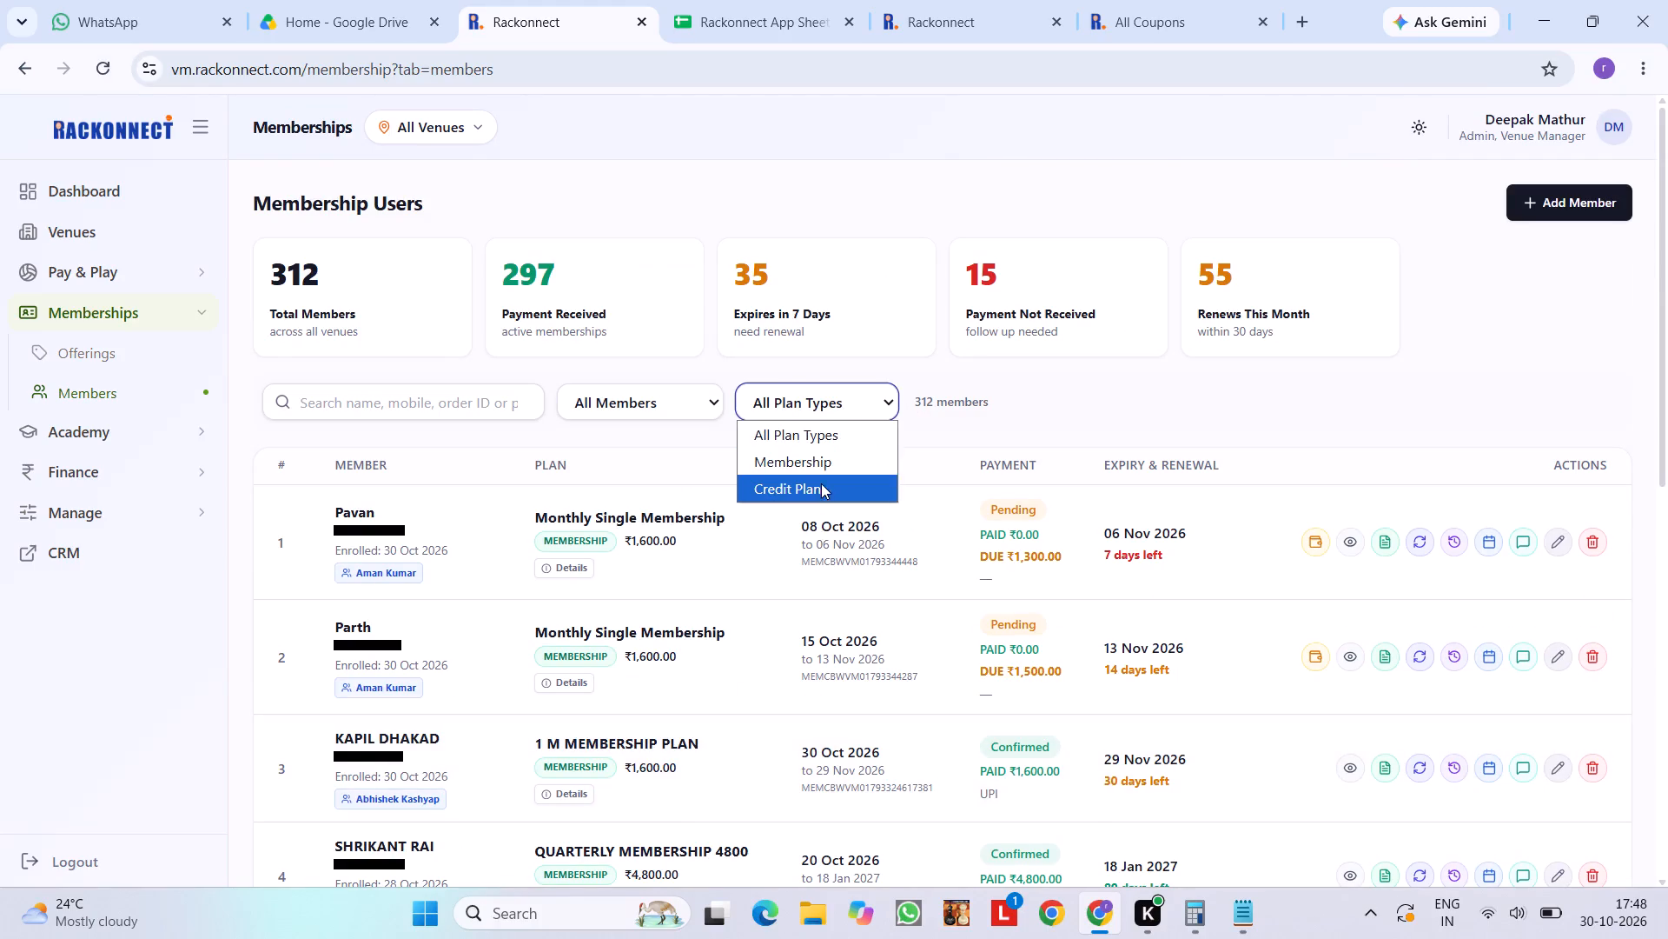
{"action": "left_click", "coordinate": [817, 489]}
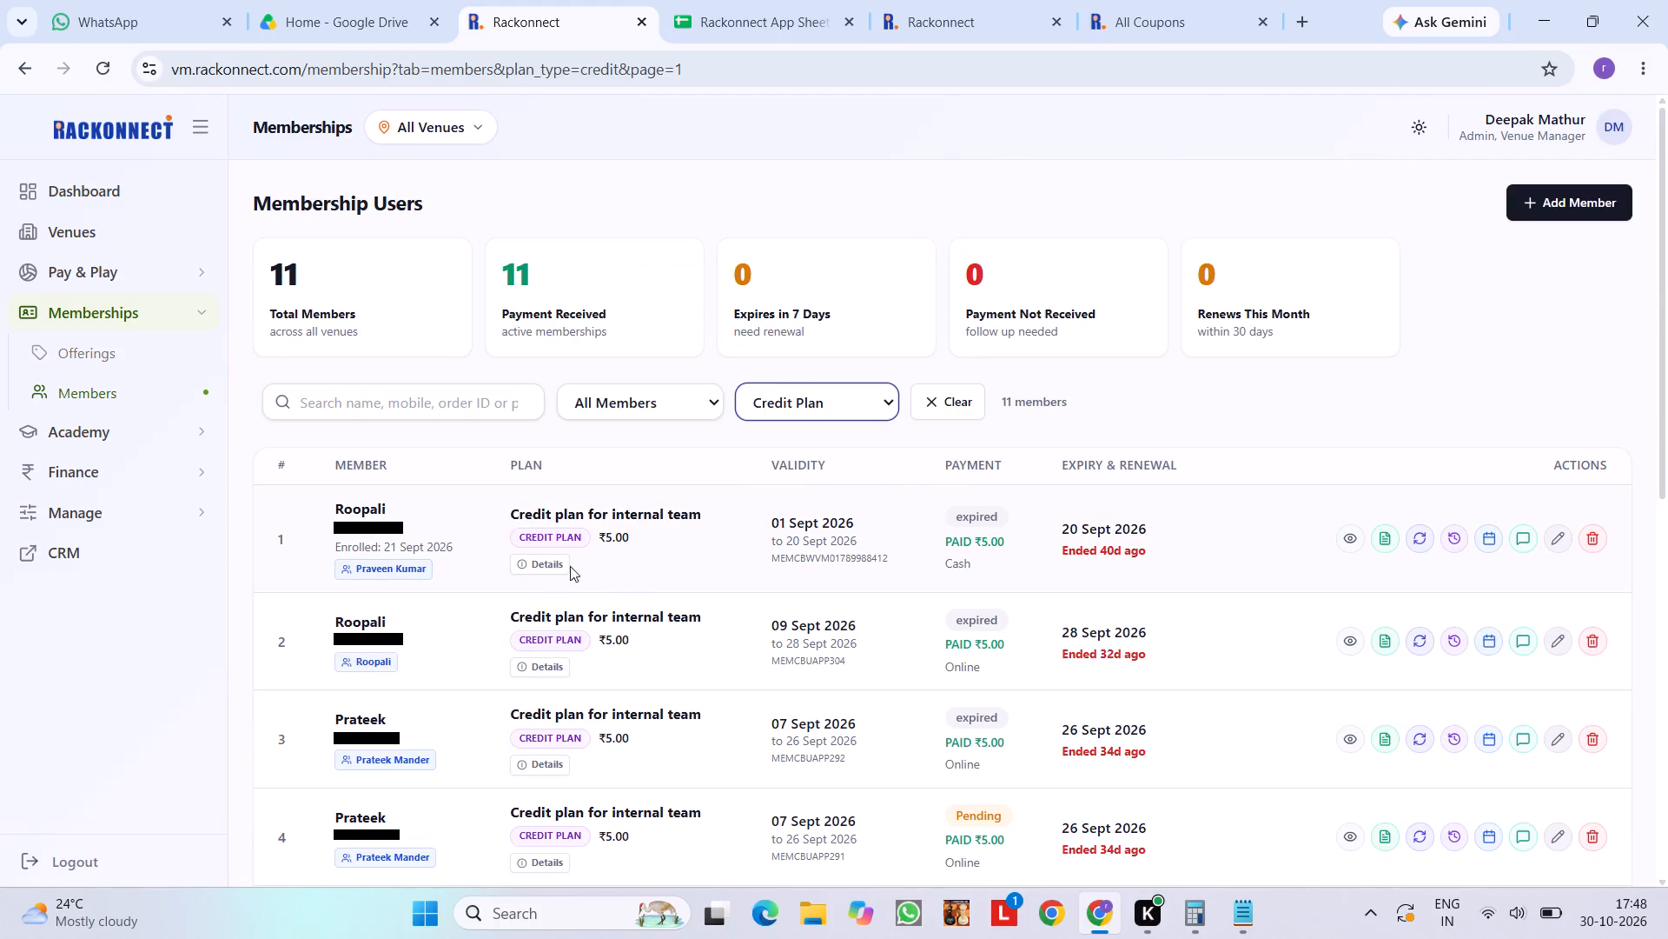
Check the sports shown in the credit plan details of the first three listed members, closing each one.
{"action": "left_click", "coordinate": [546, 560]}
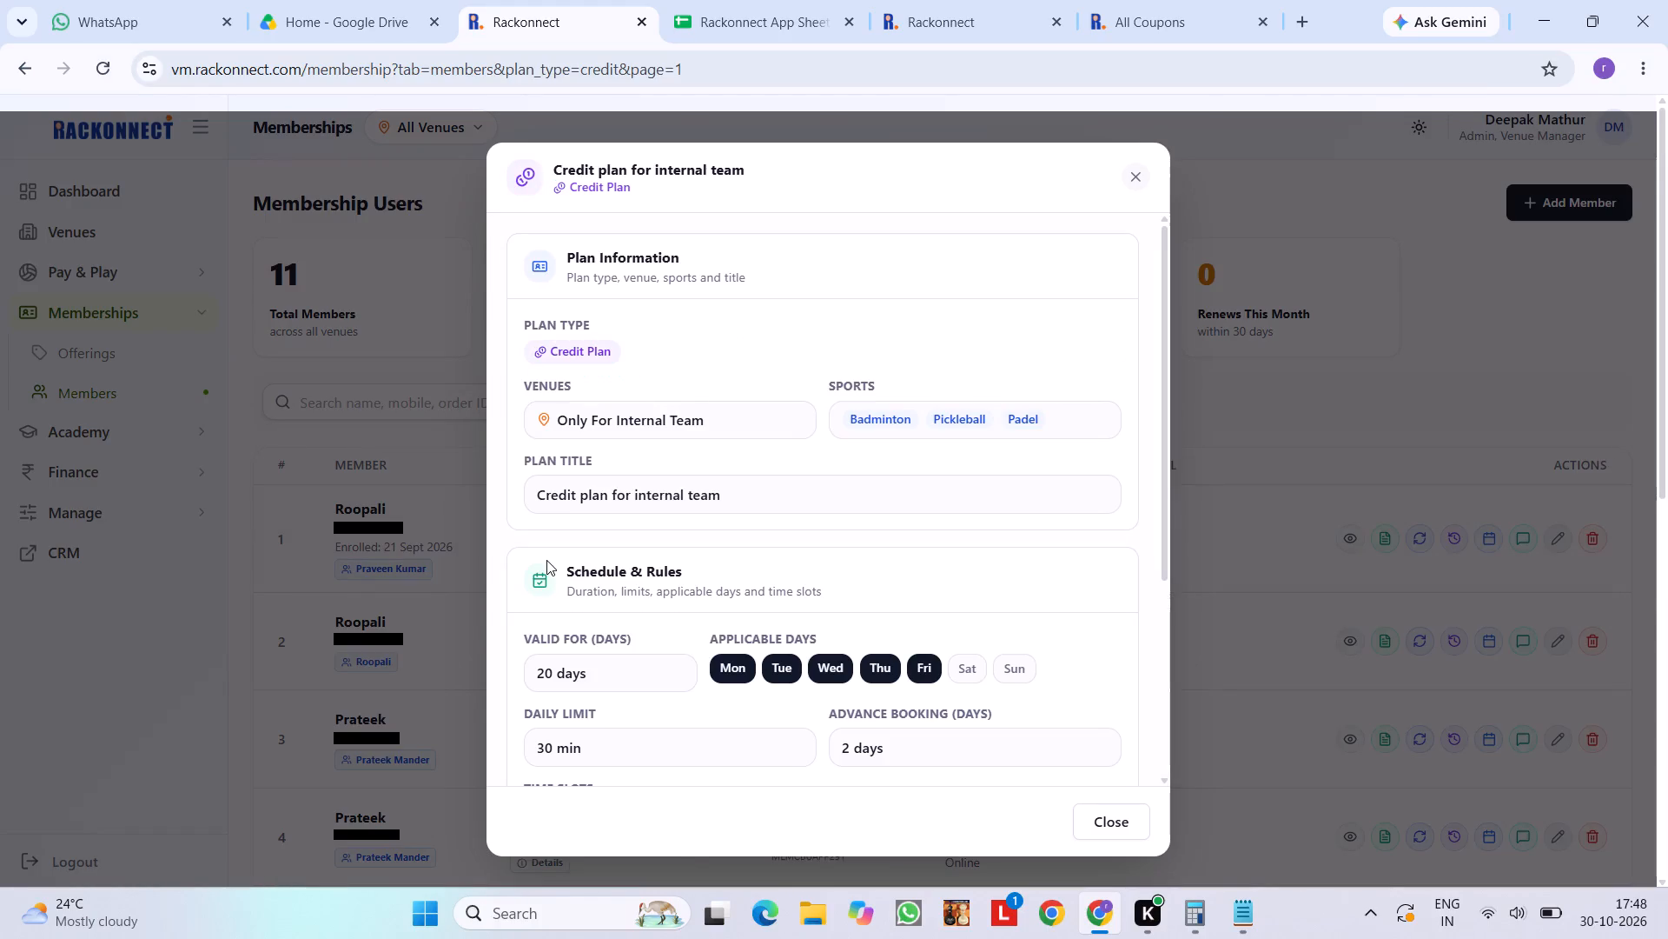
{"action": "left_click", "coordinate": [408, 601]}
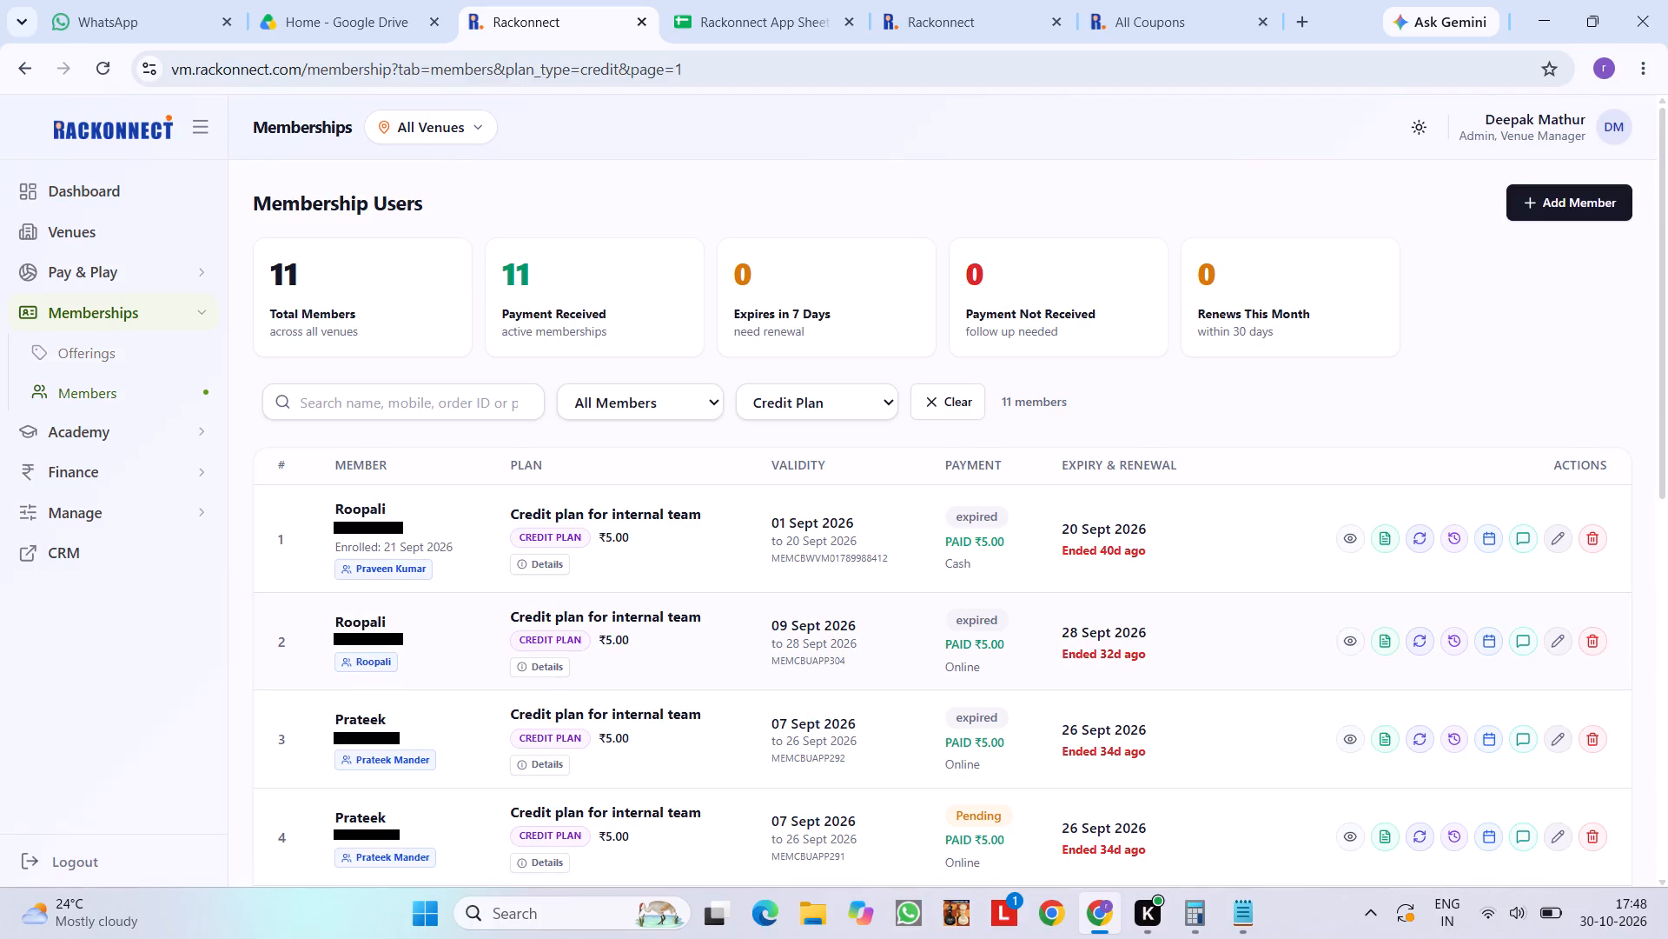
{"action": "left_click", "coordinate": [540, 670]}
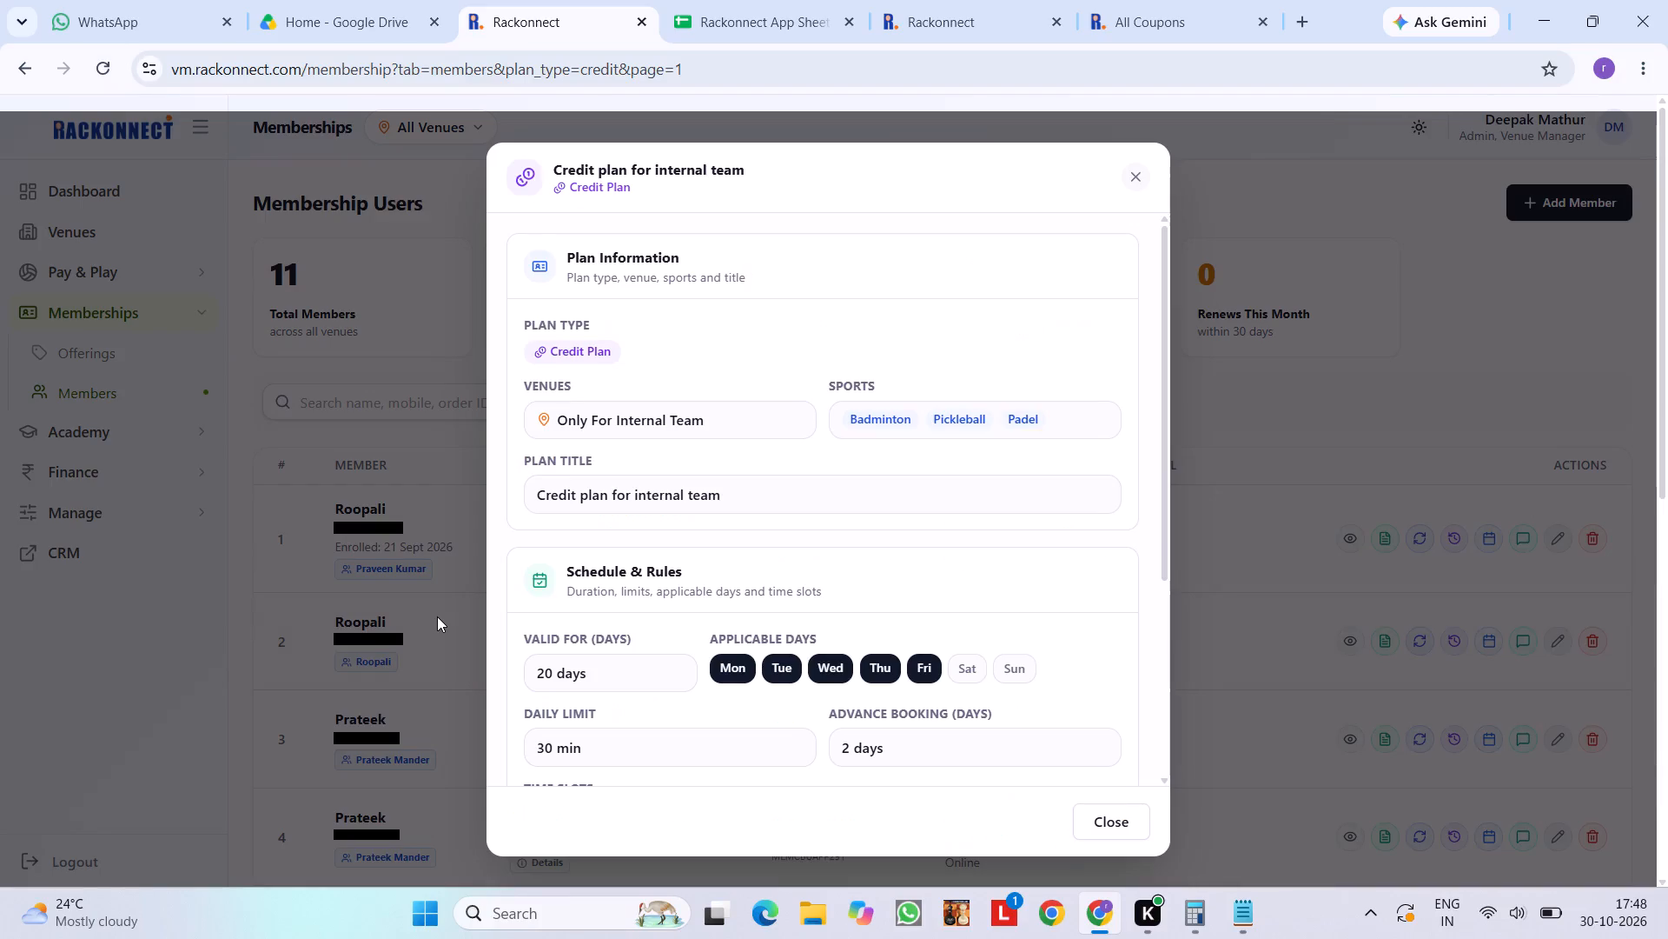
{"action": "left_click", "coordinate": [437, 616]}
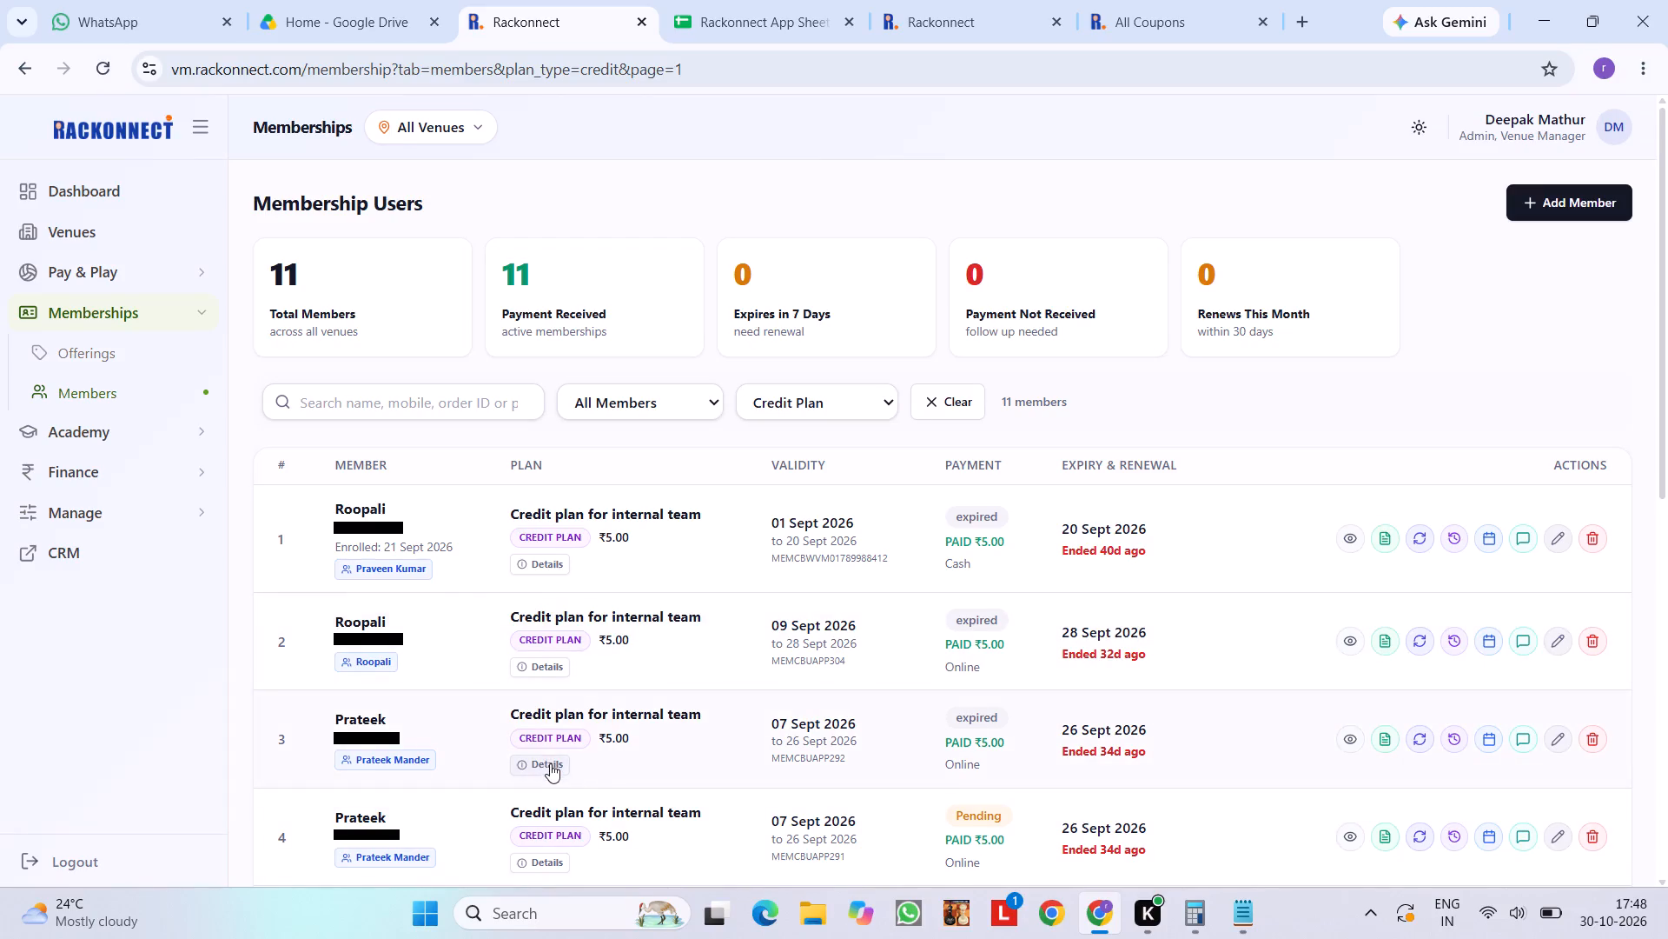
{"action": "left_click", "coordinate": [550, 763]}
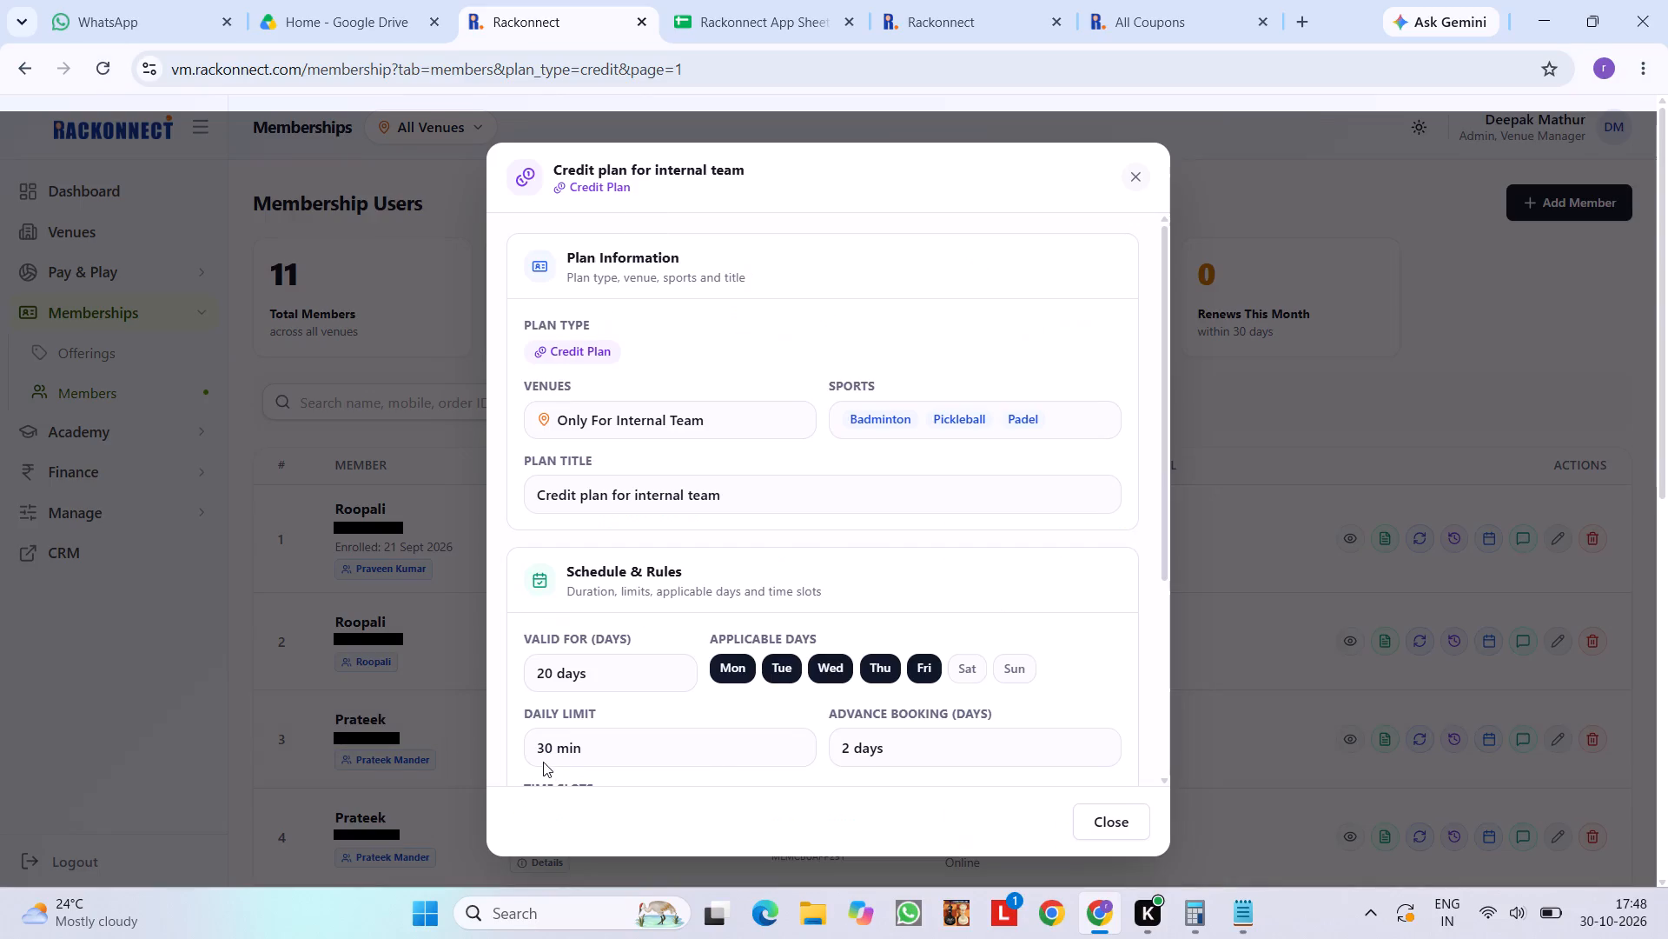
{"action": "left_click", "coordinate": [424, 709]}
Check the sports shown in the credit plan details of the fourth, fifth and sixth listed members, closing each one.
{"action": "scroll", "coordinate": [572, 700], "scroll_direction": "down", "scroll_amount": 1}
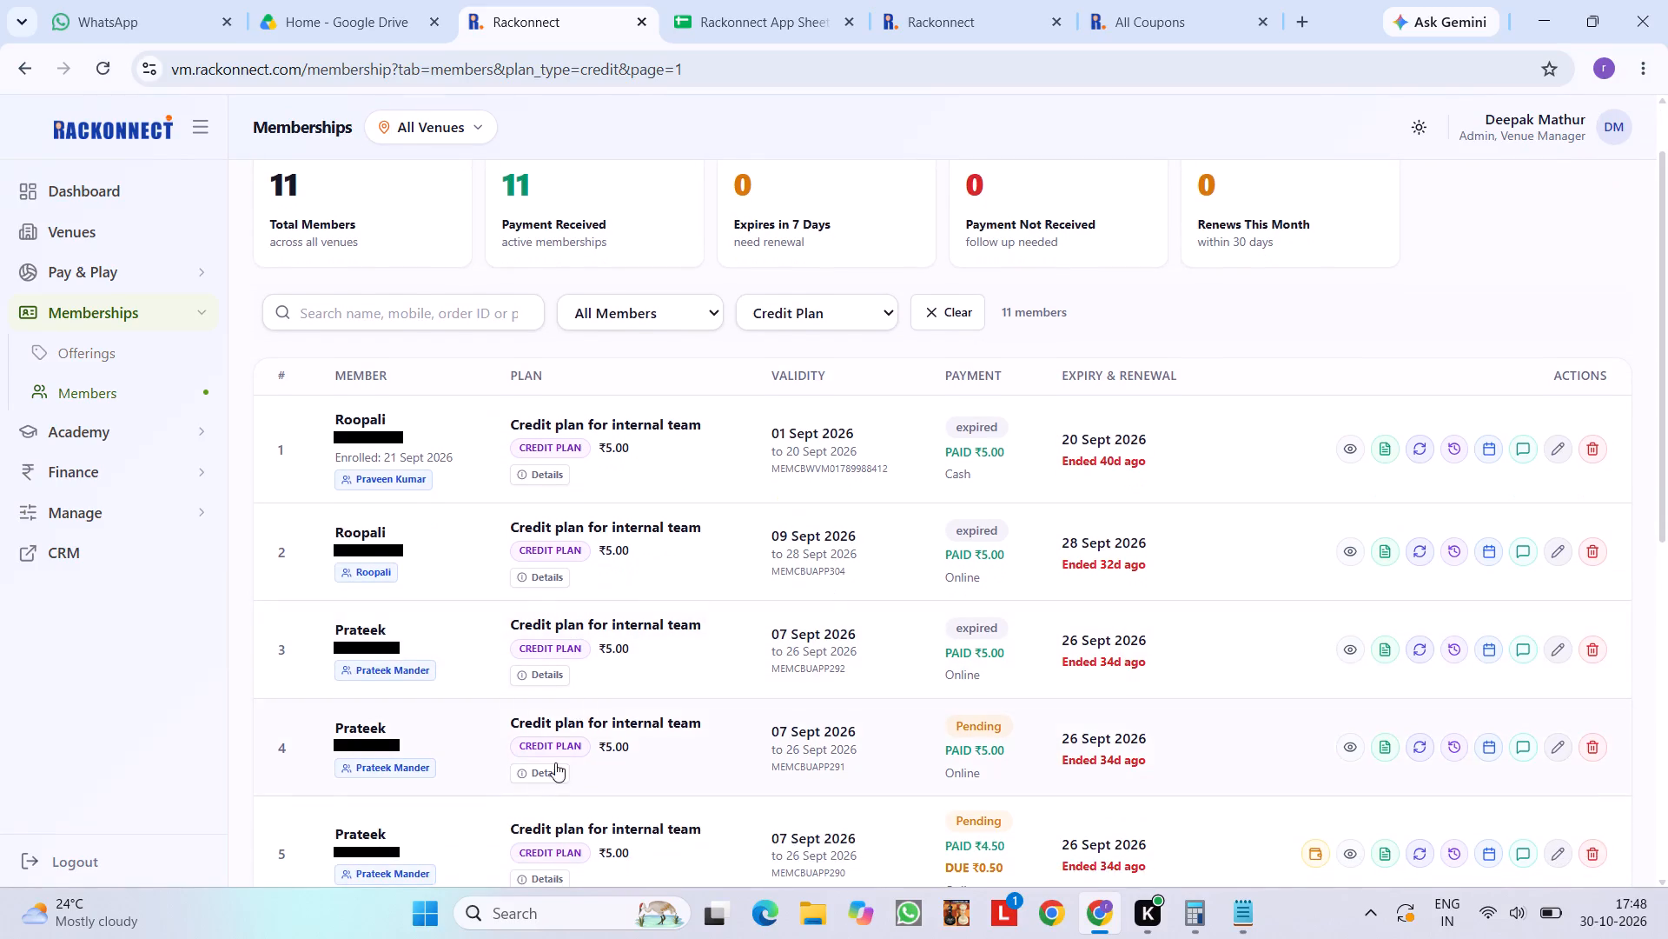
{"action": "left_click", "coordinate": [548, 774]}
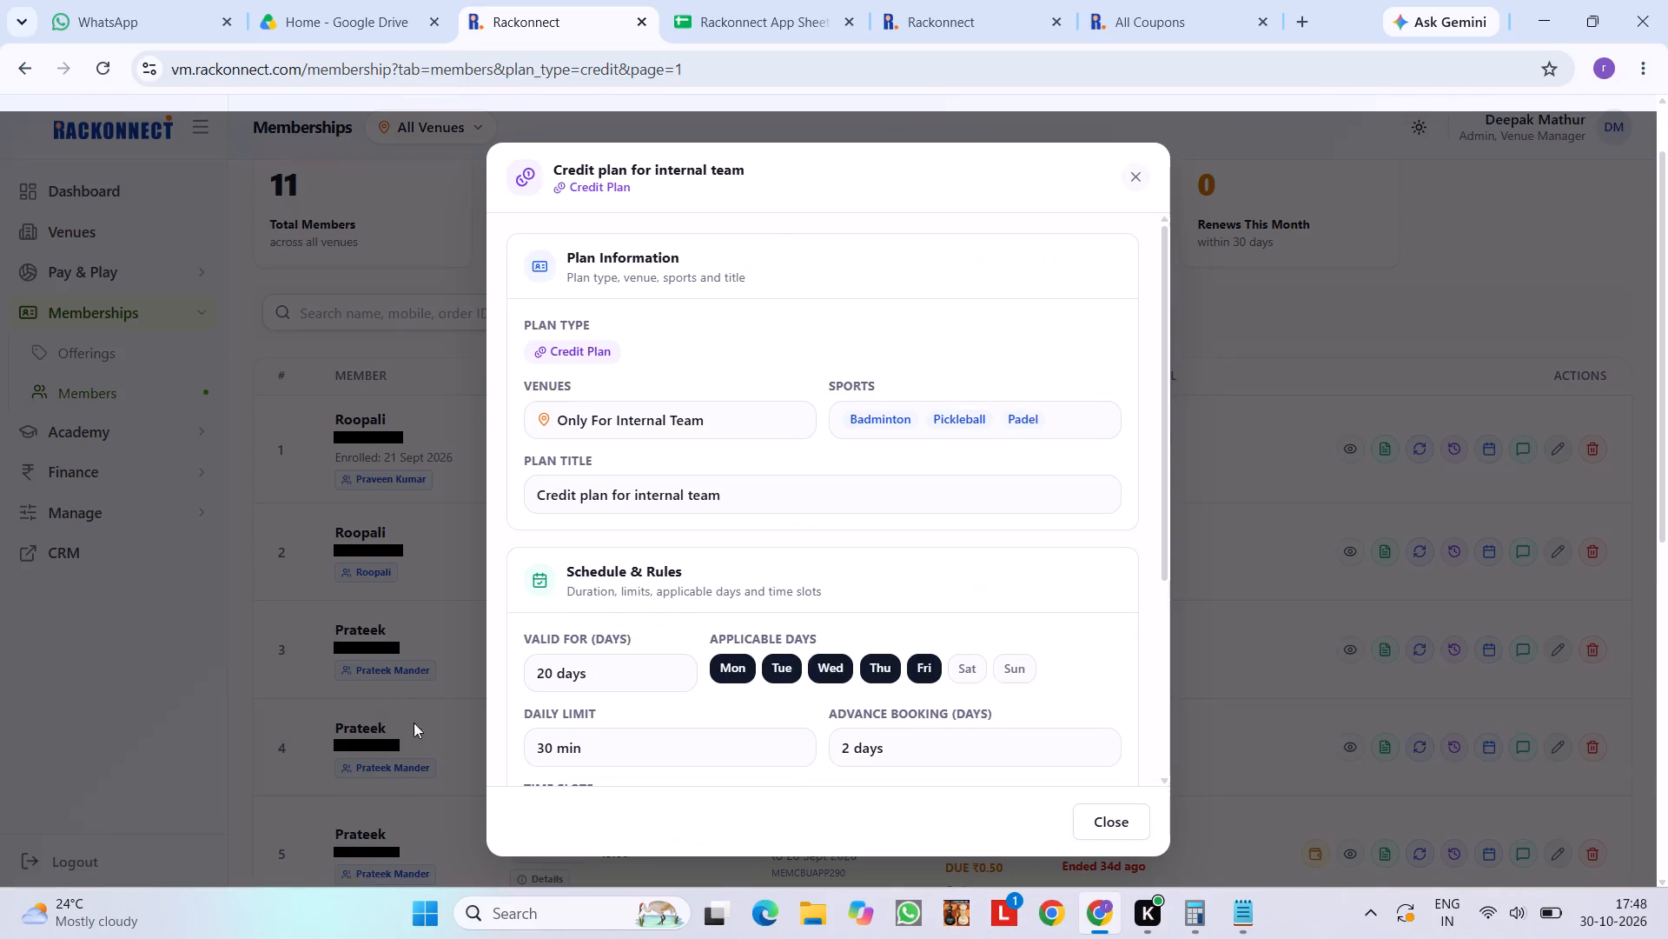
{"action": "left_click", "coordinate": [381, 692]}
{"action": "scroll", "coordinate": [655, 727], "scroll_direction": "down", "scroll_amount": 1}
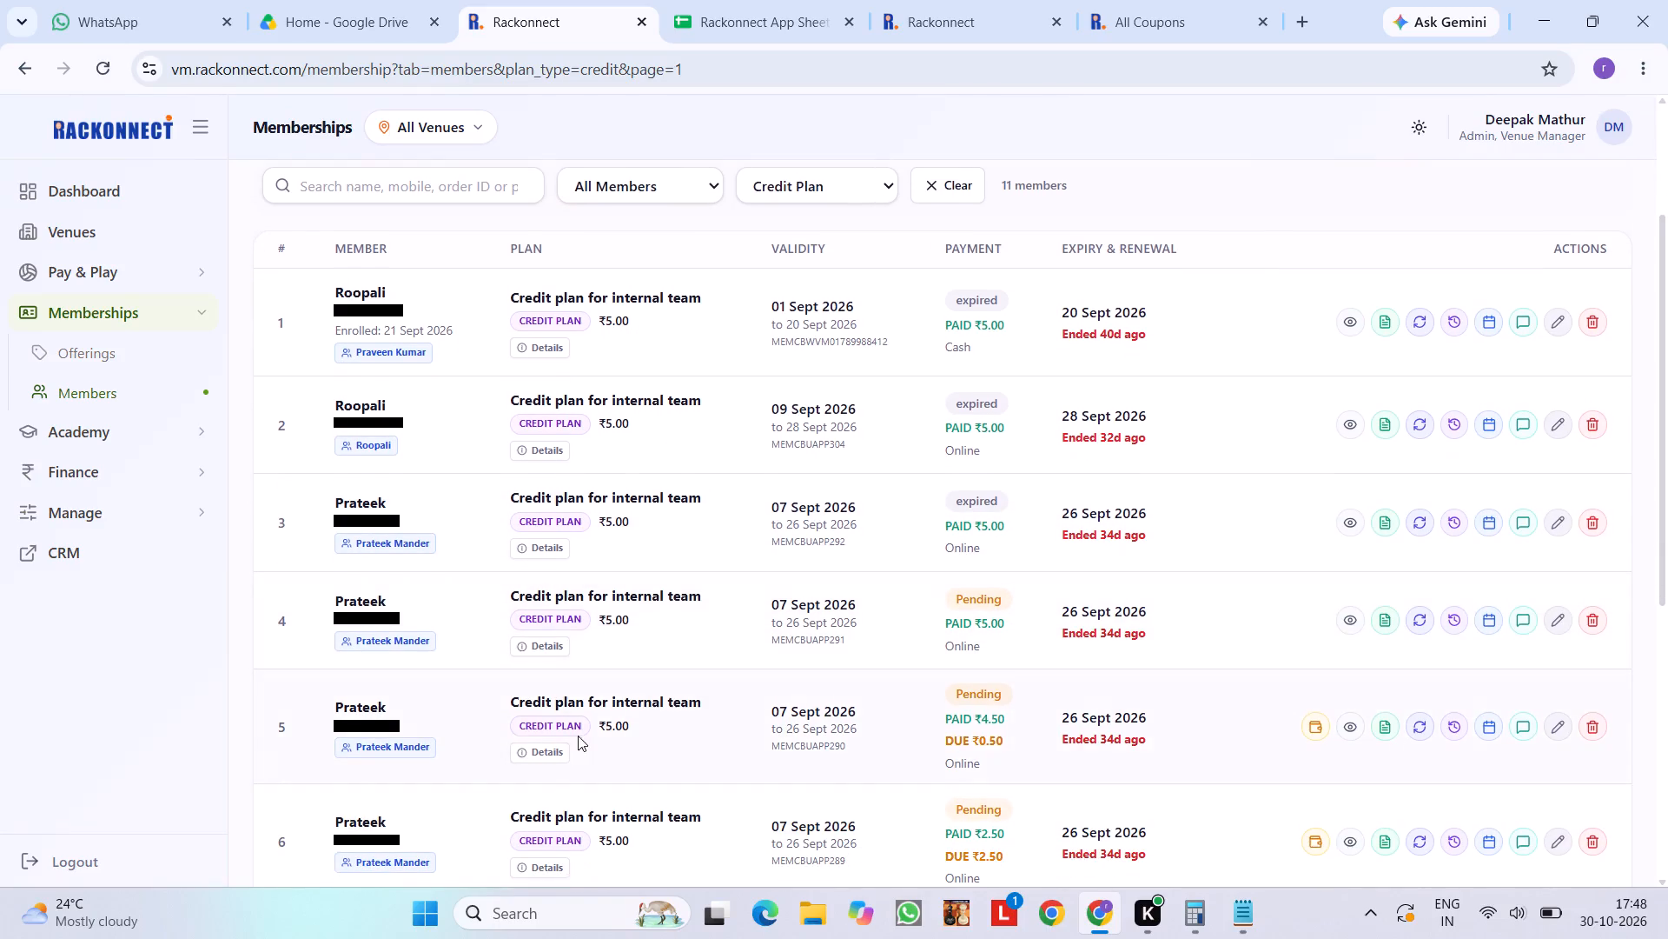
{"action": "left_click", "coordinate": [553, 751]}
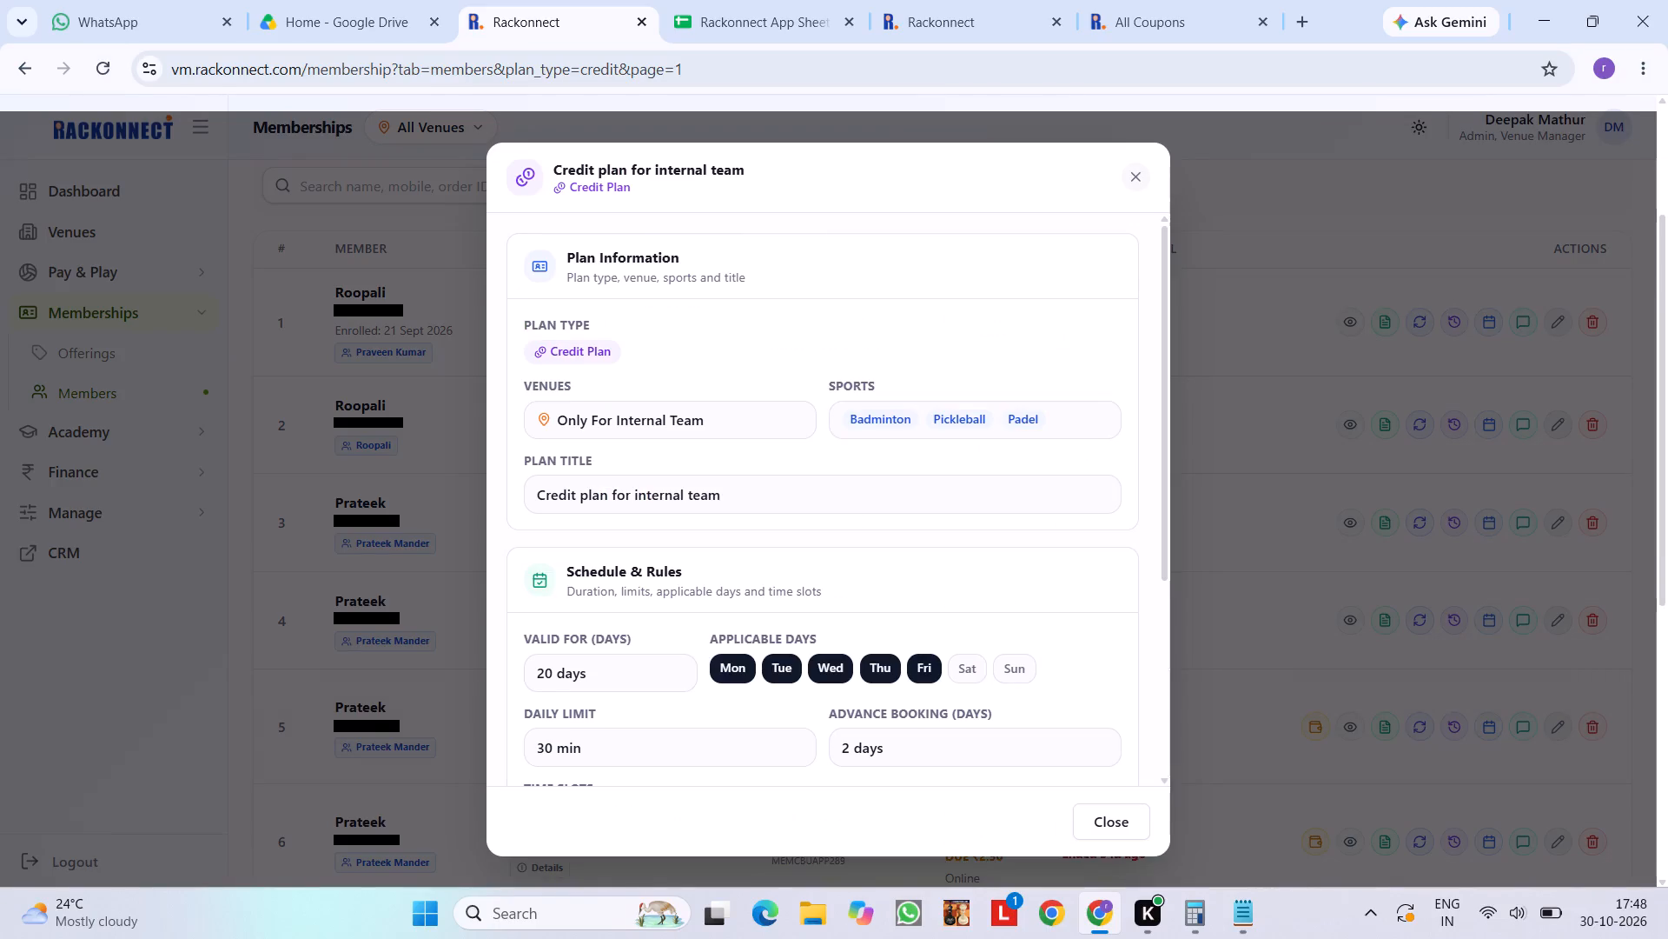
{"action": "left_click", "coordinate": [407, 641]}
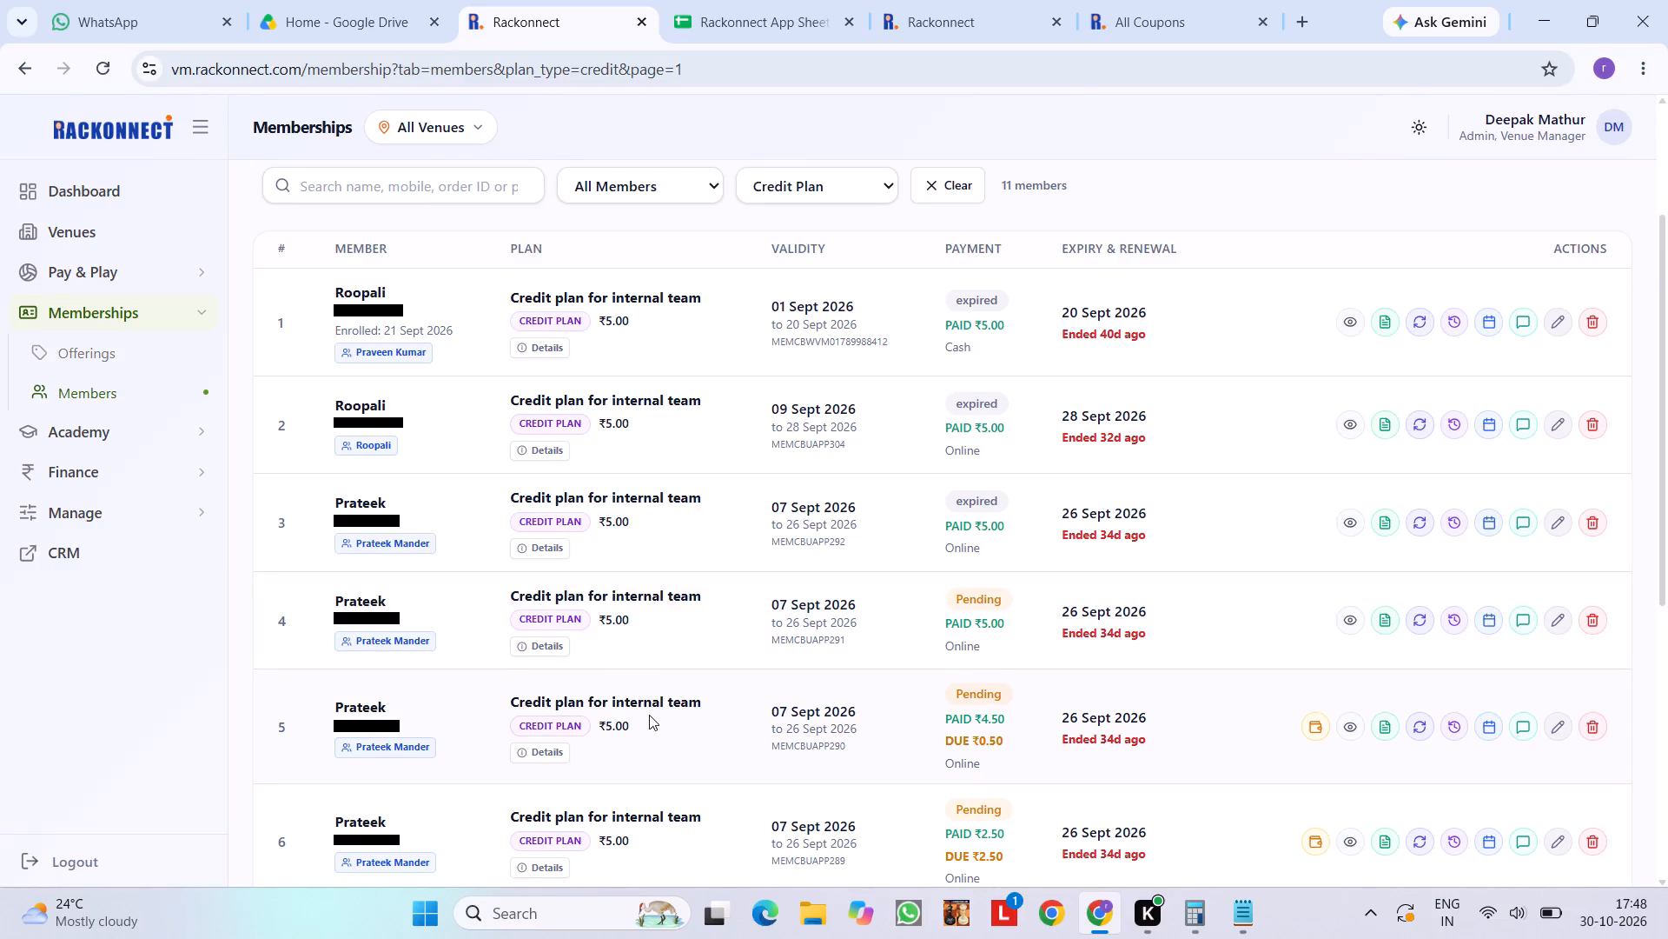
{"action": "scroll", "coordinate": [651, 756], "scroll_direction": "down", "scroll_amount": 1}
{"action": "left_click", "coordinate": [569, 765]}
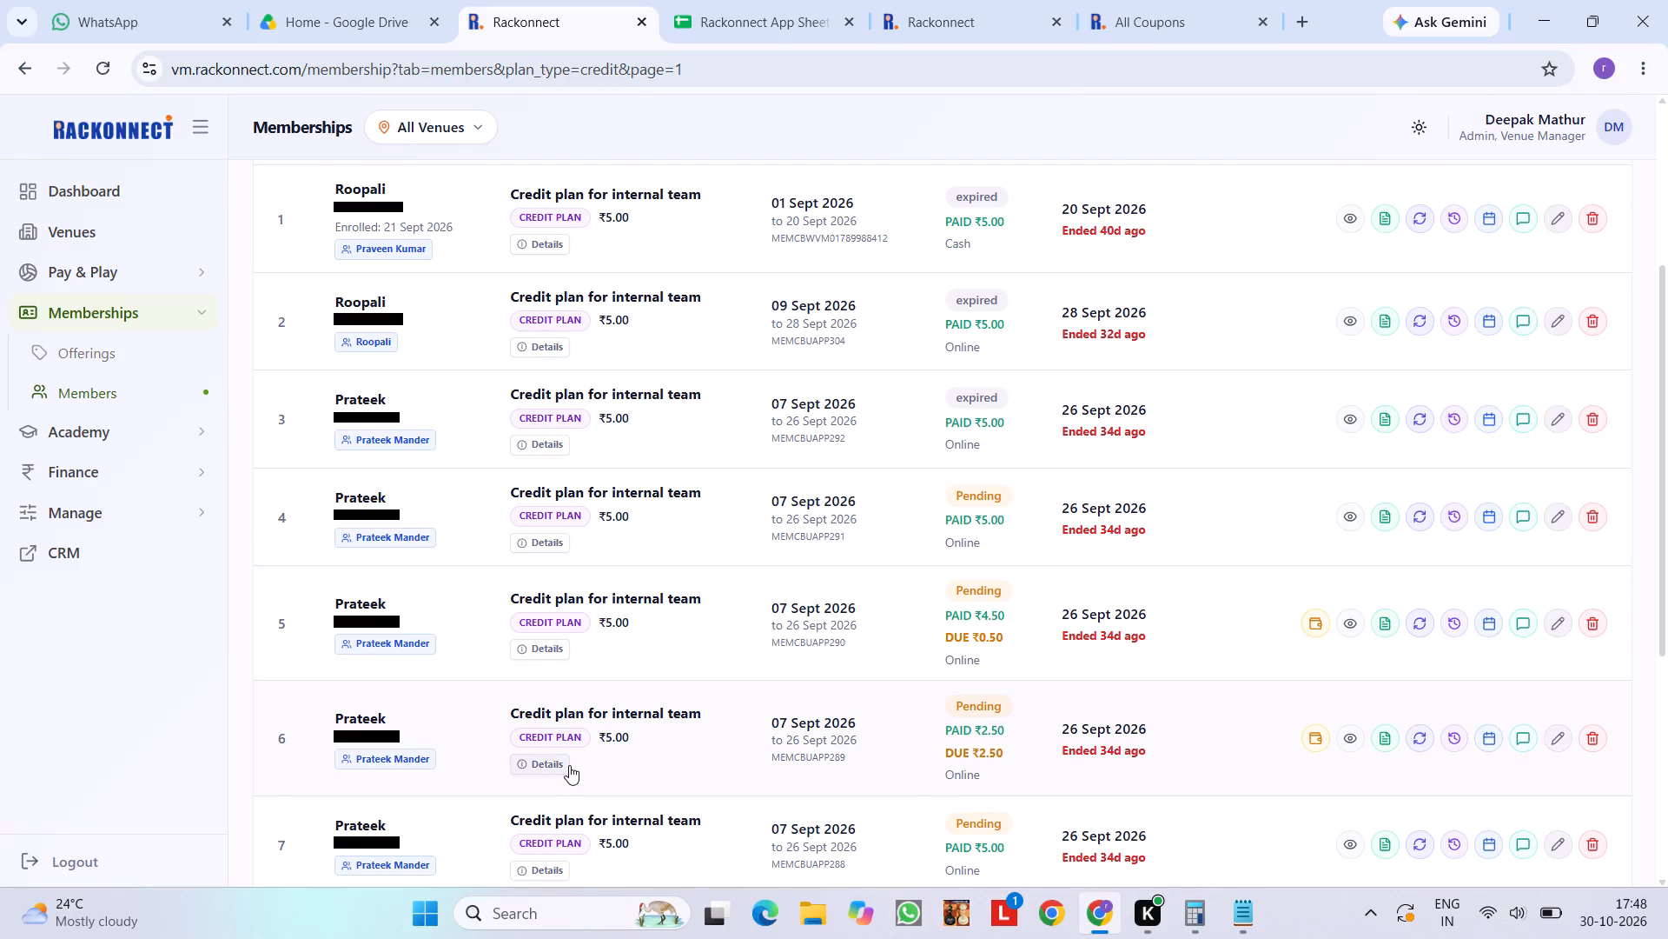
{"action": "left_click", "coordinate": [432, 716]}
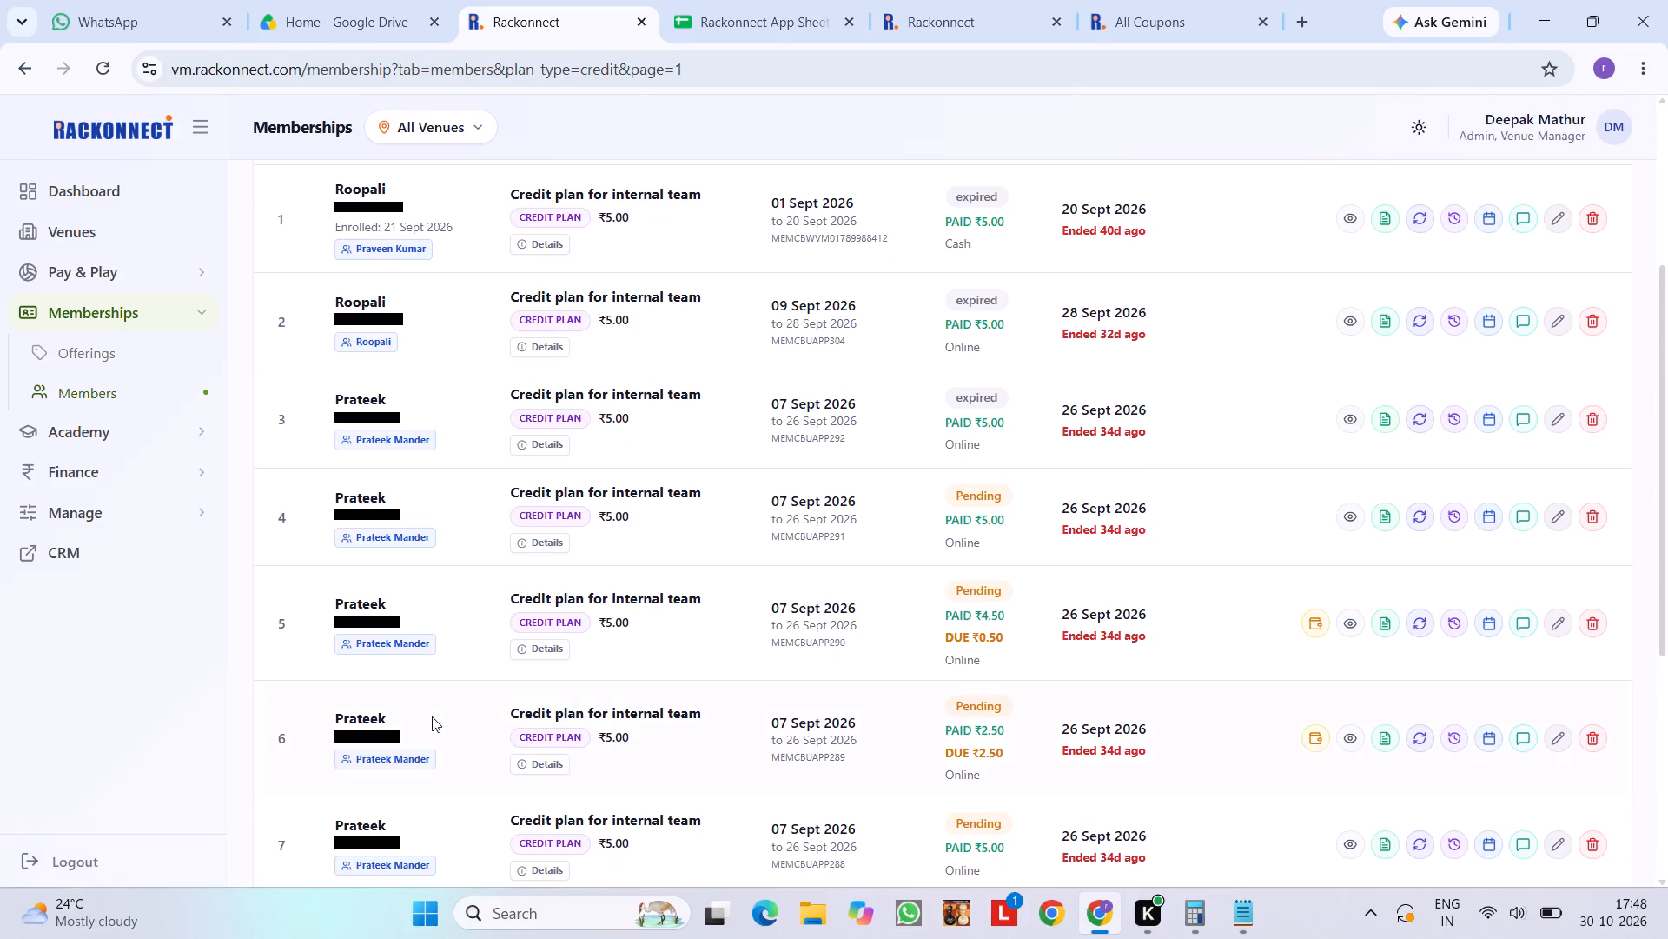
Look through the remaining credit plan members, continuing to page 2 of the list.
{"action": "scroll", "coordinate": [666, 744], "scroll_direction": "down", "scroll_amount": 1}
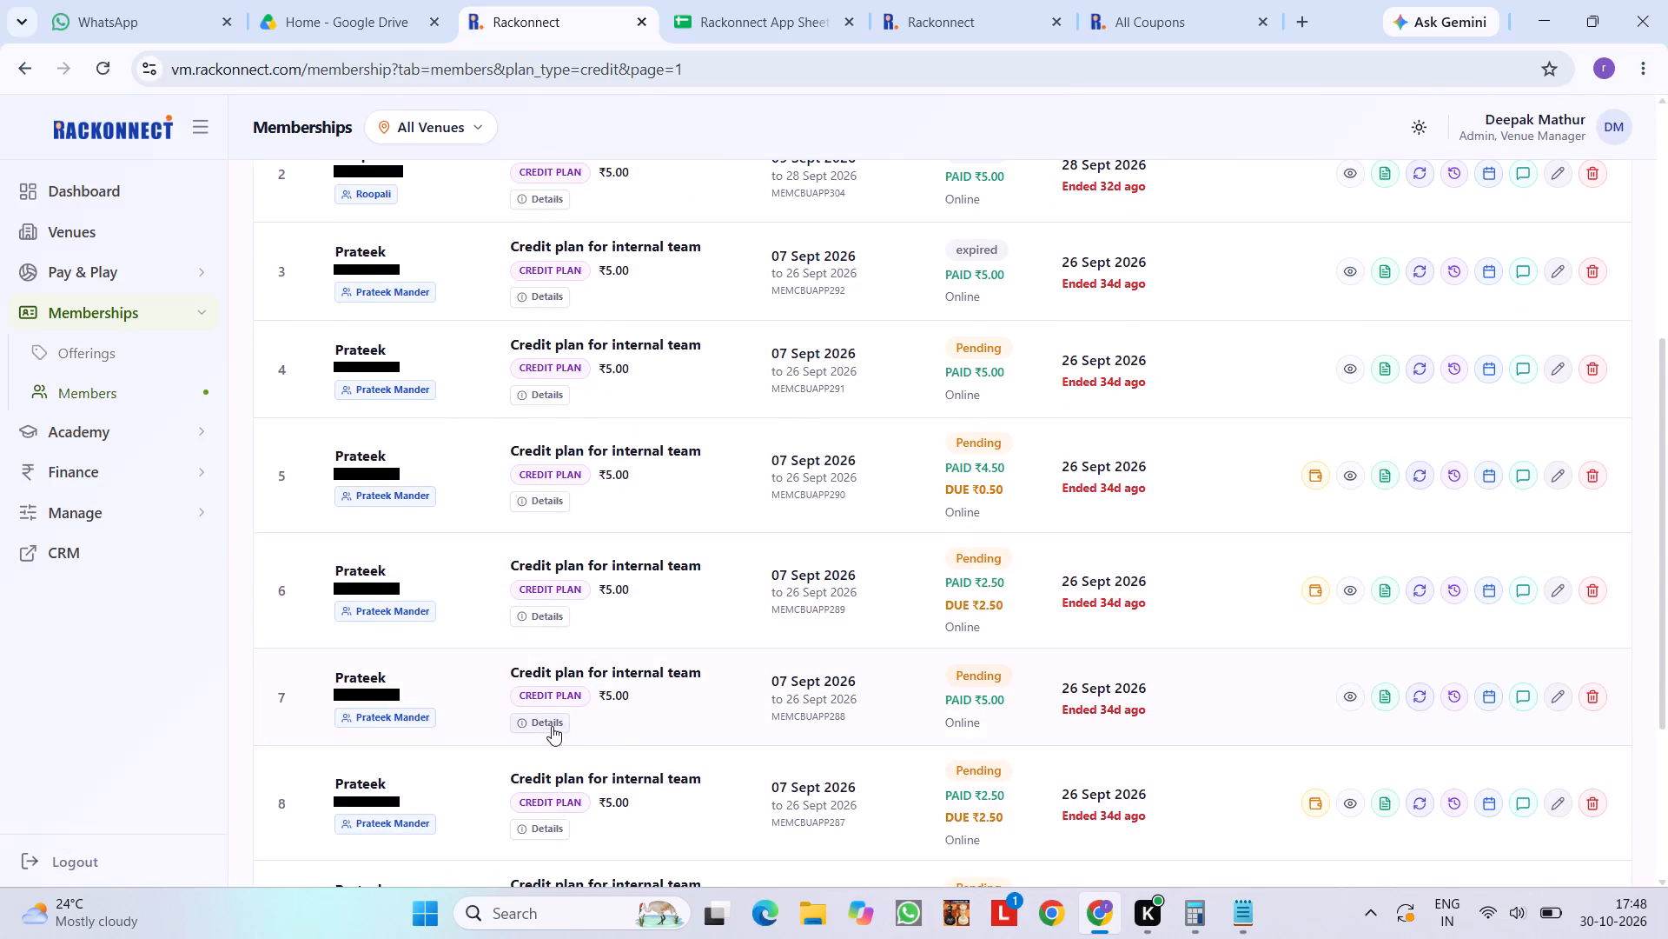
{"action": "scroll", "coordinate": [552, 726], "scroll_direction": "down", "scroll_amount": 3}
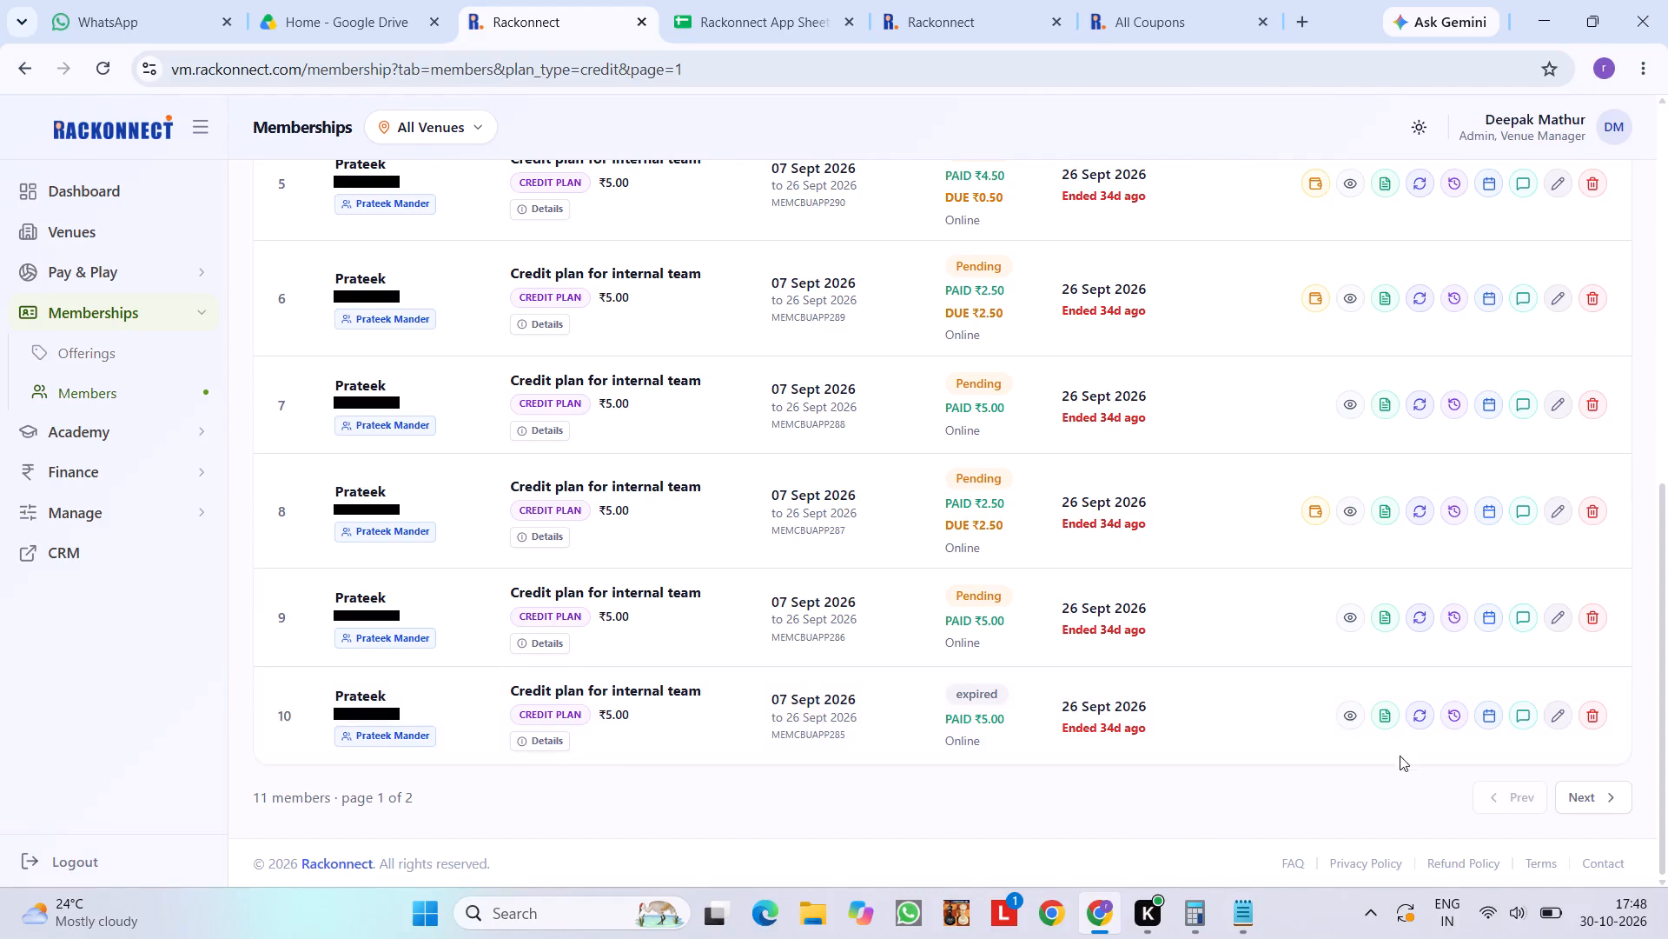
{"action": "left_click", "coordinate": [1568, 810]}
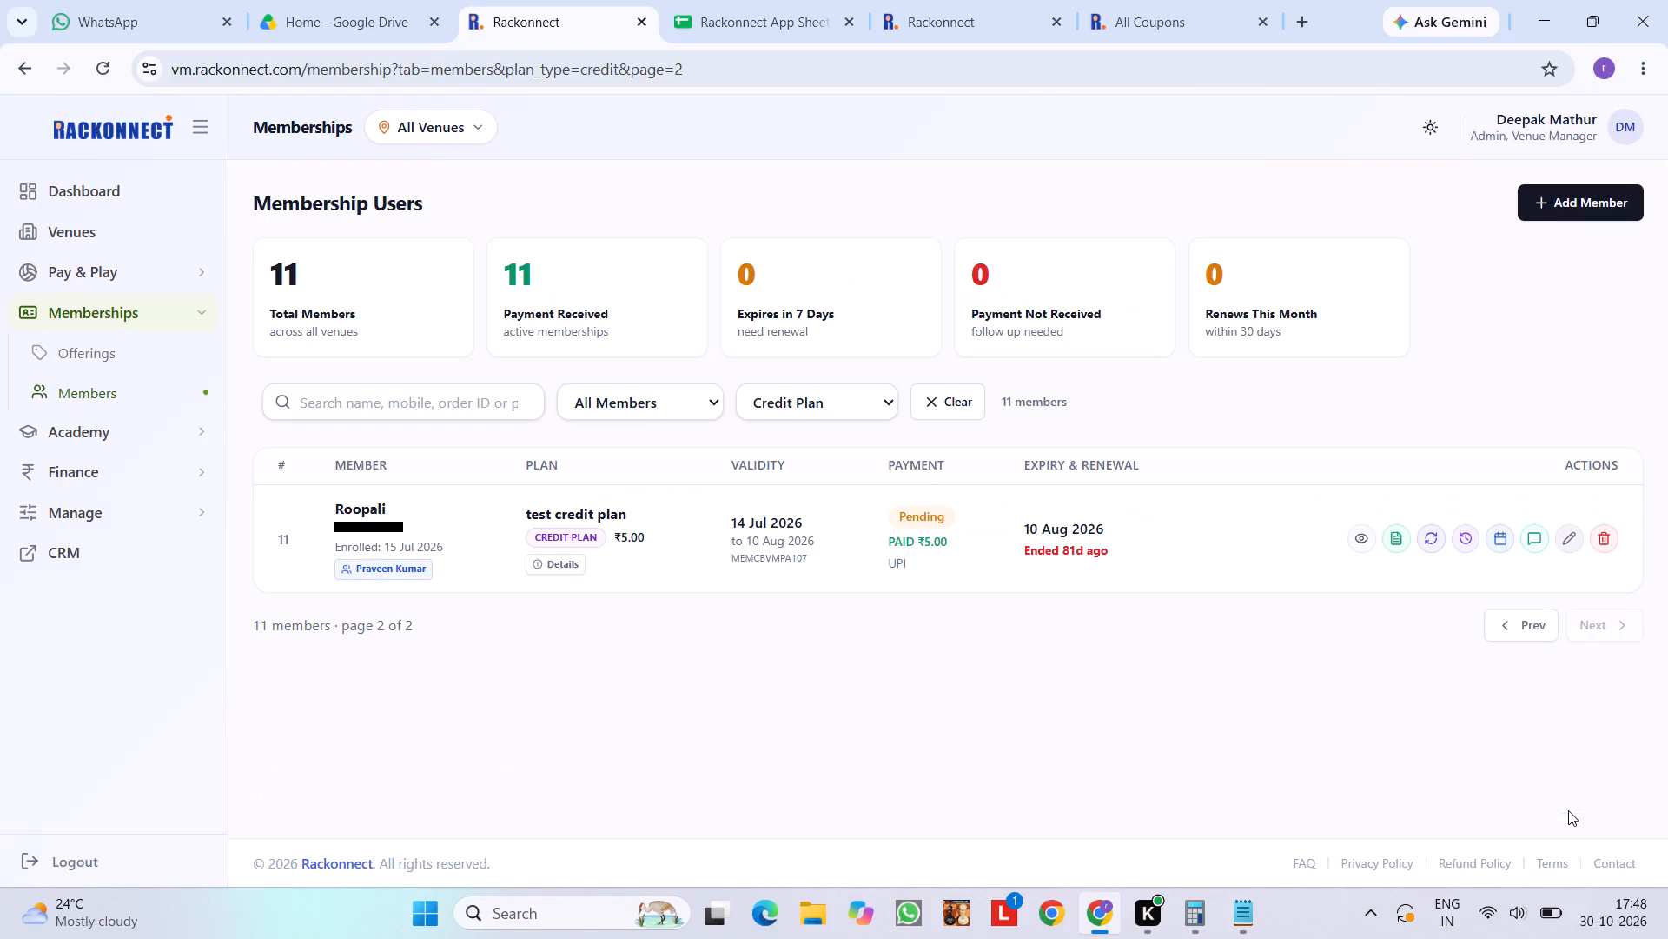
Leave the filtered member list and return to bug 325 in the Rackonnect App Sheet Replacement spreadsheet.
{"action": "scroll", "coordinate": [596, 630], "scroll_direction": "right", "scroll_amount": 5}
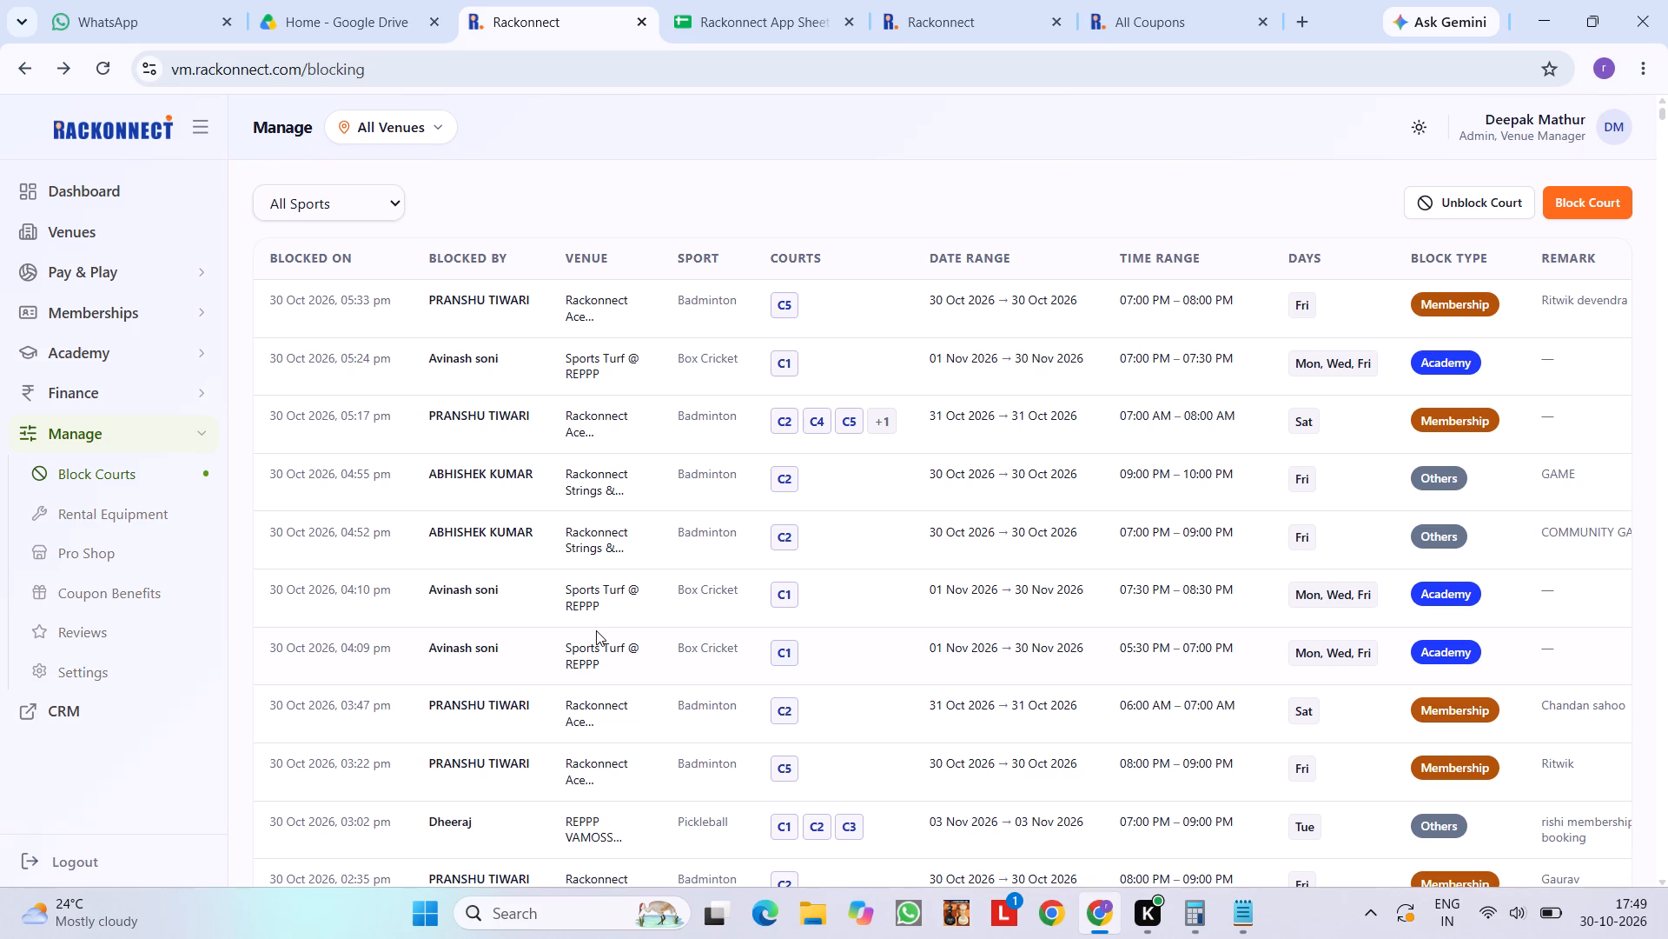
{"action": "left_click", "coordinate": [762, 0]}
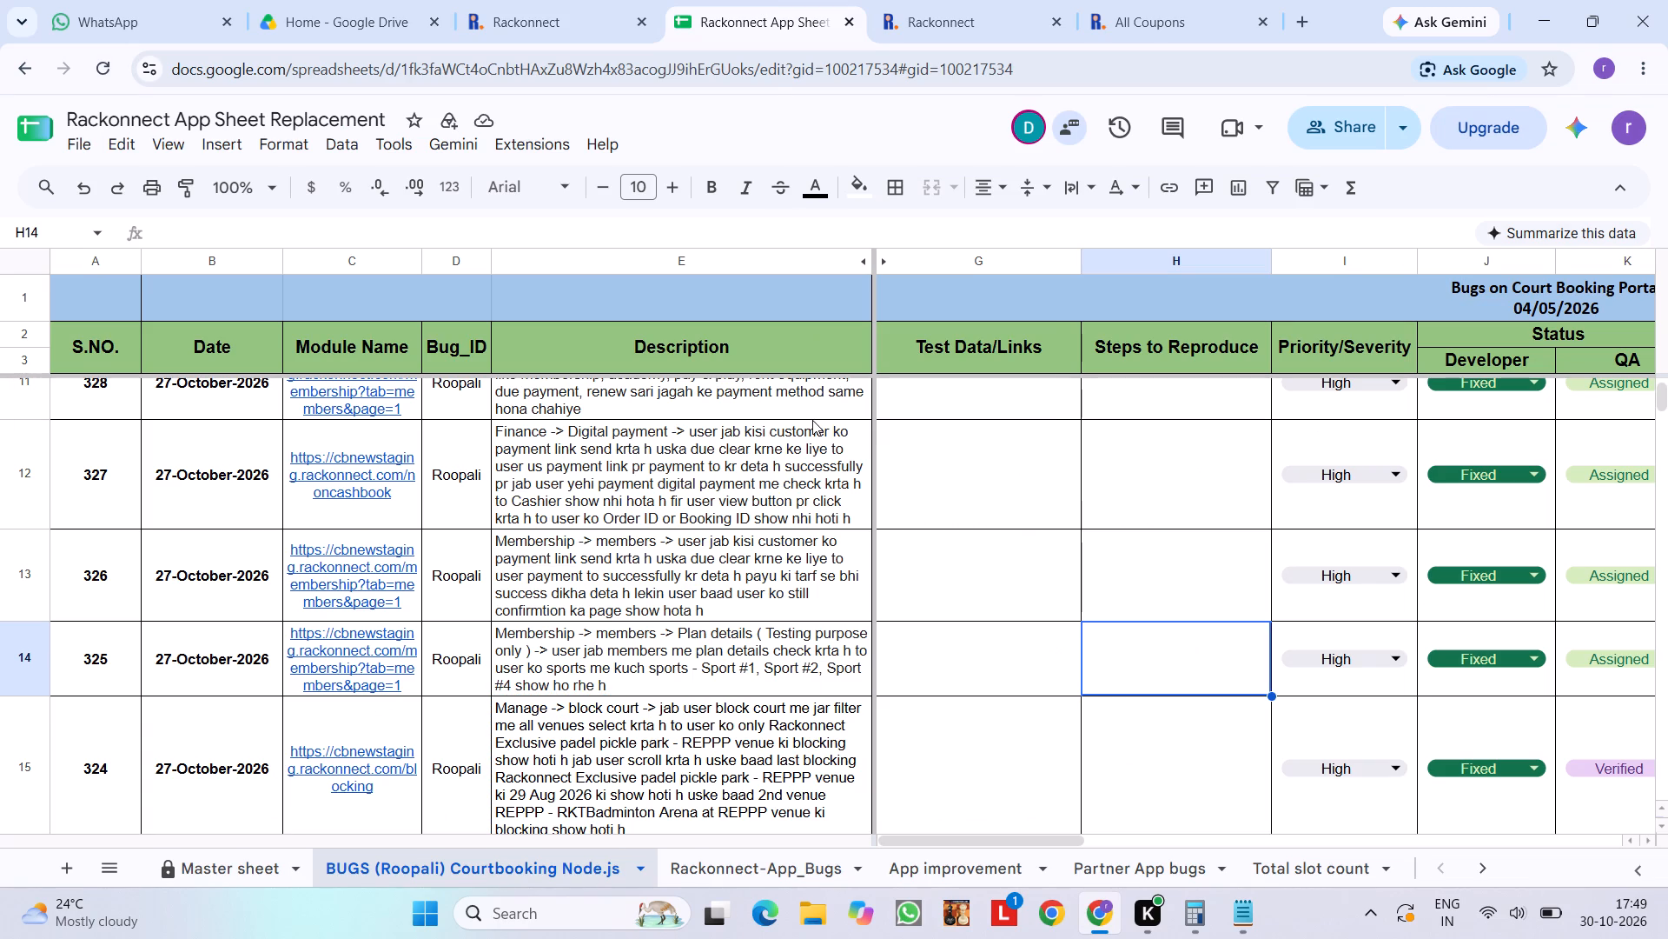
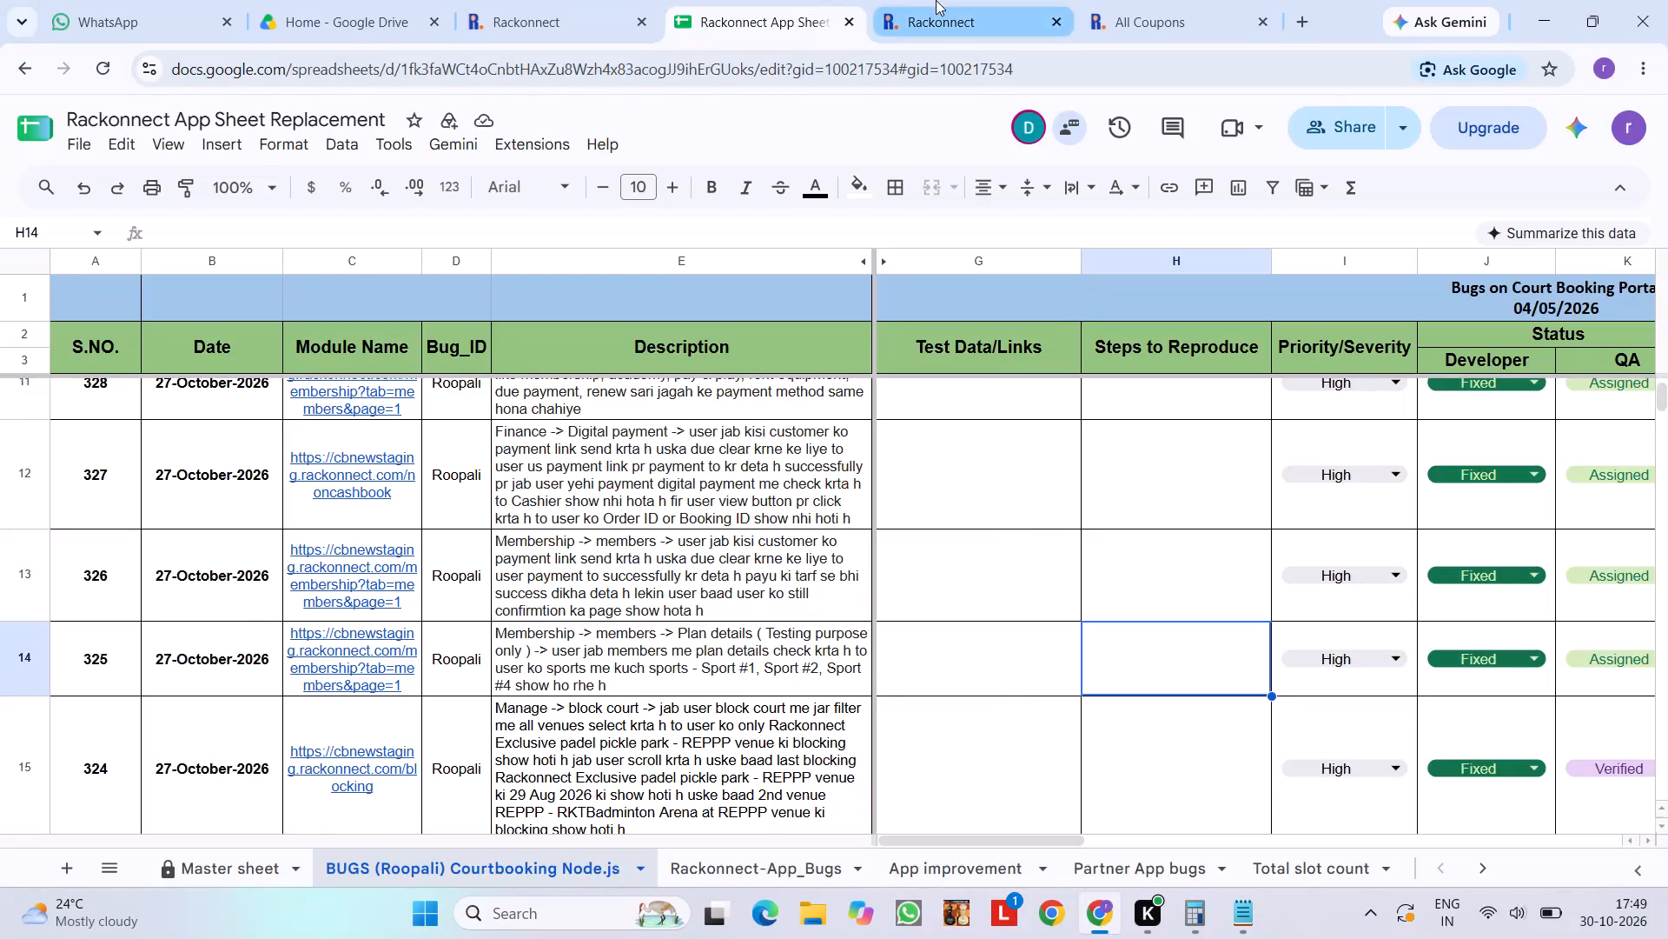
Switch to the staging Rackonnect portal's Manage Slots page and look through its list of selectable venues.
{"action": "left_click", "coordinate": [936, 0]}
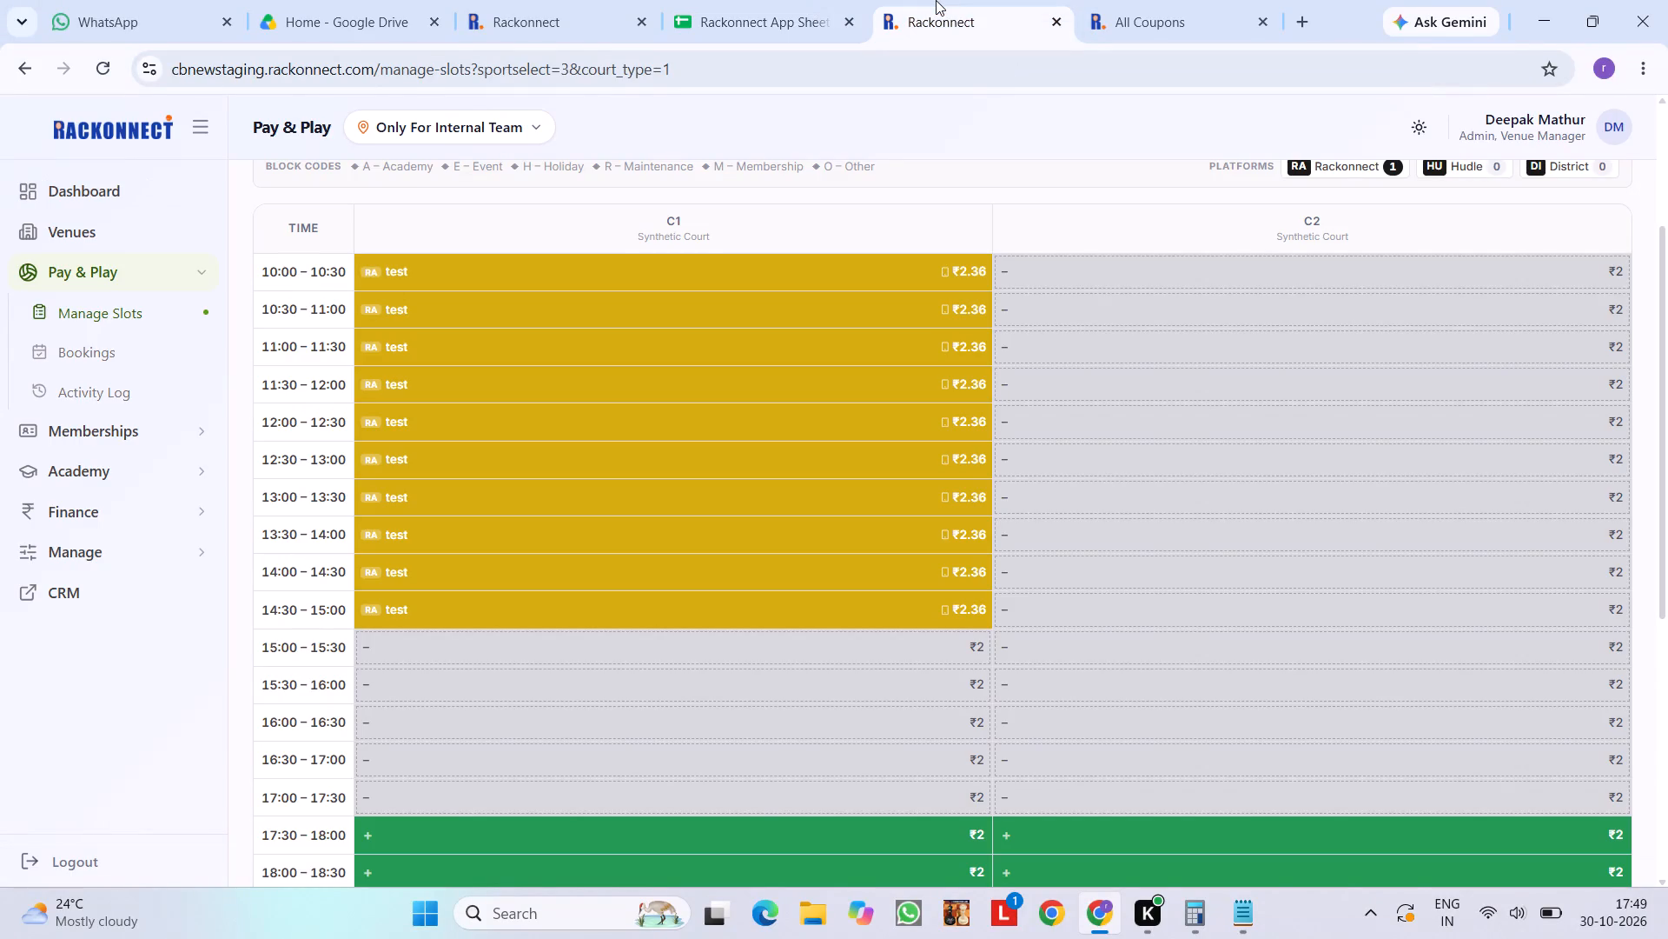
{"action": "left_click", "coordinate": [712, 0]}
{"action": "left_click", "coordinate": [553, 0]}
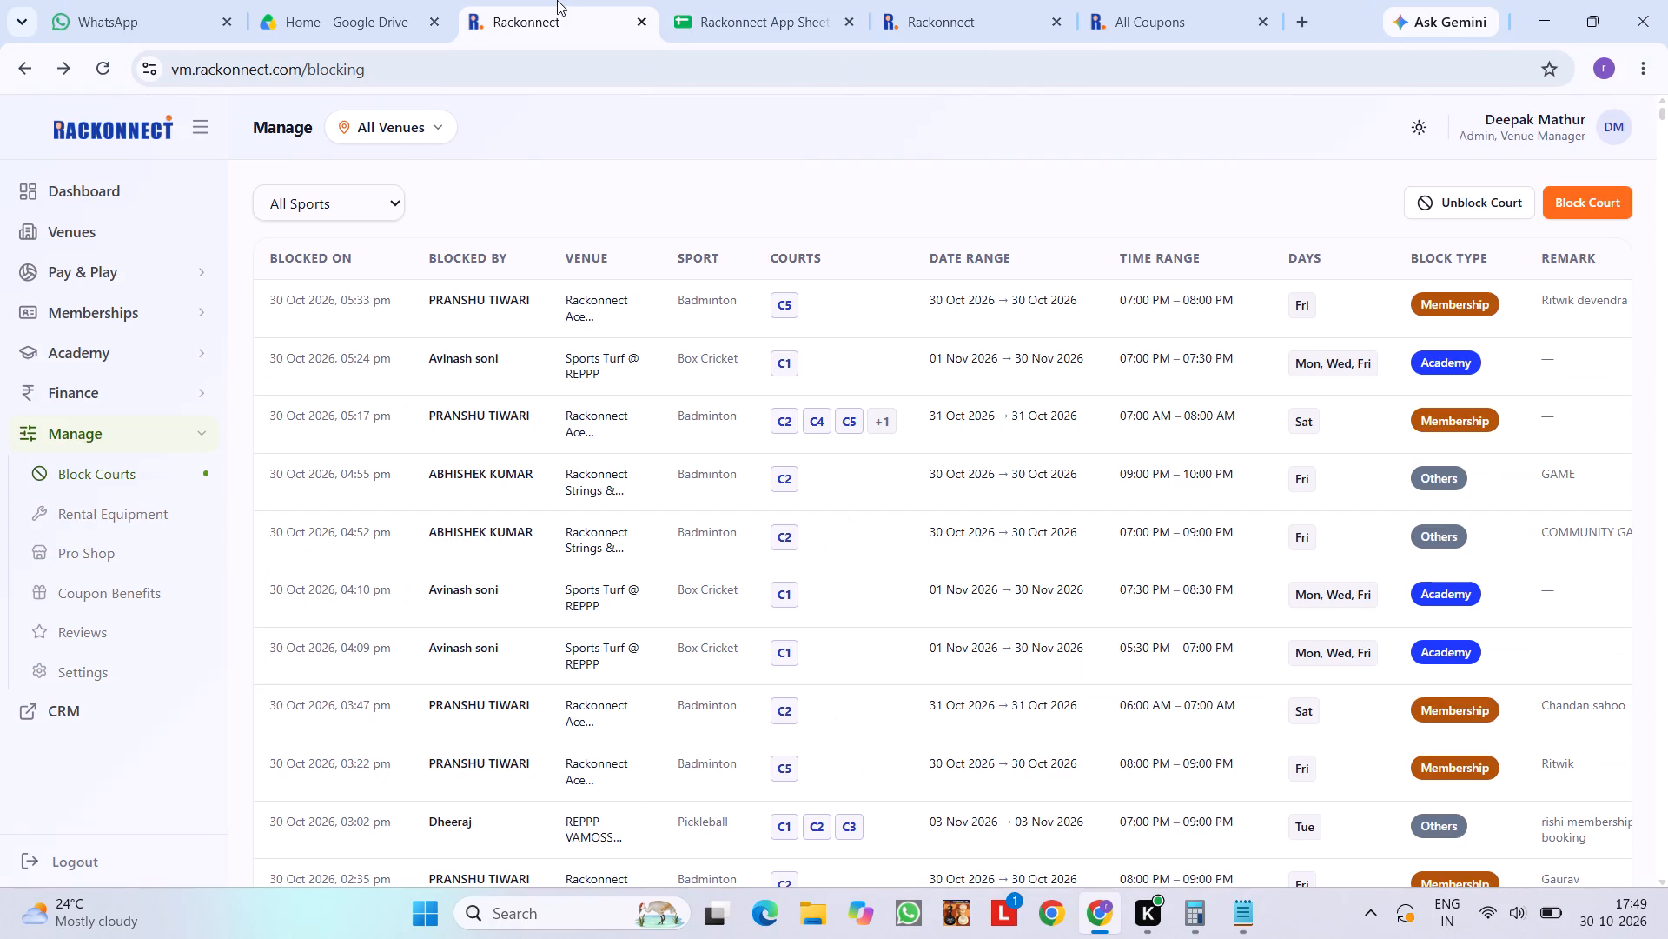
{"action": "left_click", "coordinate": [897, 0]}
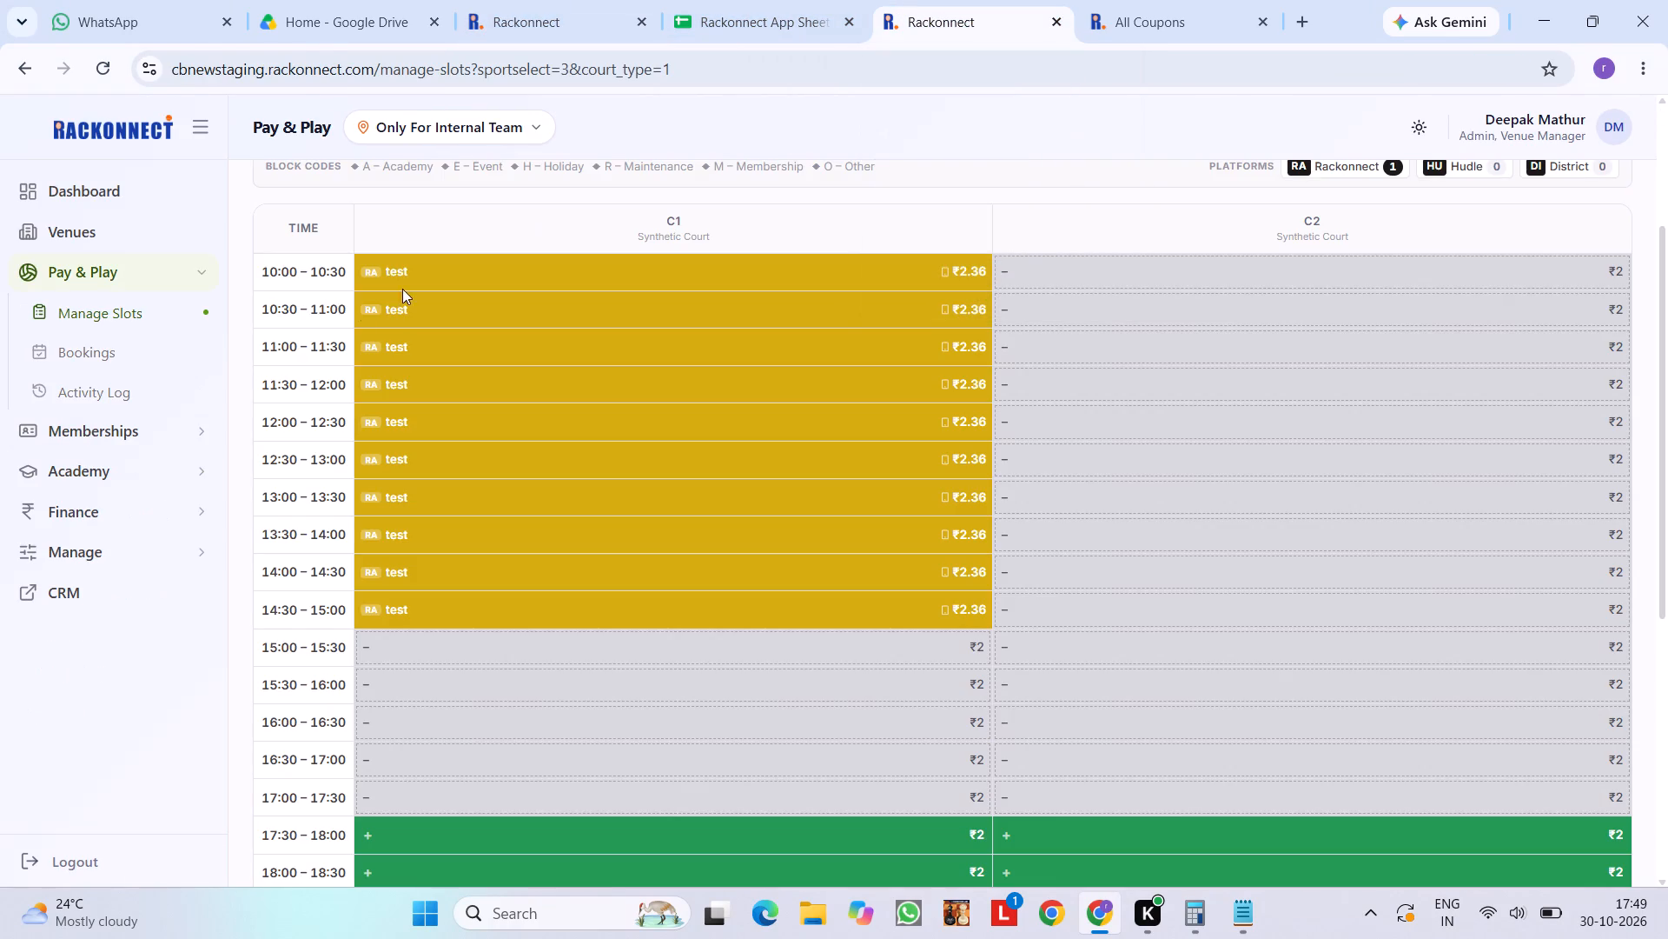
{"action": "left_click", "coordinate": [441, 120]}
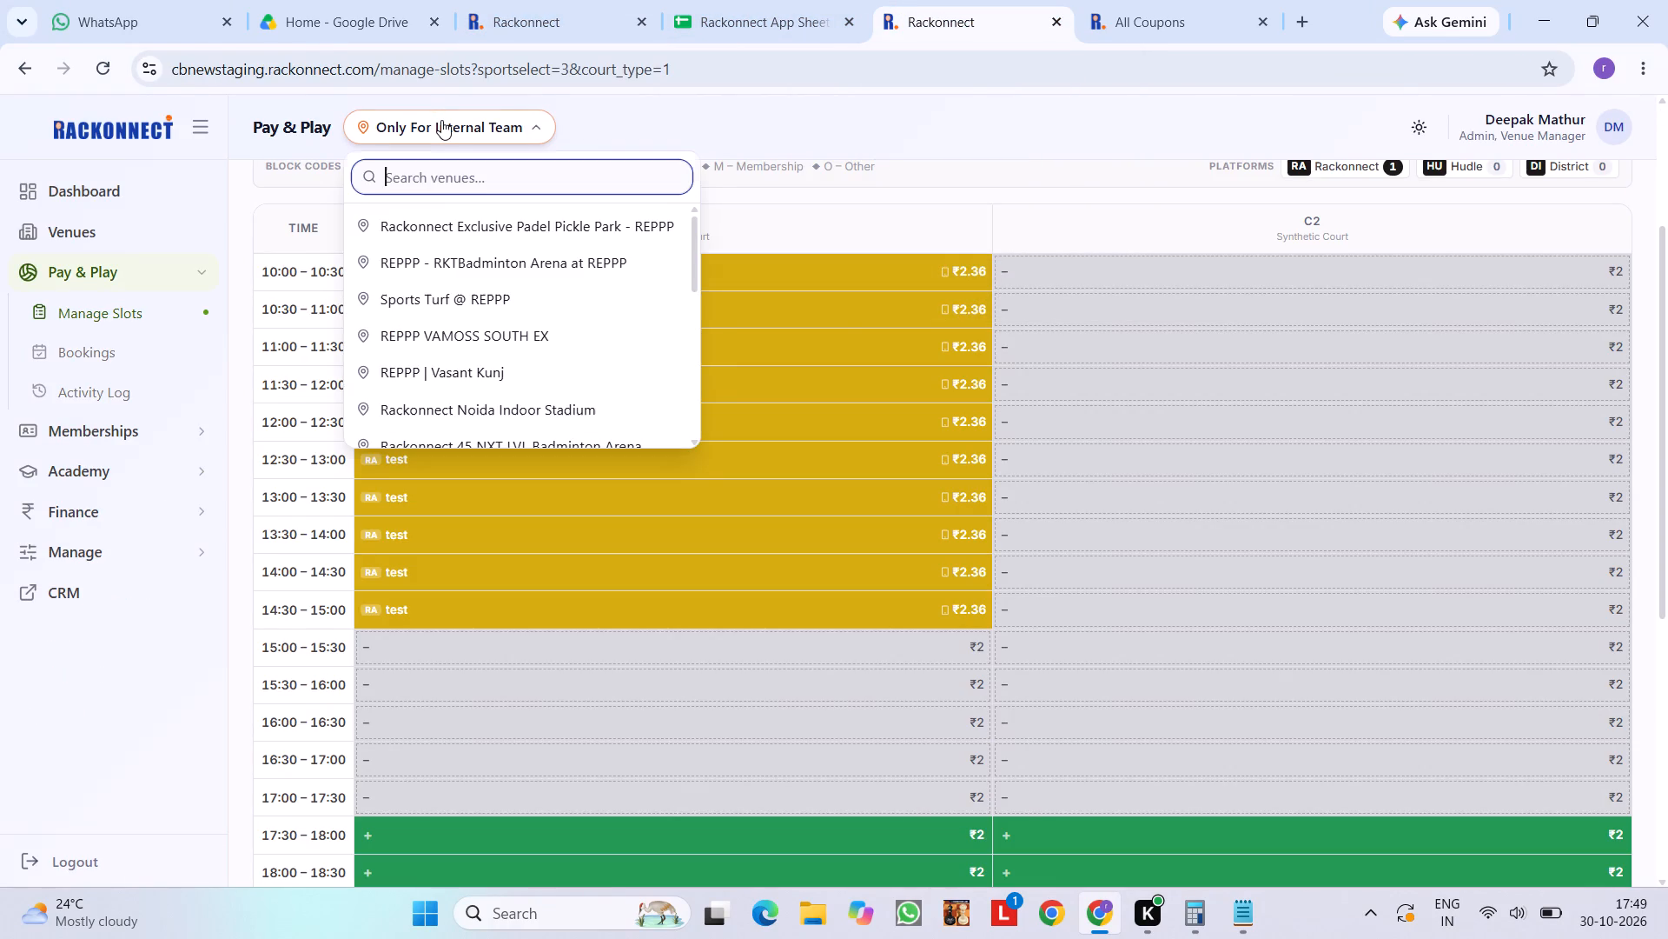
{"action": "scroll", "coordinate": [433, 312], "scroll_direction": "down", "scroll_amount": 2}
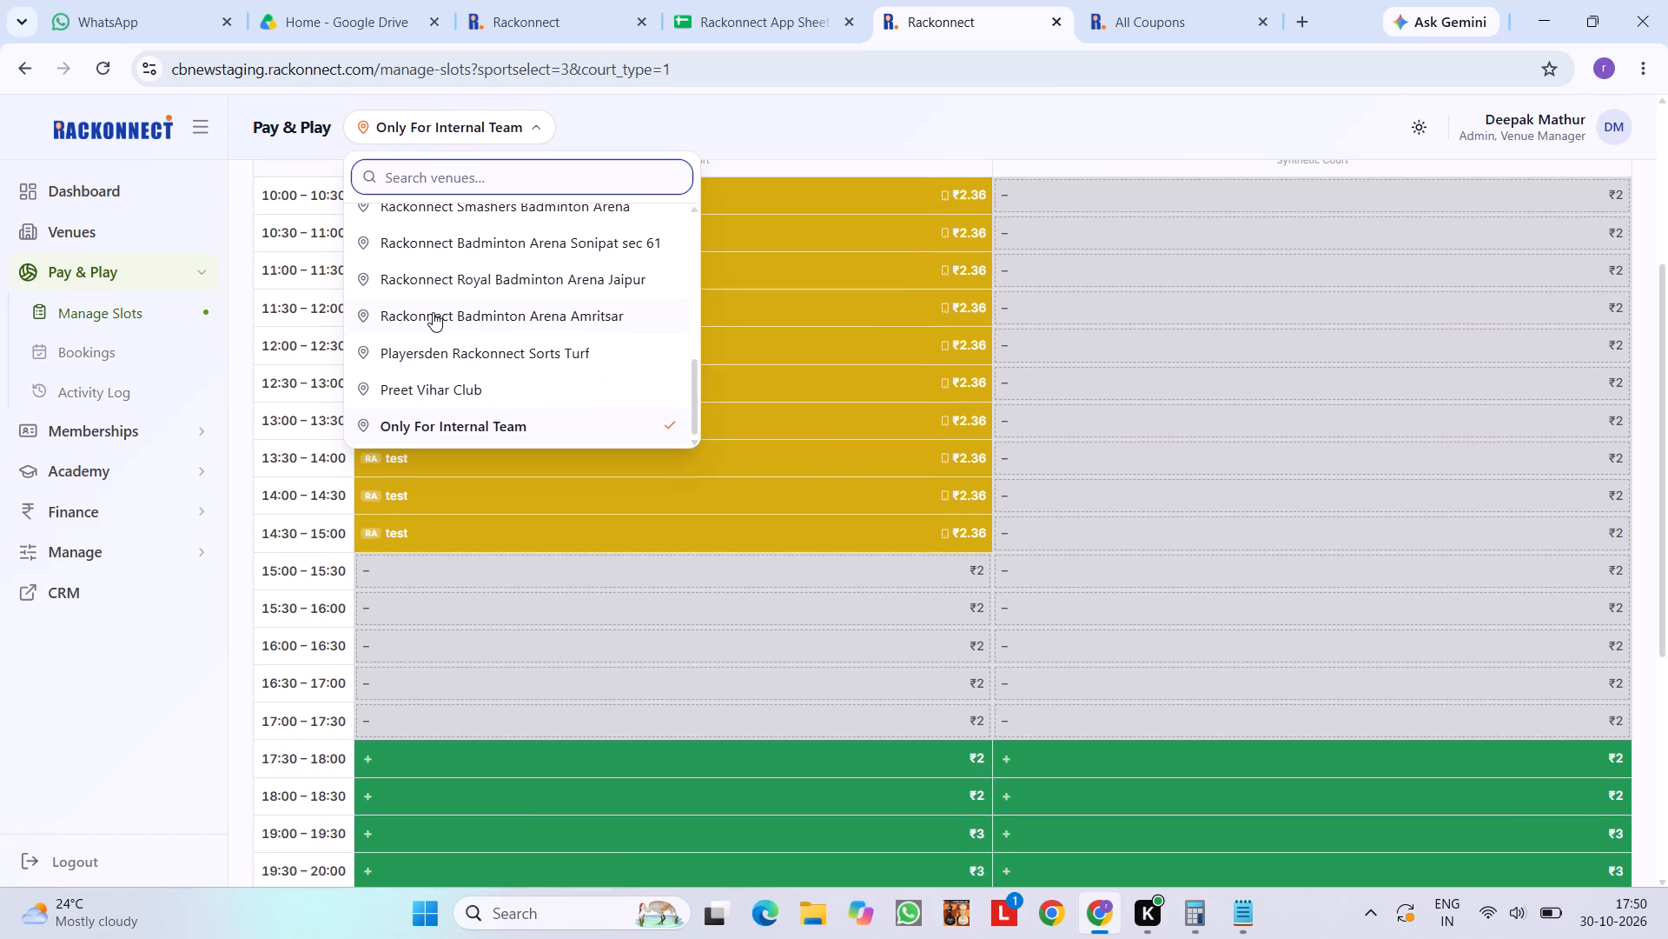
{"action": "scroll", "coordinate": [433, 312], "scroll_direction": "down", "scroll_amount": 2}
{"action": "scroll", "coordinate": [422, 340], "scroll_direction": "up", "scroll_amount": 6}
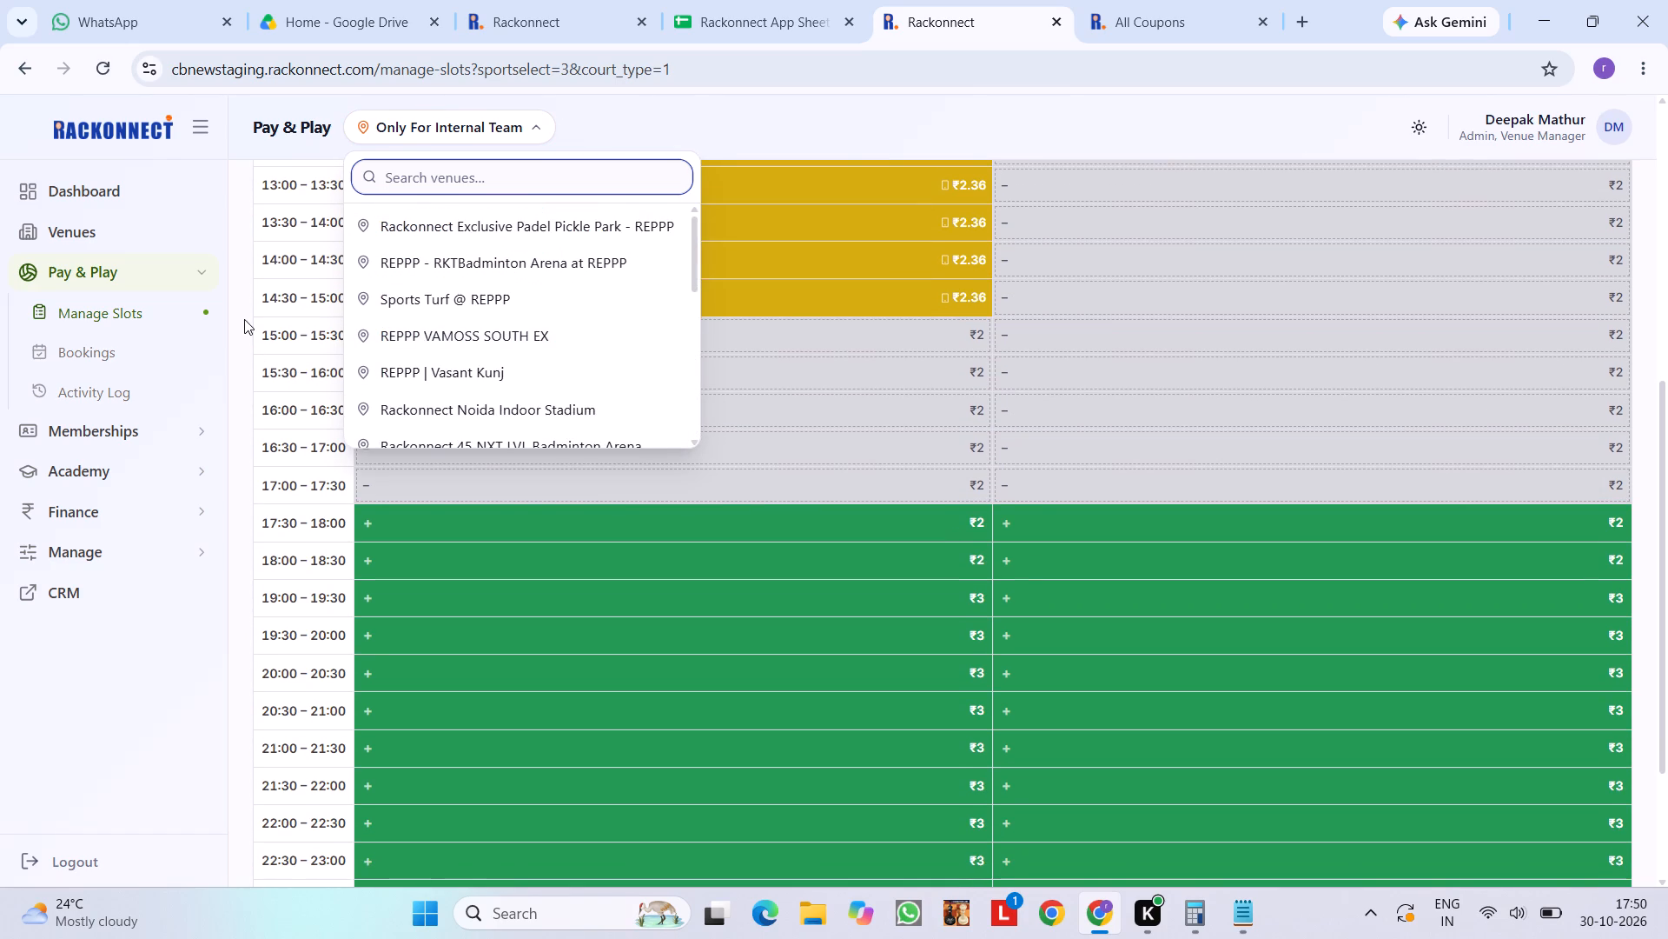
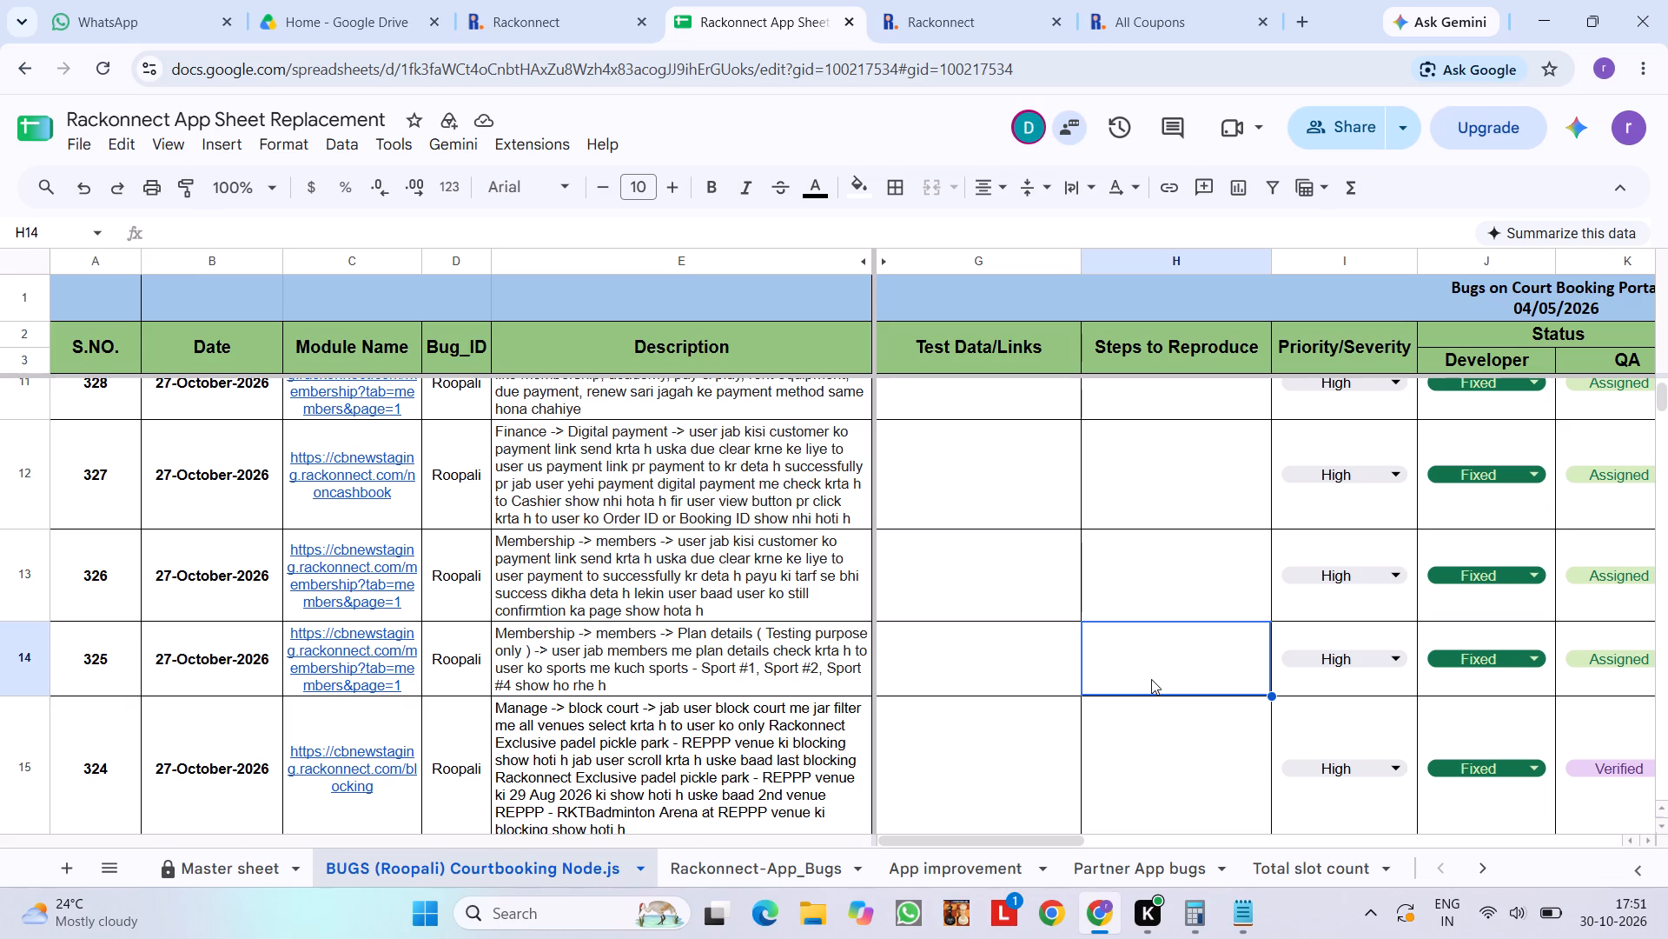
Set the QA status of bug 325 to Verified in the Courtbooking bug sheet.
{"action": "scroll", "coordinate": [1151, 679], "scroll_direction": "right", "scroll_amount": 1}
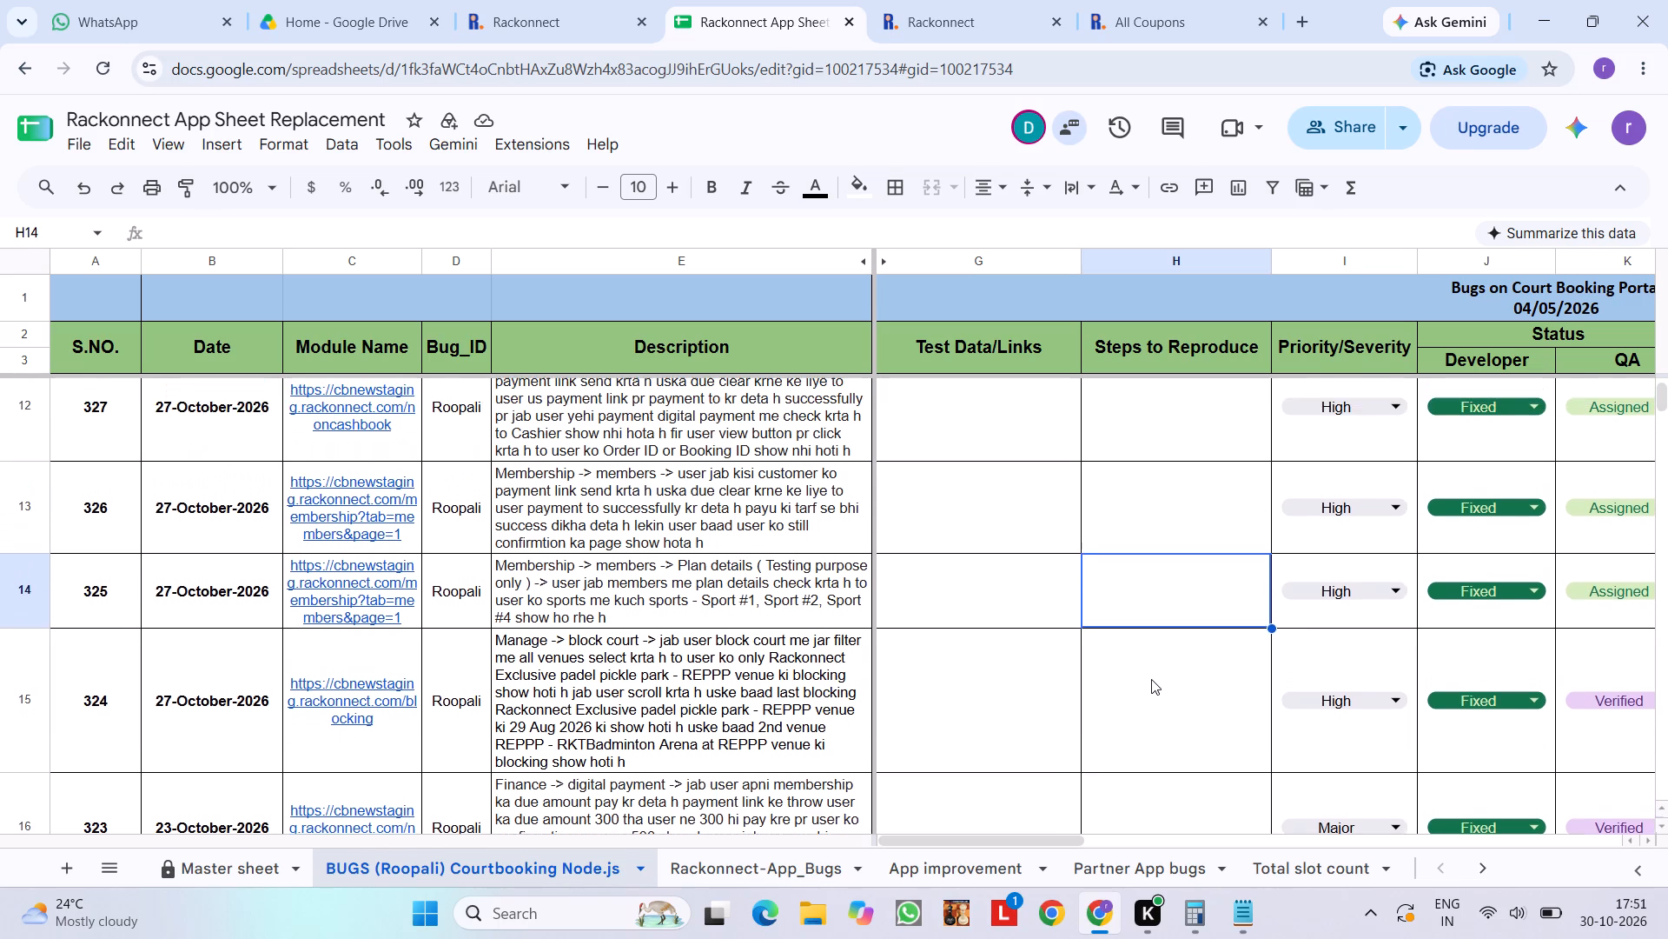
{"action": "scroll", "coordinate": [1151, 679], "scroll_direction": "right", "scroll_amount": 4}
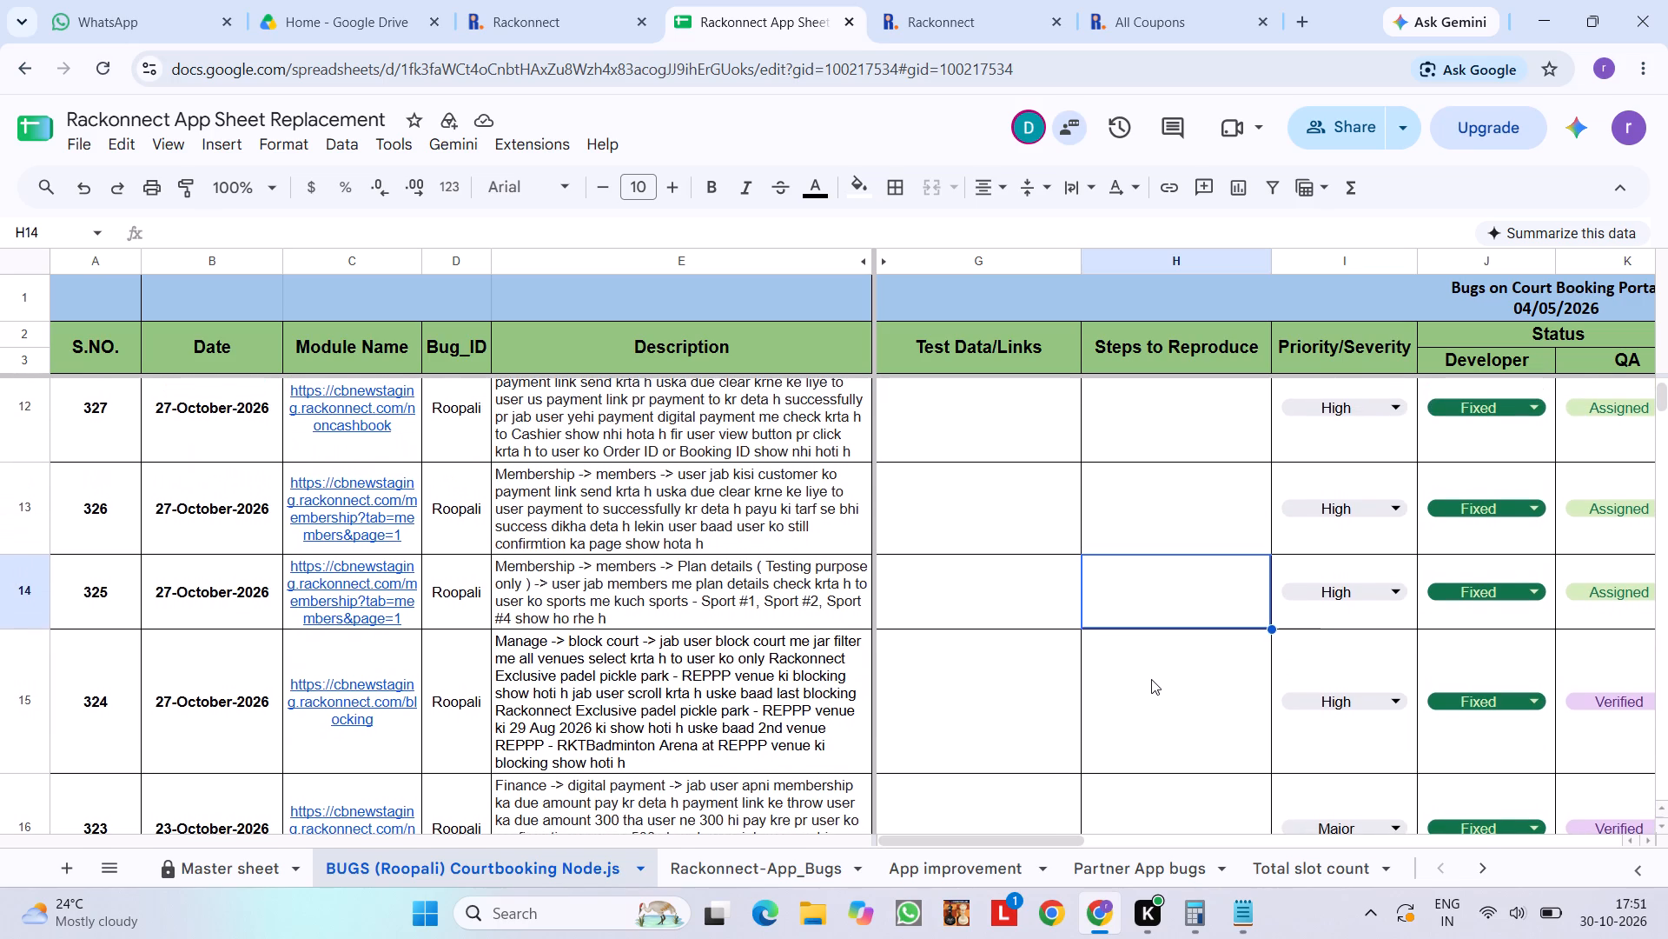
{"action": "scroll", "coordinate": [1151, 679], "scroll_direction": "right", "scroll_amount": 2}
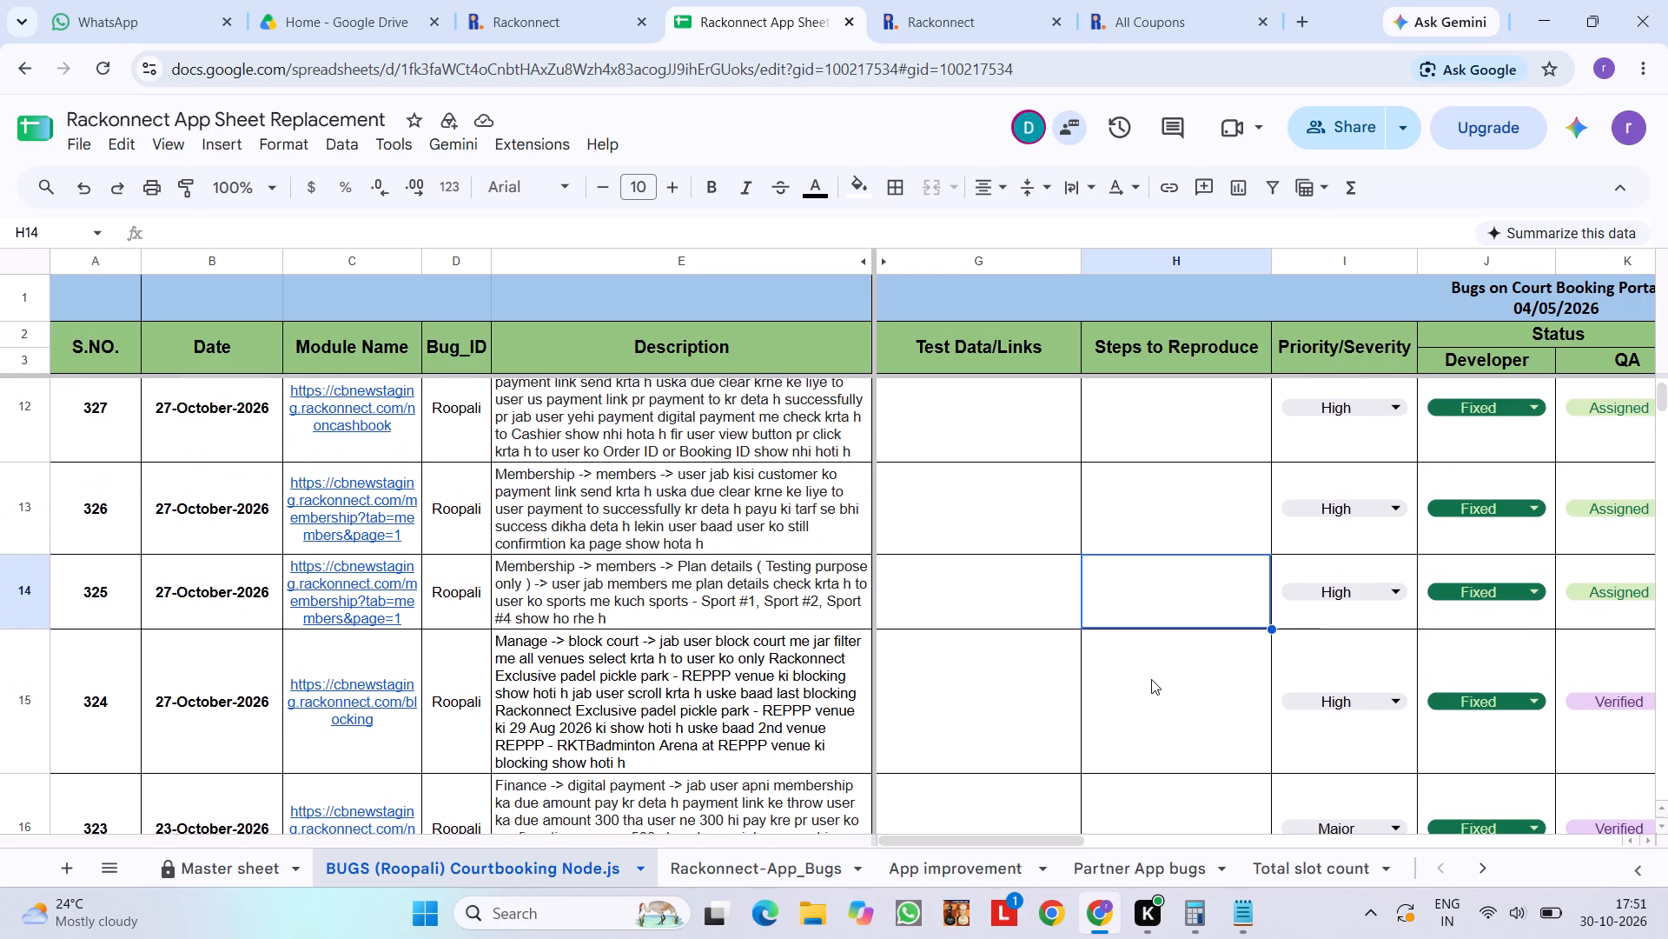
{"action": "scroll", "coordinate": [1151, 679], "scroll_direction": "right", "scroll_amount": 1}
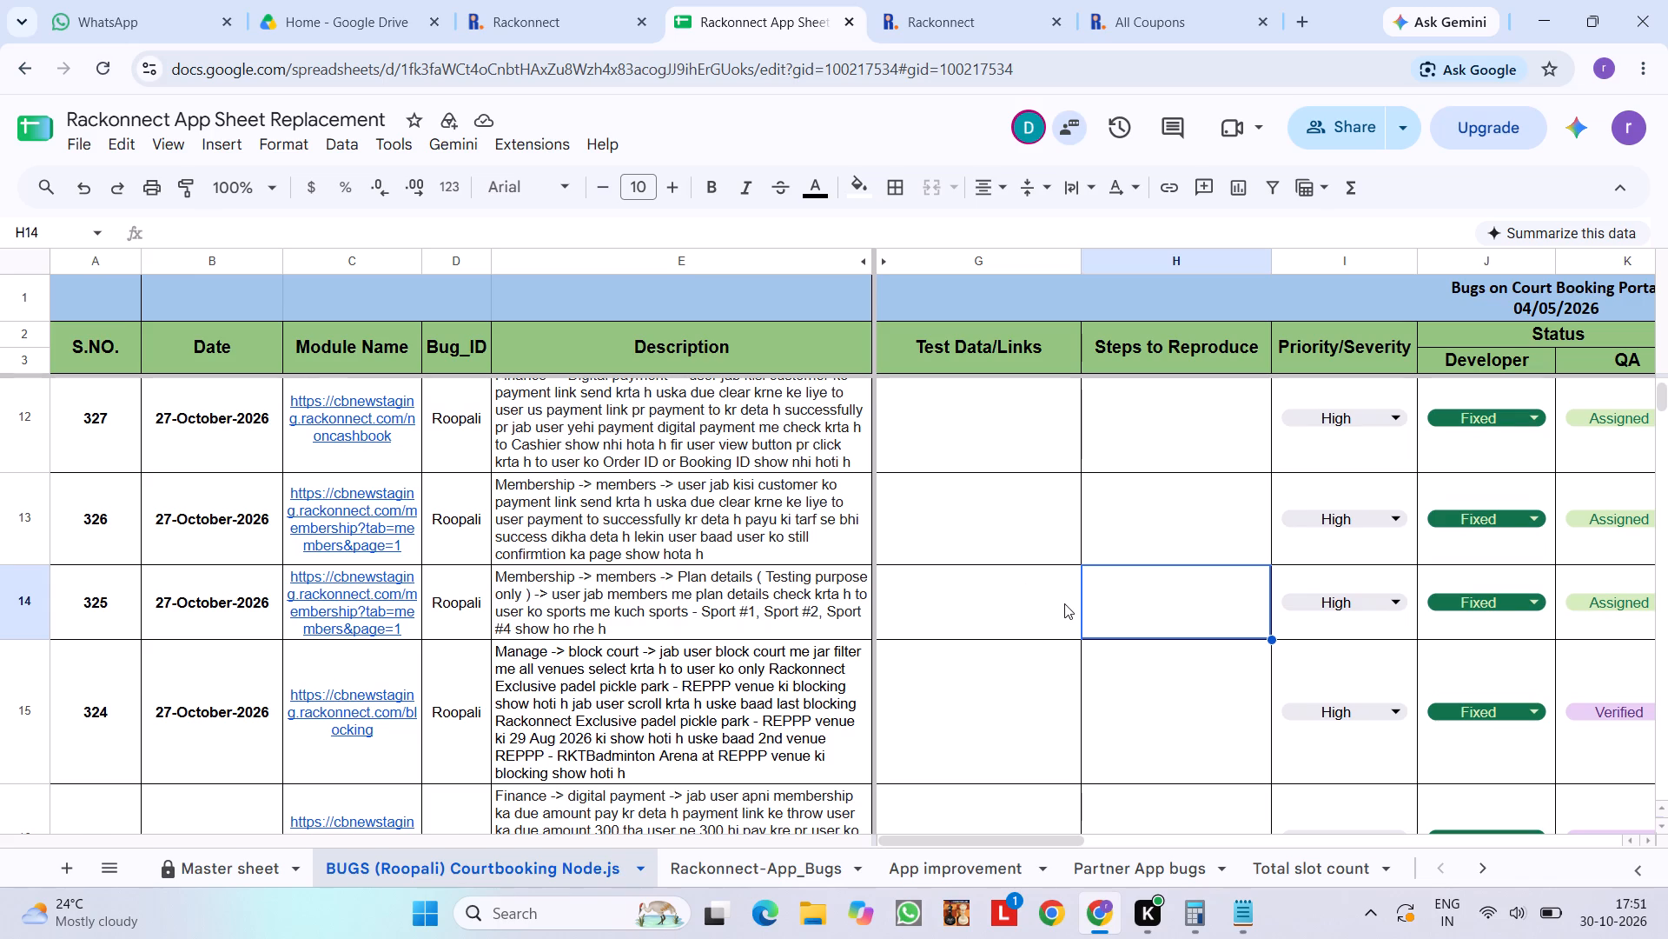
{"action": "left_click", "coordinate": [1594, 596]}
{"action": "scroll", "coordinate": [1579, 705], "scroll_direction": "down", "scroll_amount": 3}
{"action": "left_click", "coordinate": [1554, 795]}
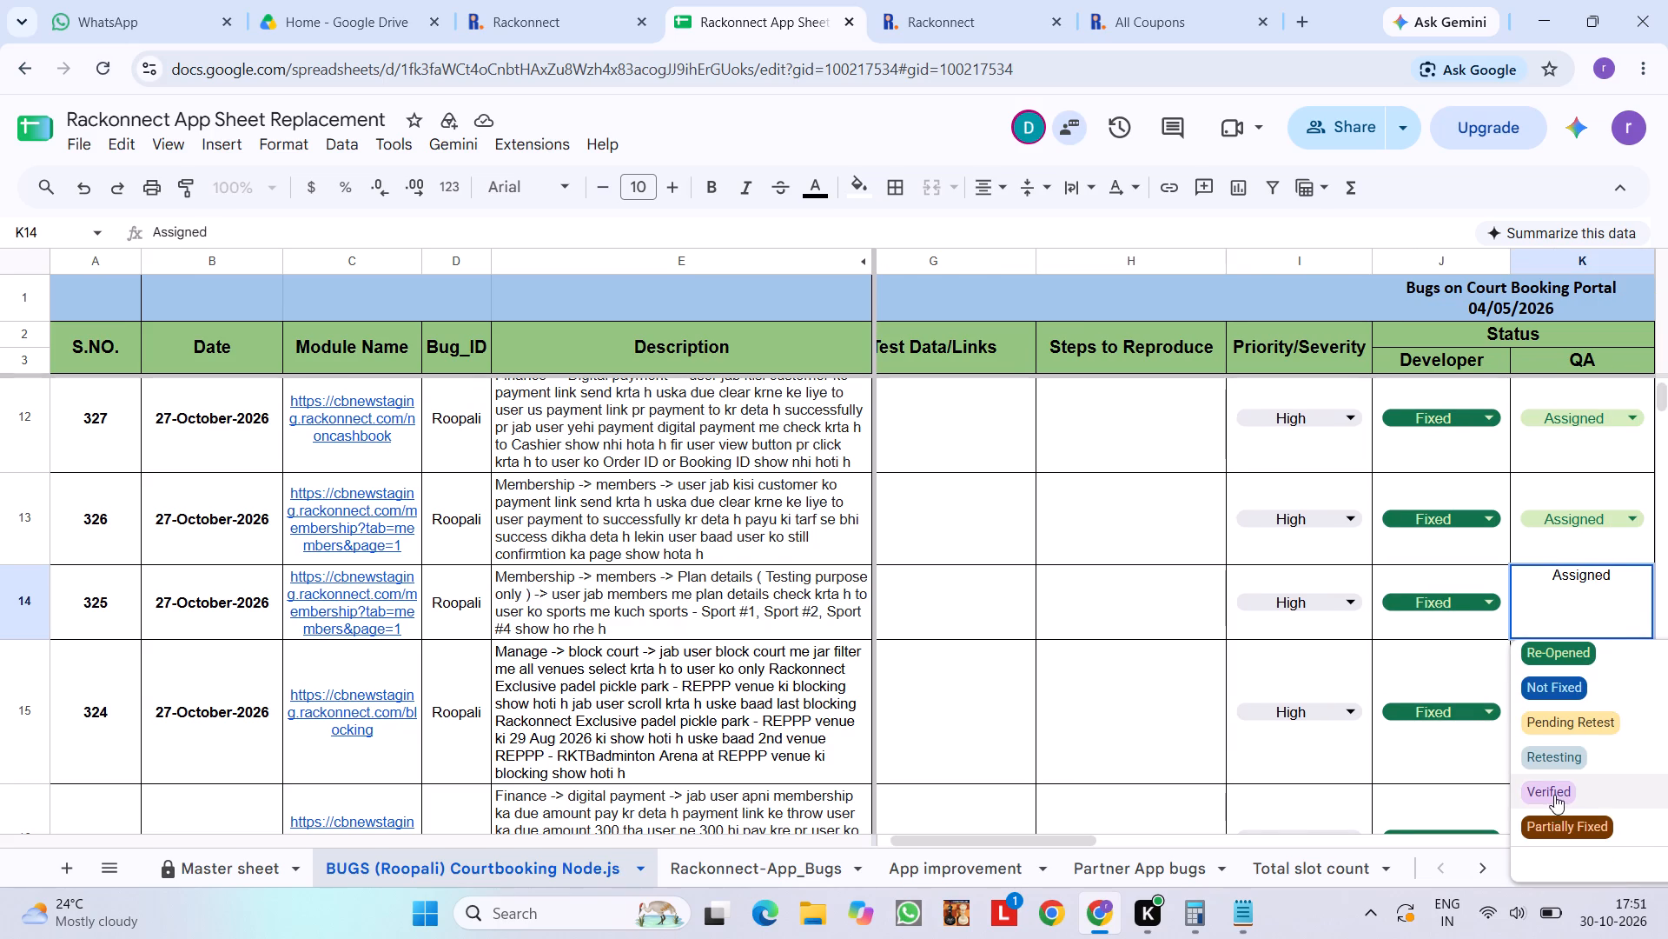
Copy bug 325's description into the 30-10-2026 work update in Notepad, append "-> verified", and start a new ". " entry below it.
{"action": "left_click", "coordinate": [864, 593]}
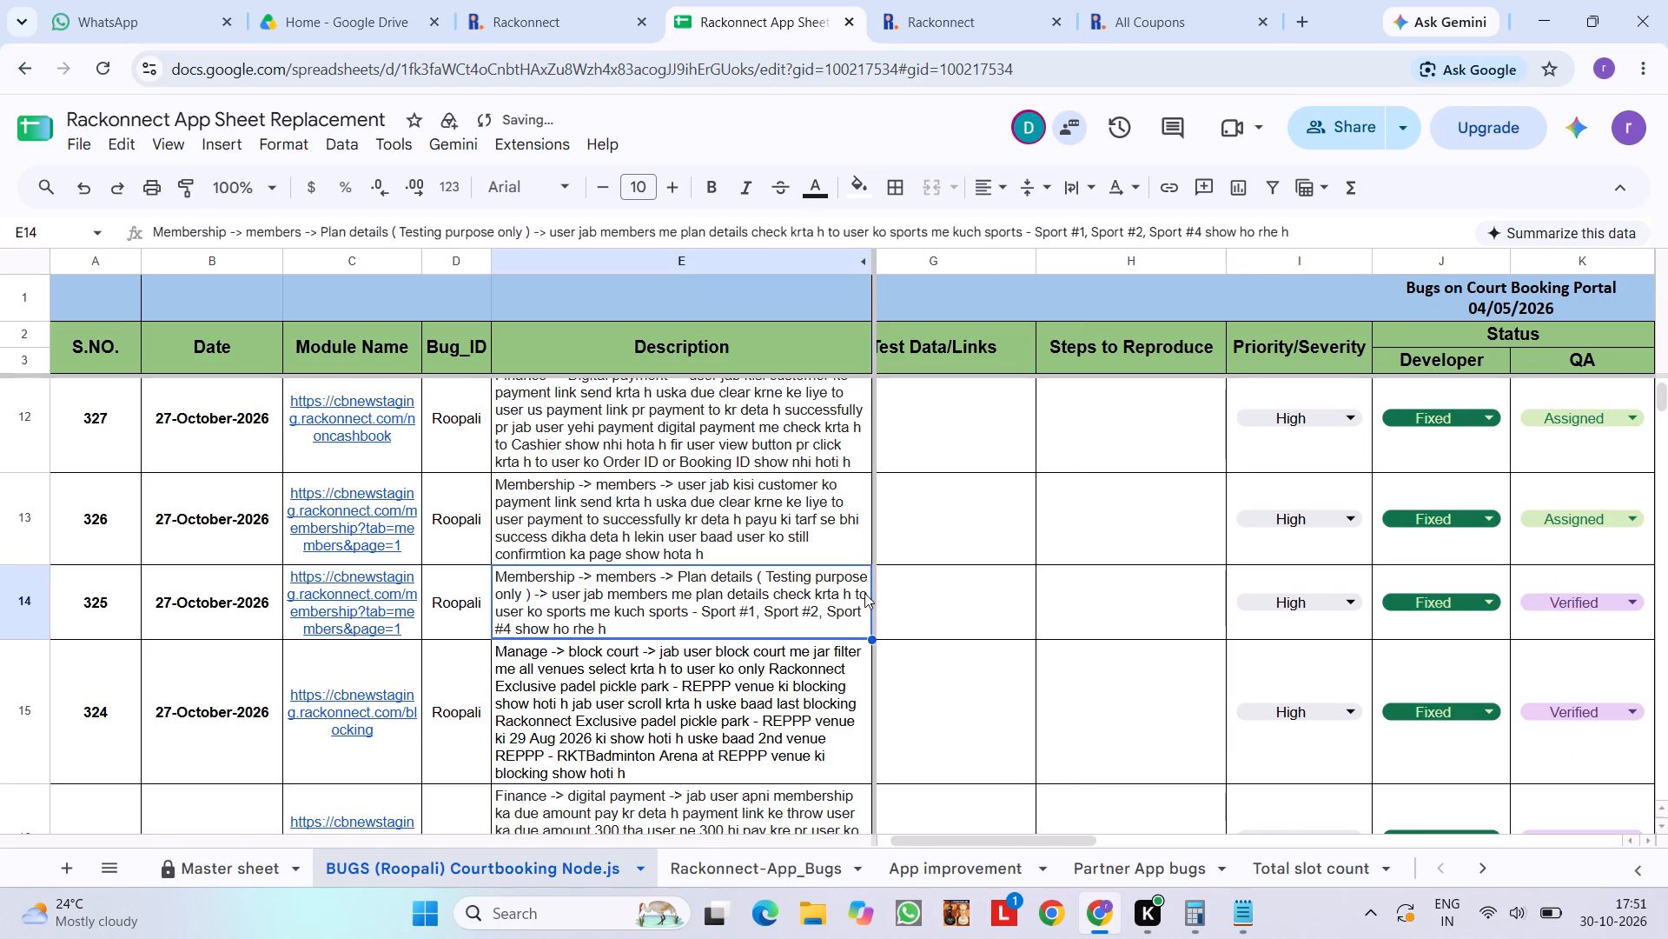
{"action": "key", "text": "ctrl+c"}
{"action": "key", "text": "alt+Tab"}
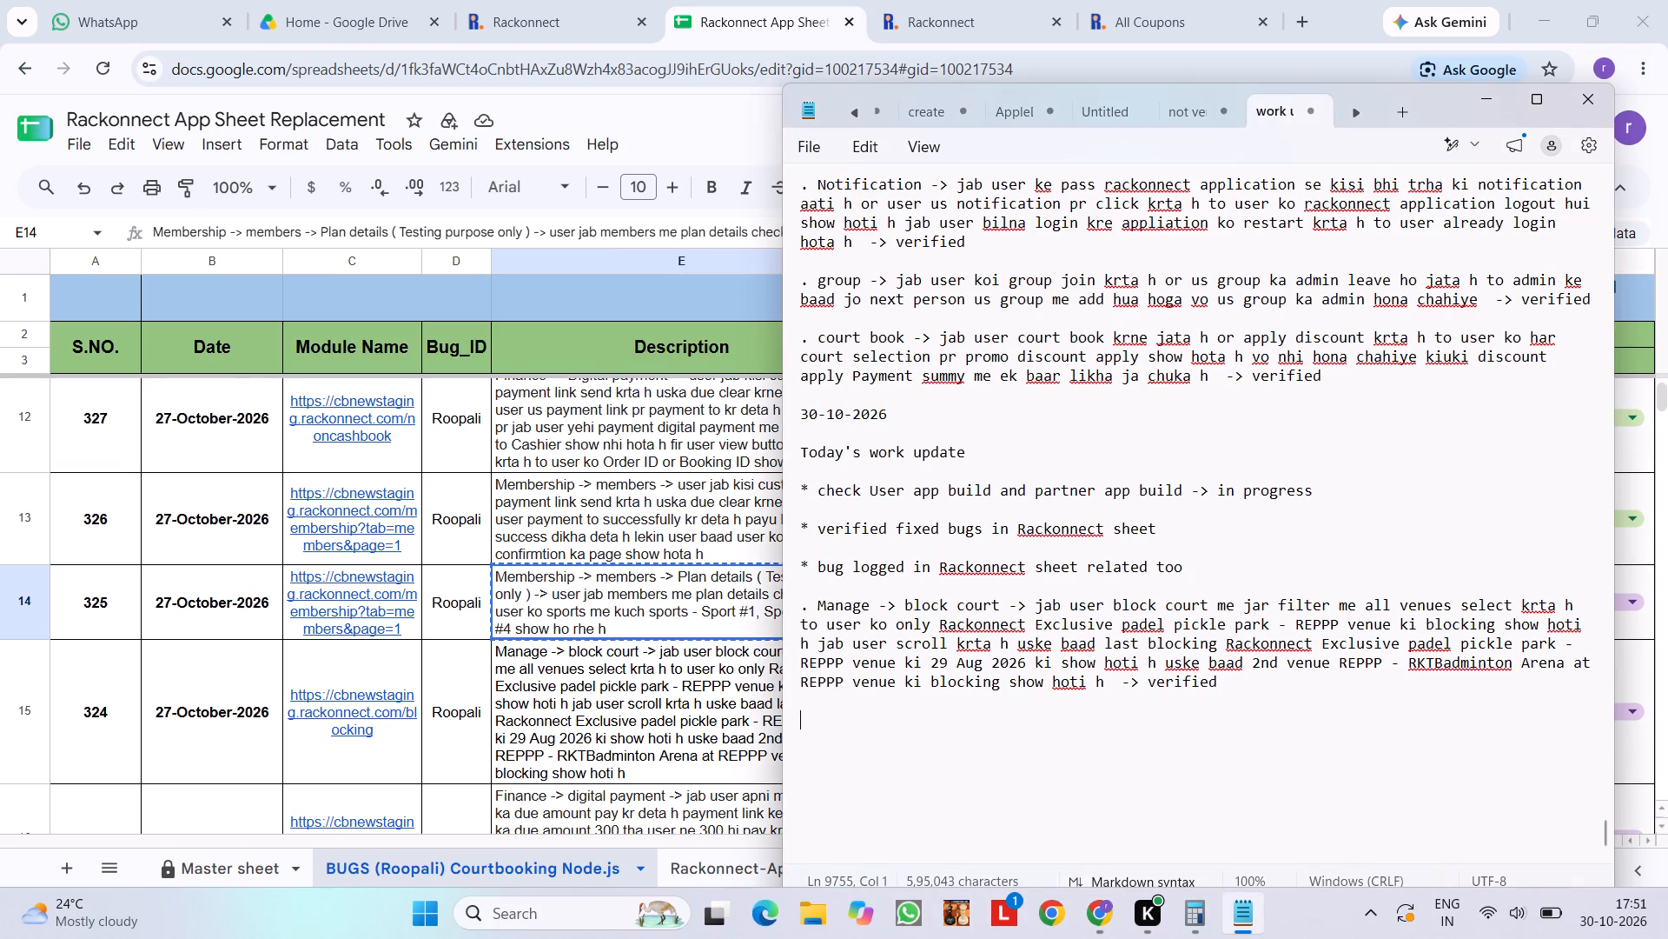
{"action": "type", "text": "."}
{"action": "key", "text": "space"}
{"action": "key", "text": "ctrl+v"}
{"action": "key", "text": "space"}
{"action": "type", "text": "-> verified"}
{"action": "key", "text": "Return"}
{"action": "key", "text": "Return"}
{"action": "type", "text": "."}
{"action": "key", "text": "space"}
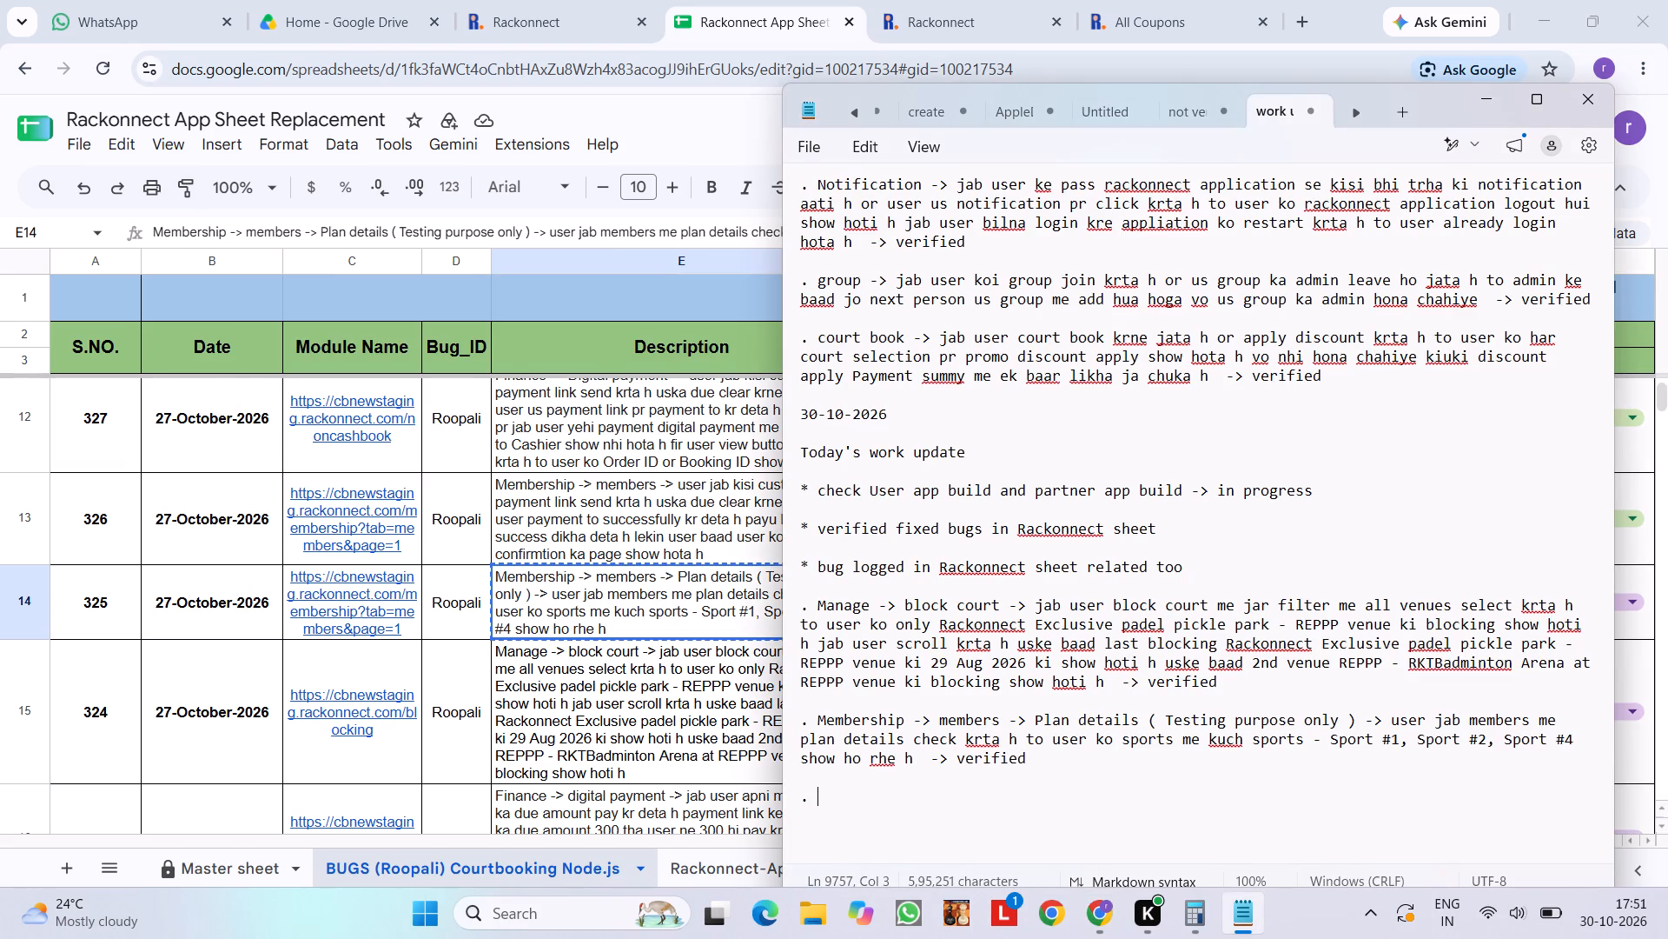
Return to the bug sheet and go to the row of bug 326 about the membership payment link confirmation page.
{"action": "left_click", "coordinate": [676, 577]}
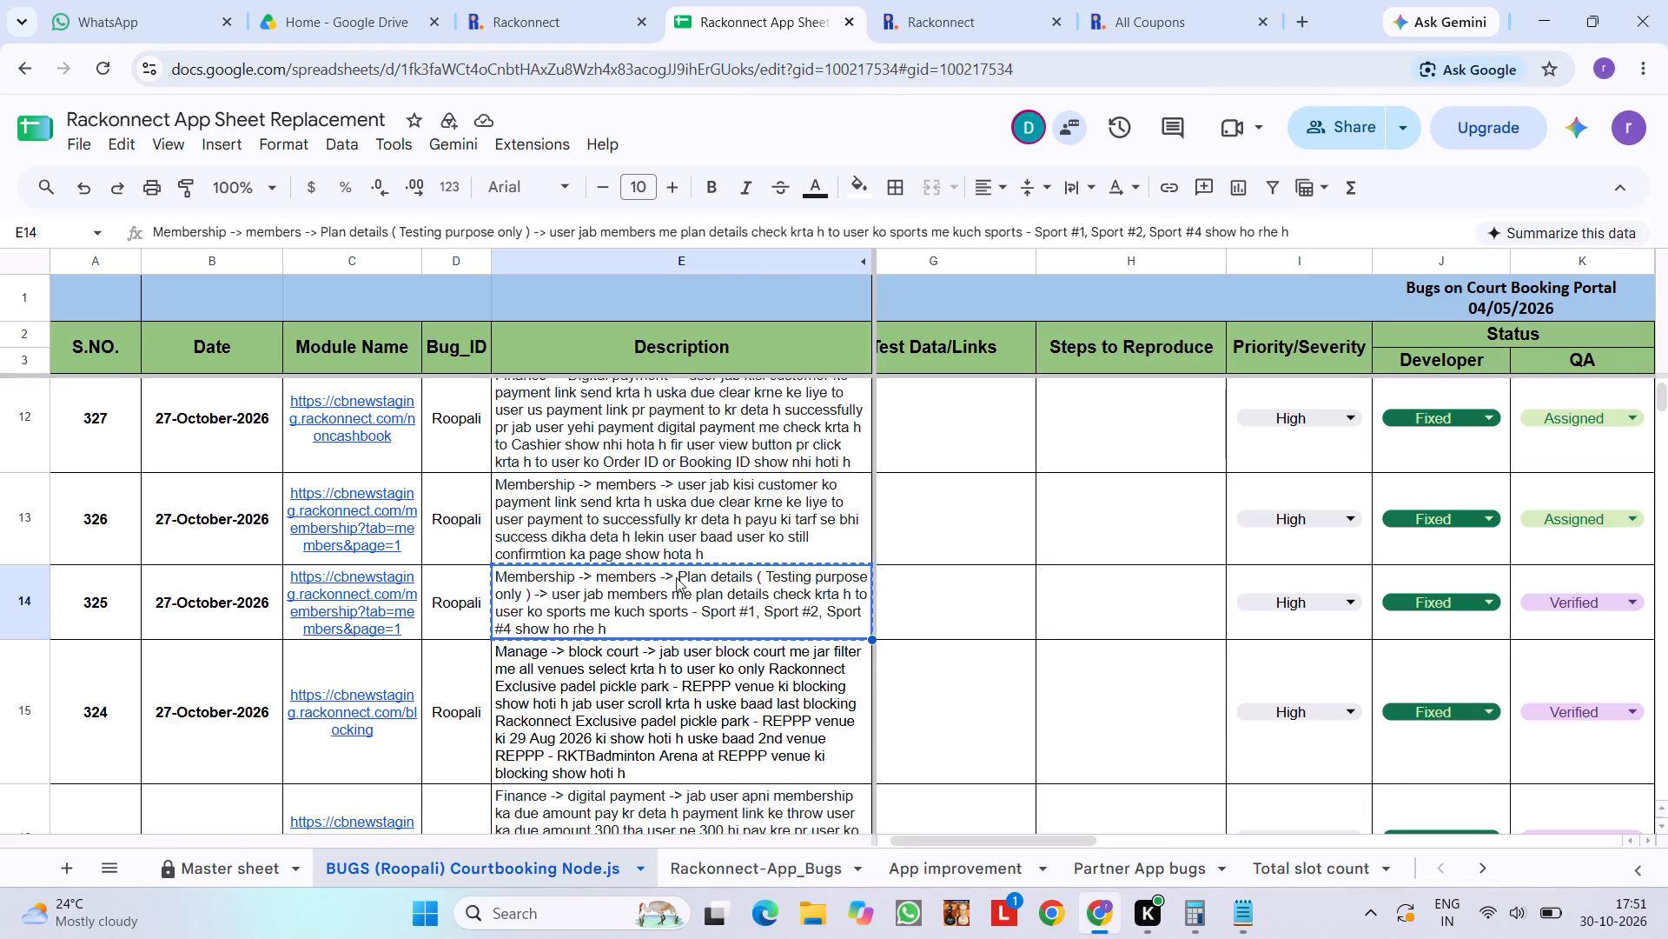
{"action": "scroll", "coordinate": [1095, 588], "scroll_direction": "up", "scroll_amount": 1}
{"action": "left_click", "coordinate": [1091, 621]}
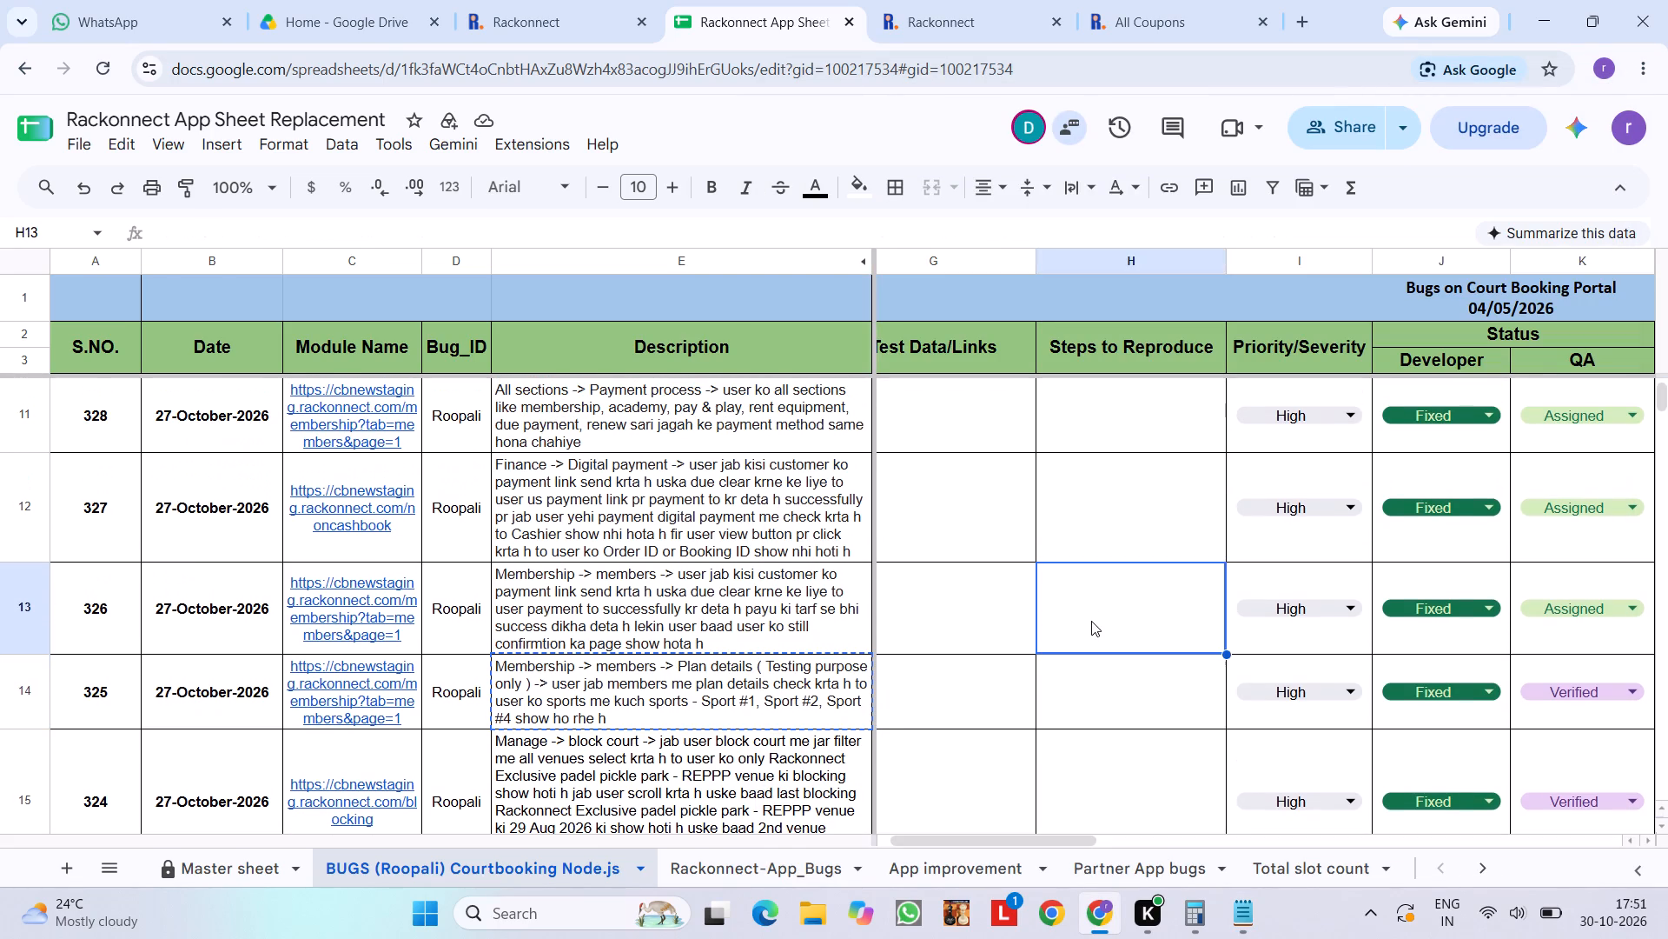
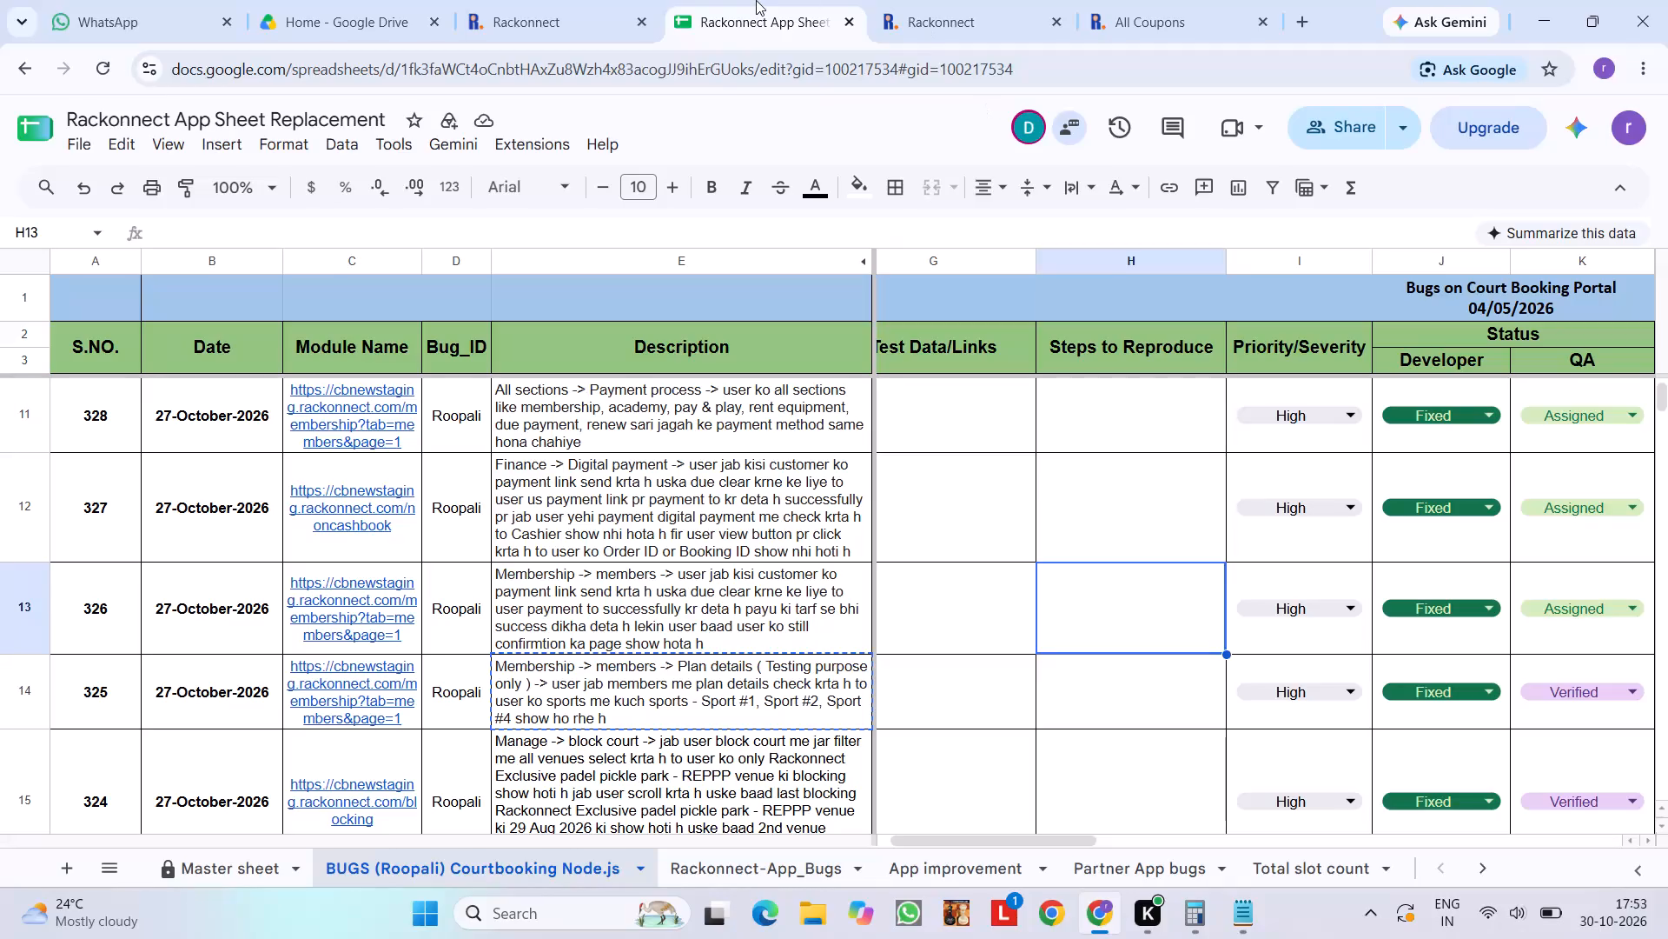
Open the Block Courts list in the Rackonnect staging portal, switch the venue to All Venues, and look through the blocked-court entries.
{"action": "left_click", "coordinate": [951, 0]}
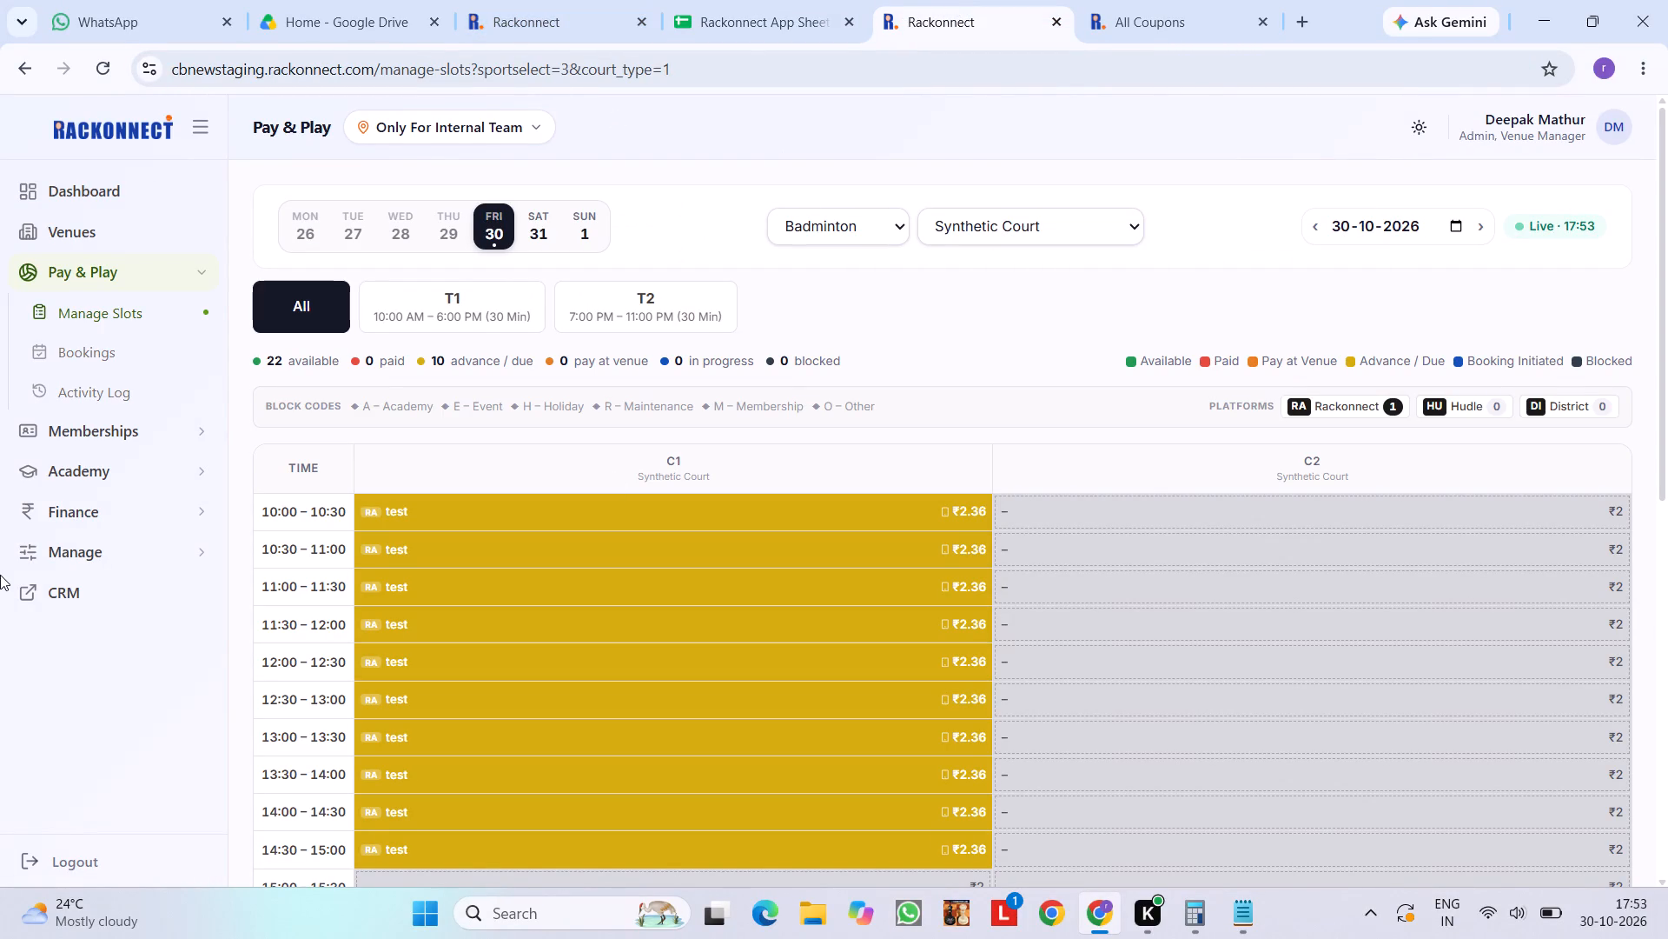
{"action": "left_click", "coordinate": [102, 543]}
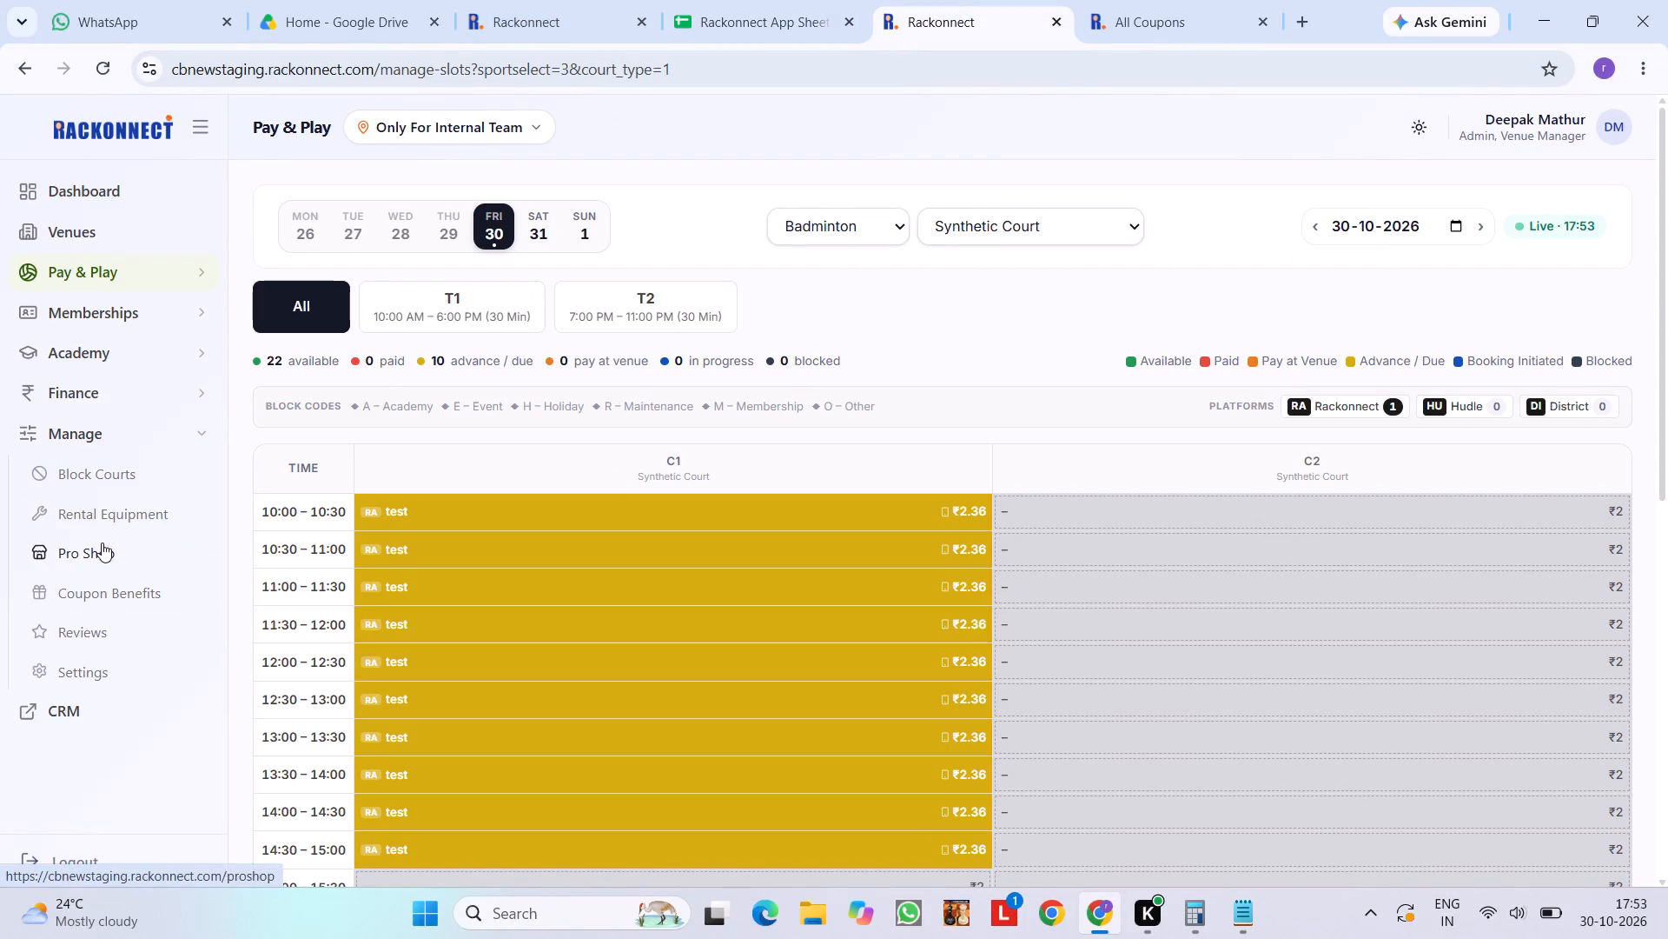
{"action": "left_click", "coordinate": [118, 463]}
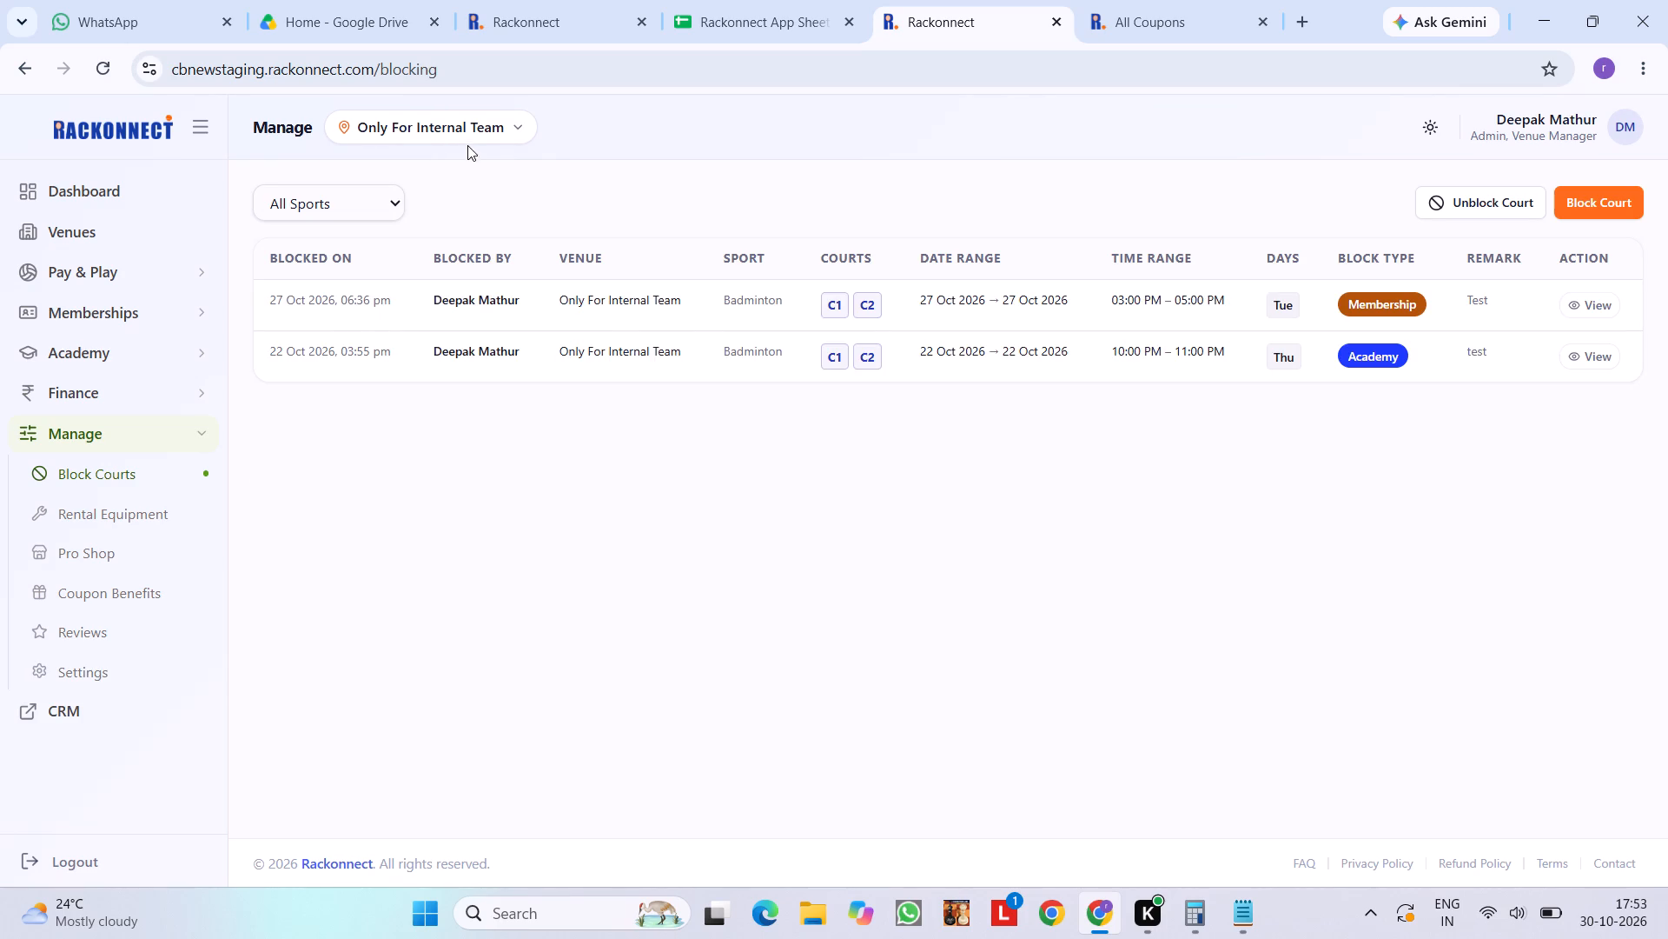
{"action": "left_click", "coordinate": [468, 137]}
{"action": "left_click", "coordinate": [457, 217]}
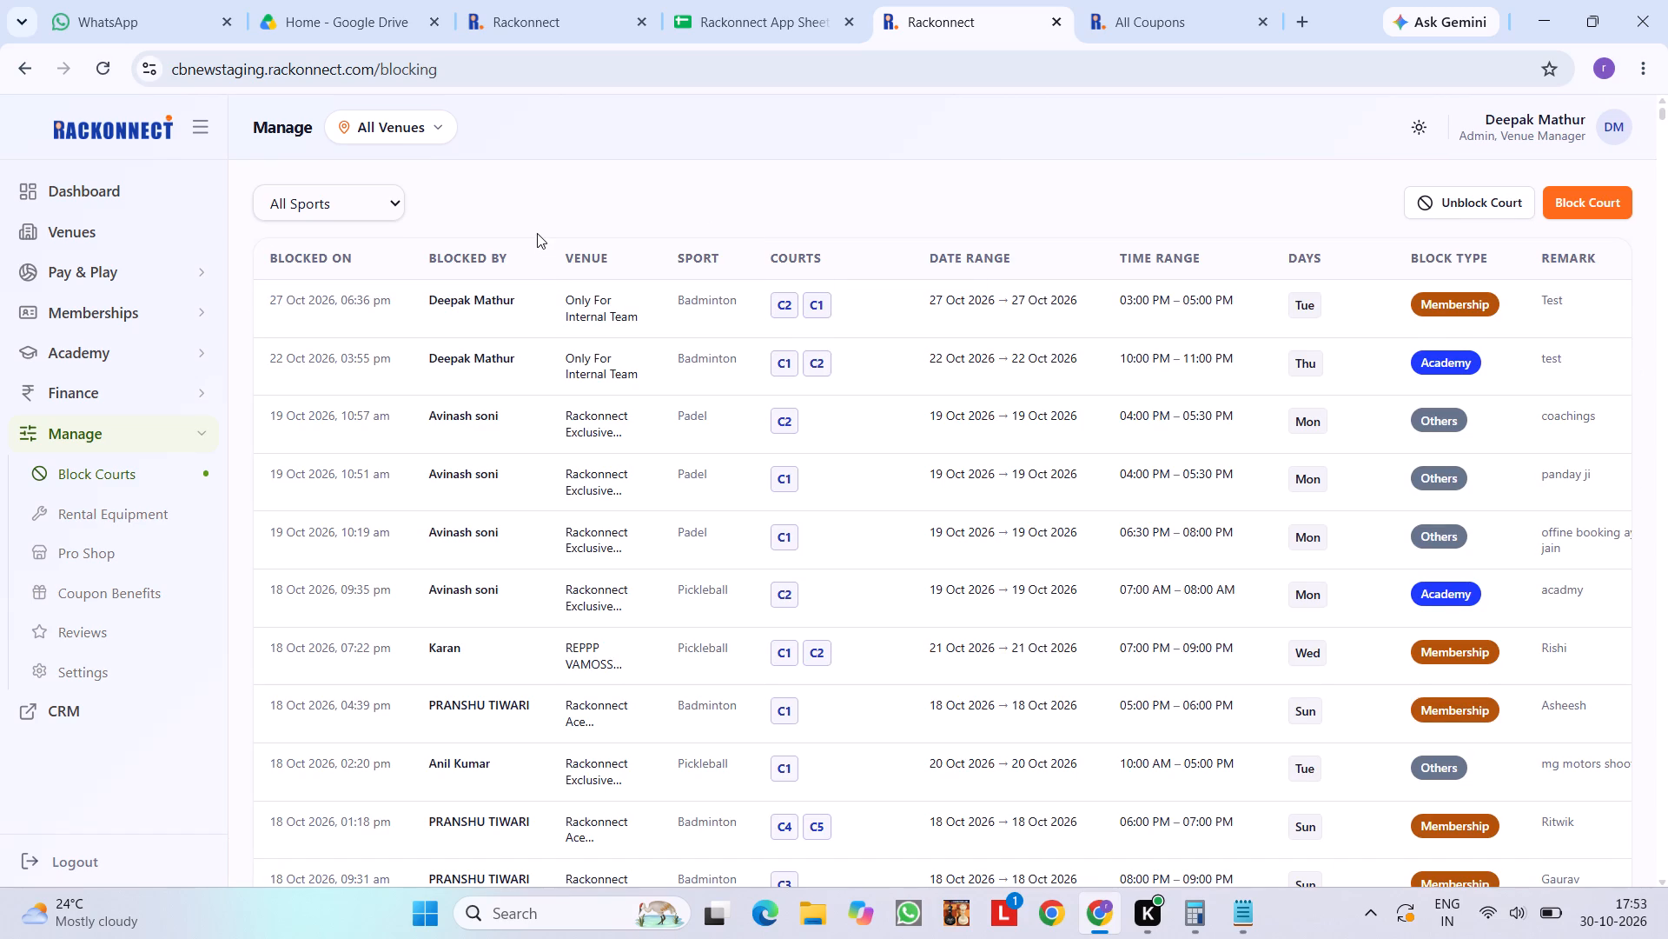
{"action": "scroll", "coordinate": [537, 233], "scroll_direction": "down", "scroll_amount": 1}
{"action": "scroll", "coordinate": [537, 233], "scroll_direction": "up", "scroll_amount": 3}
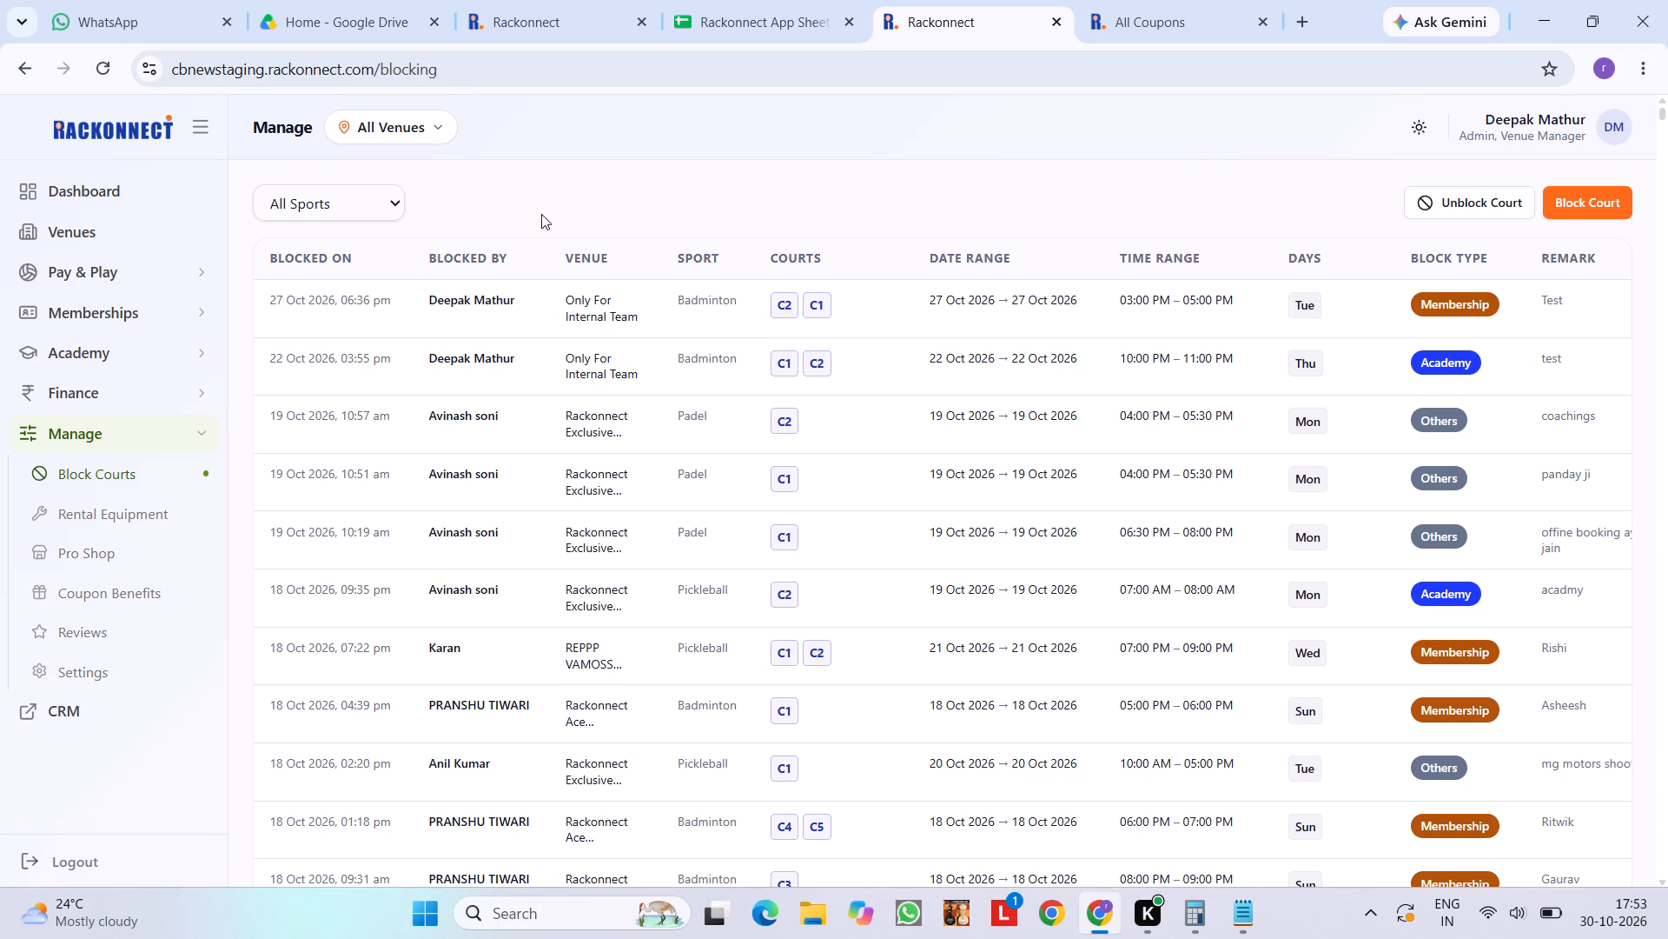
{"action": "scroll", "coordinate": [541, 214], "scroll_direction": "down", "scroll_amount": 1}
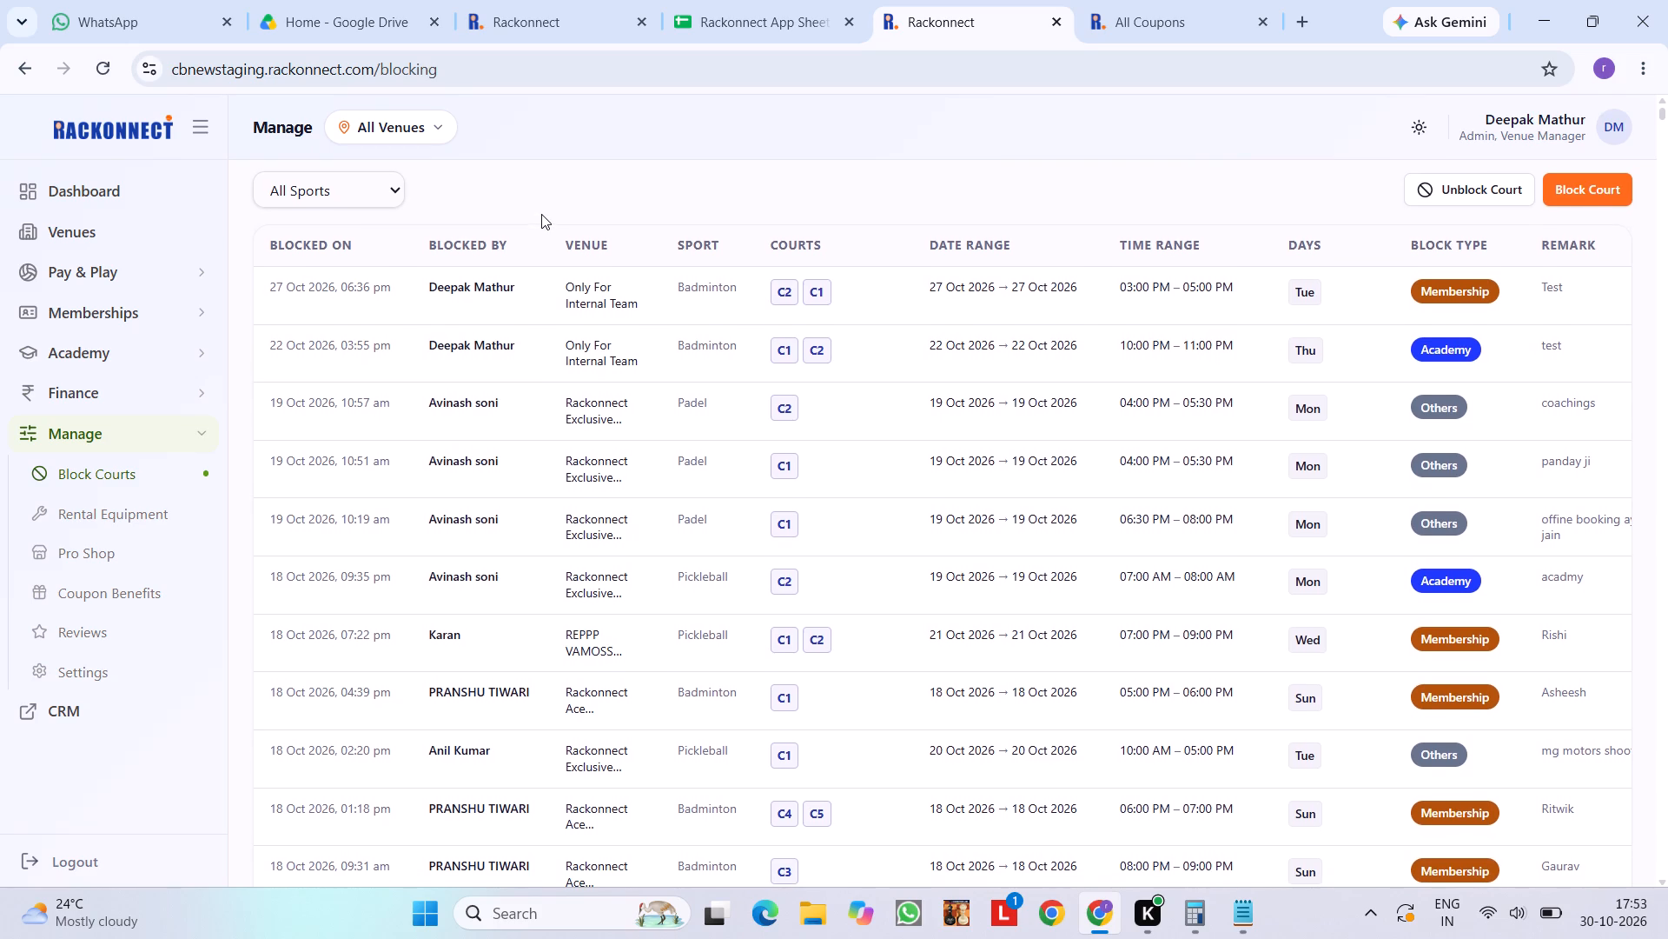
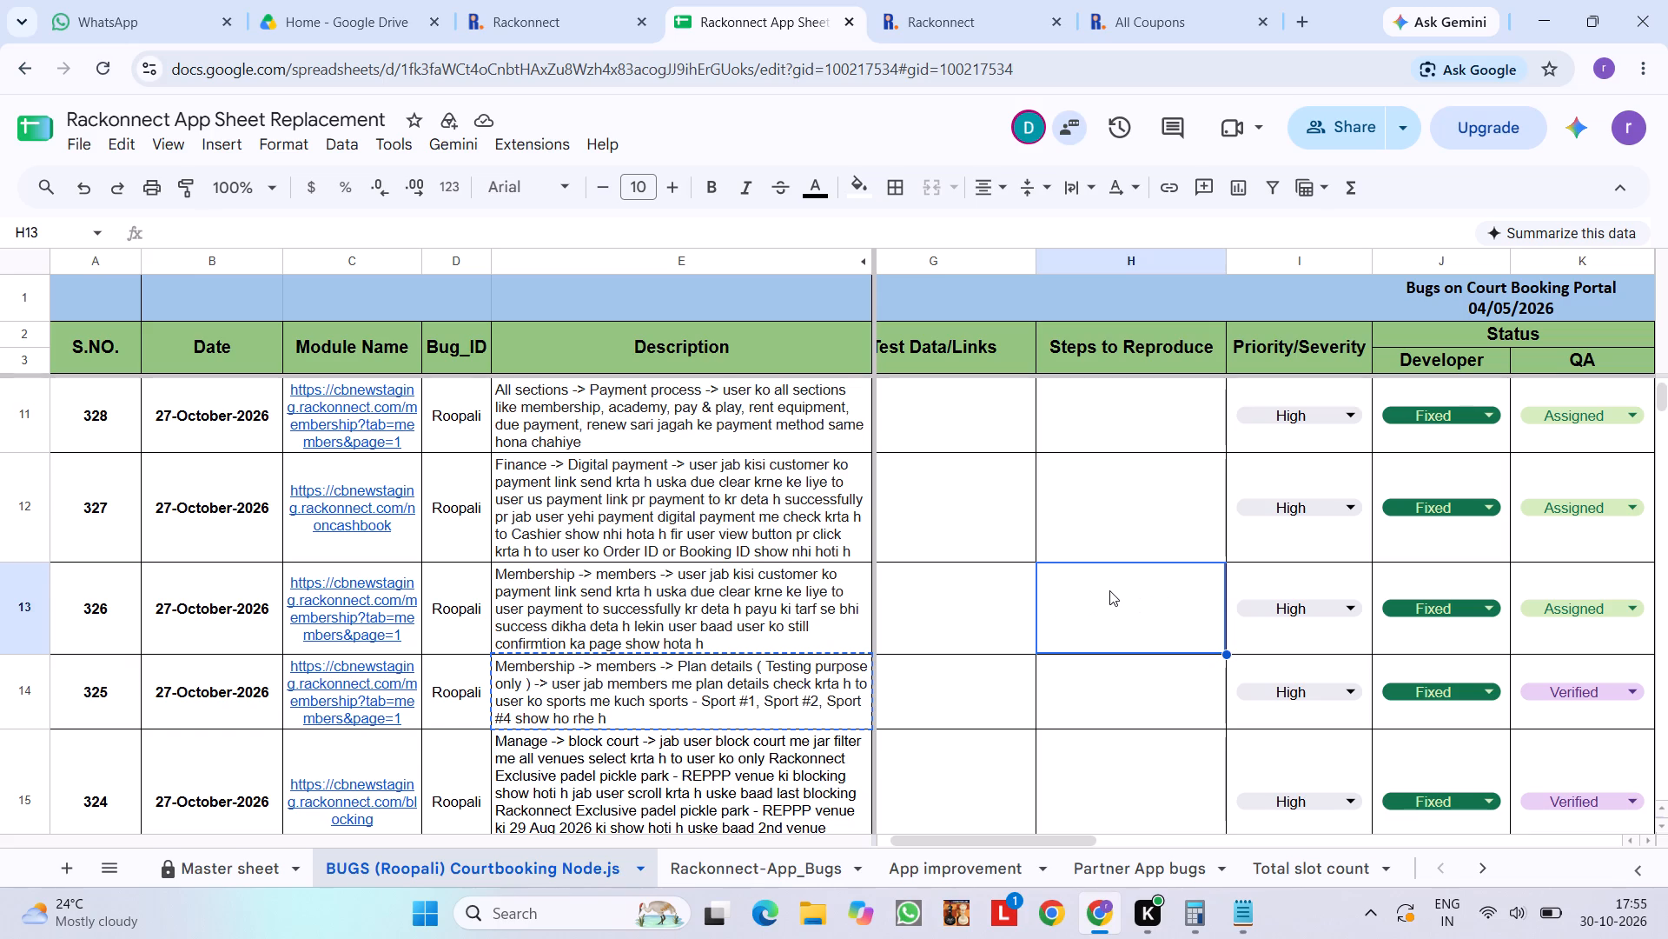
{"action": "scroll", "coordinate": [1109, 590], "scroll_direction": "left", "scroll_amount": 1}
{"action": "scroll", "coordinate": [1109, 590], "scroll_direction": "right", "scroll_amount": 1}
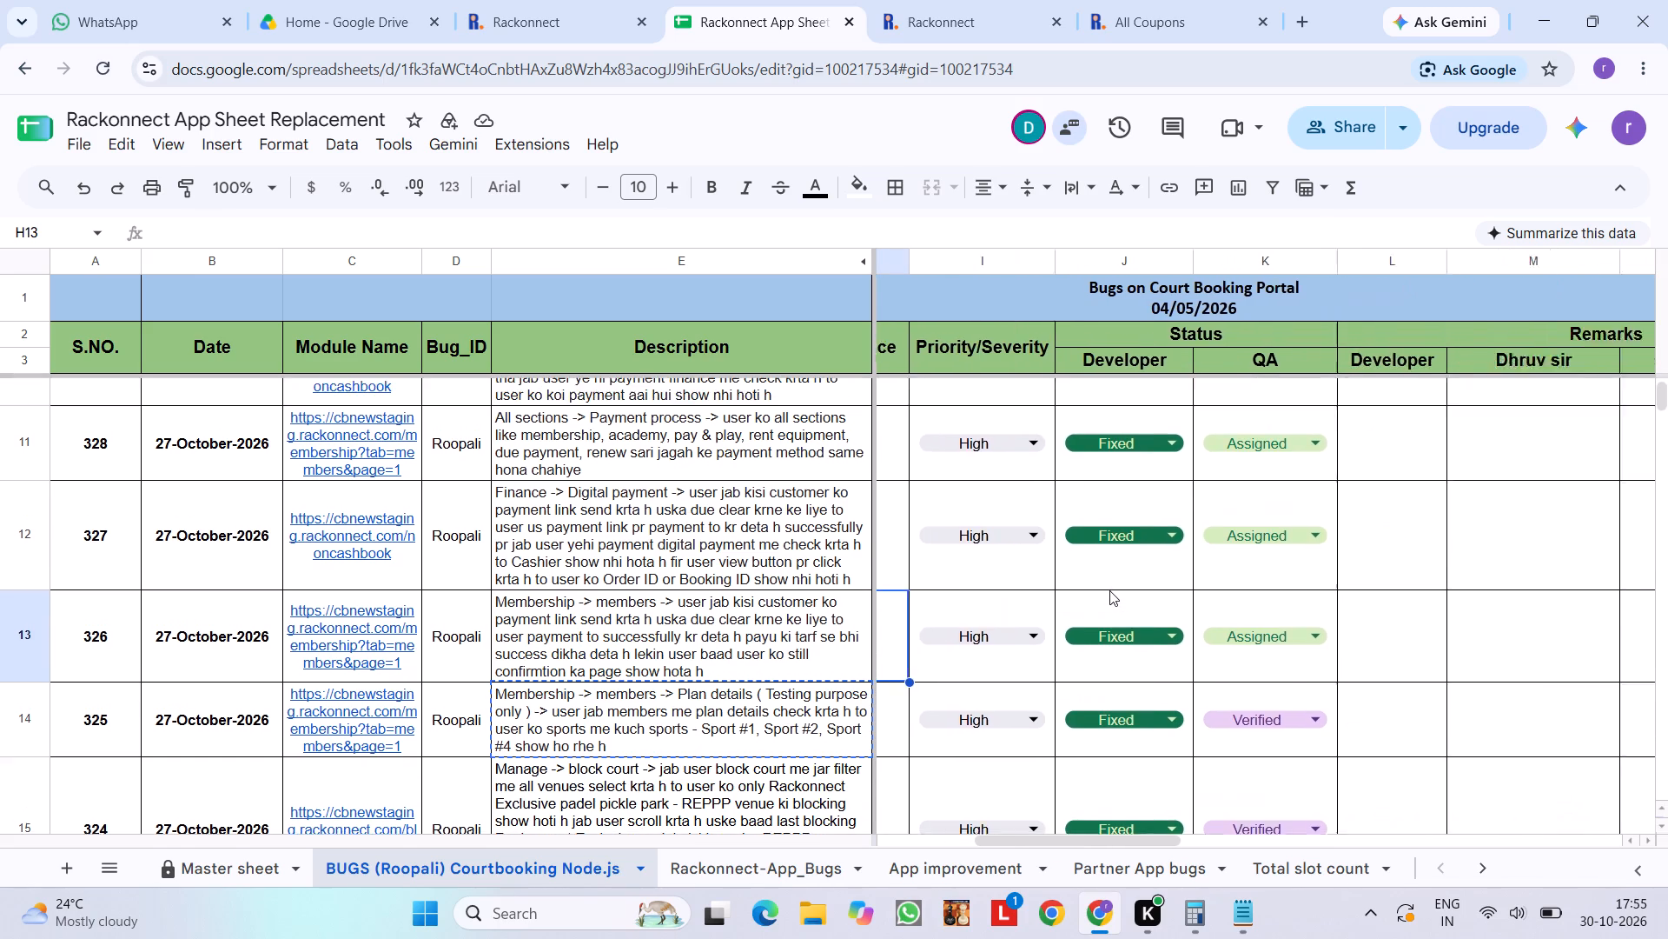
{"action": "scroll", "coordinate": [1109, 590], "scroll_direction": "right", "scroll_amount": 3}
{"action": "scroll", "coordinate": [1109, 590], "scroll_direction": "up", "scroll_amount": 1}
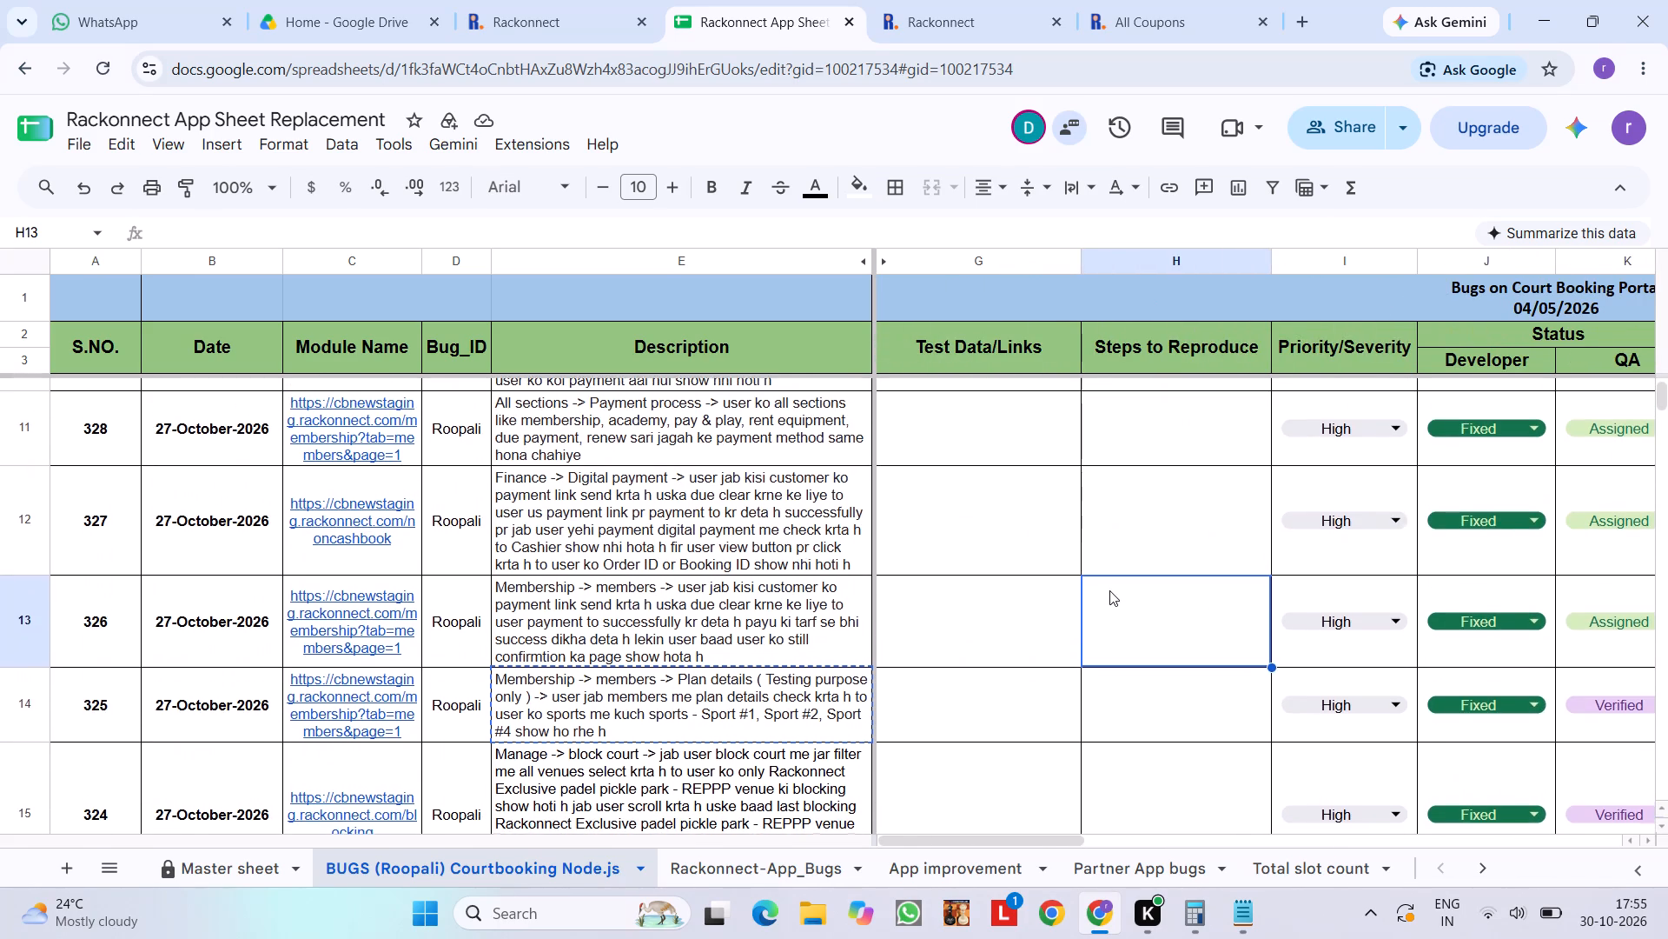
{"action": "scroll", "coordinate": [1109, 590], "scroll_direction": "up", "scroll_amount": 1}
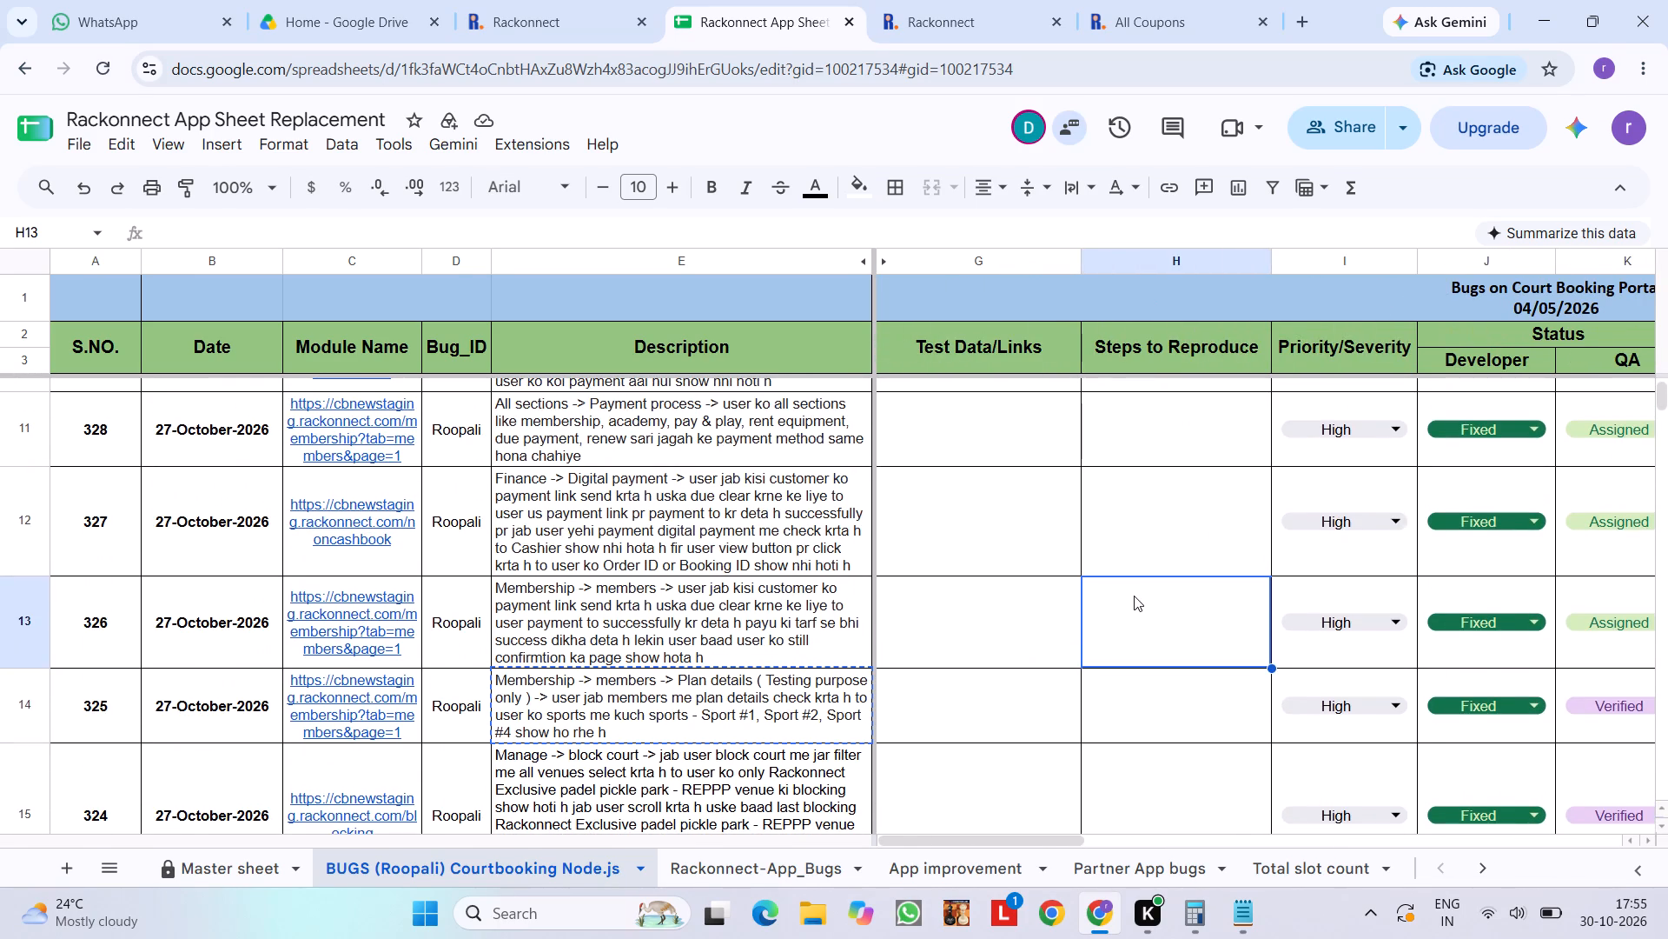
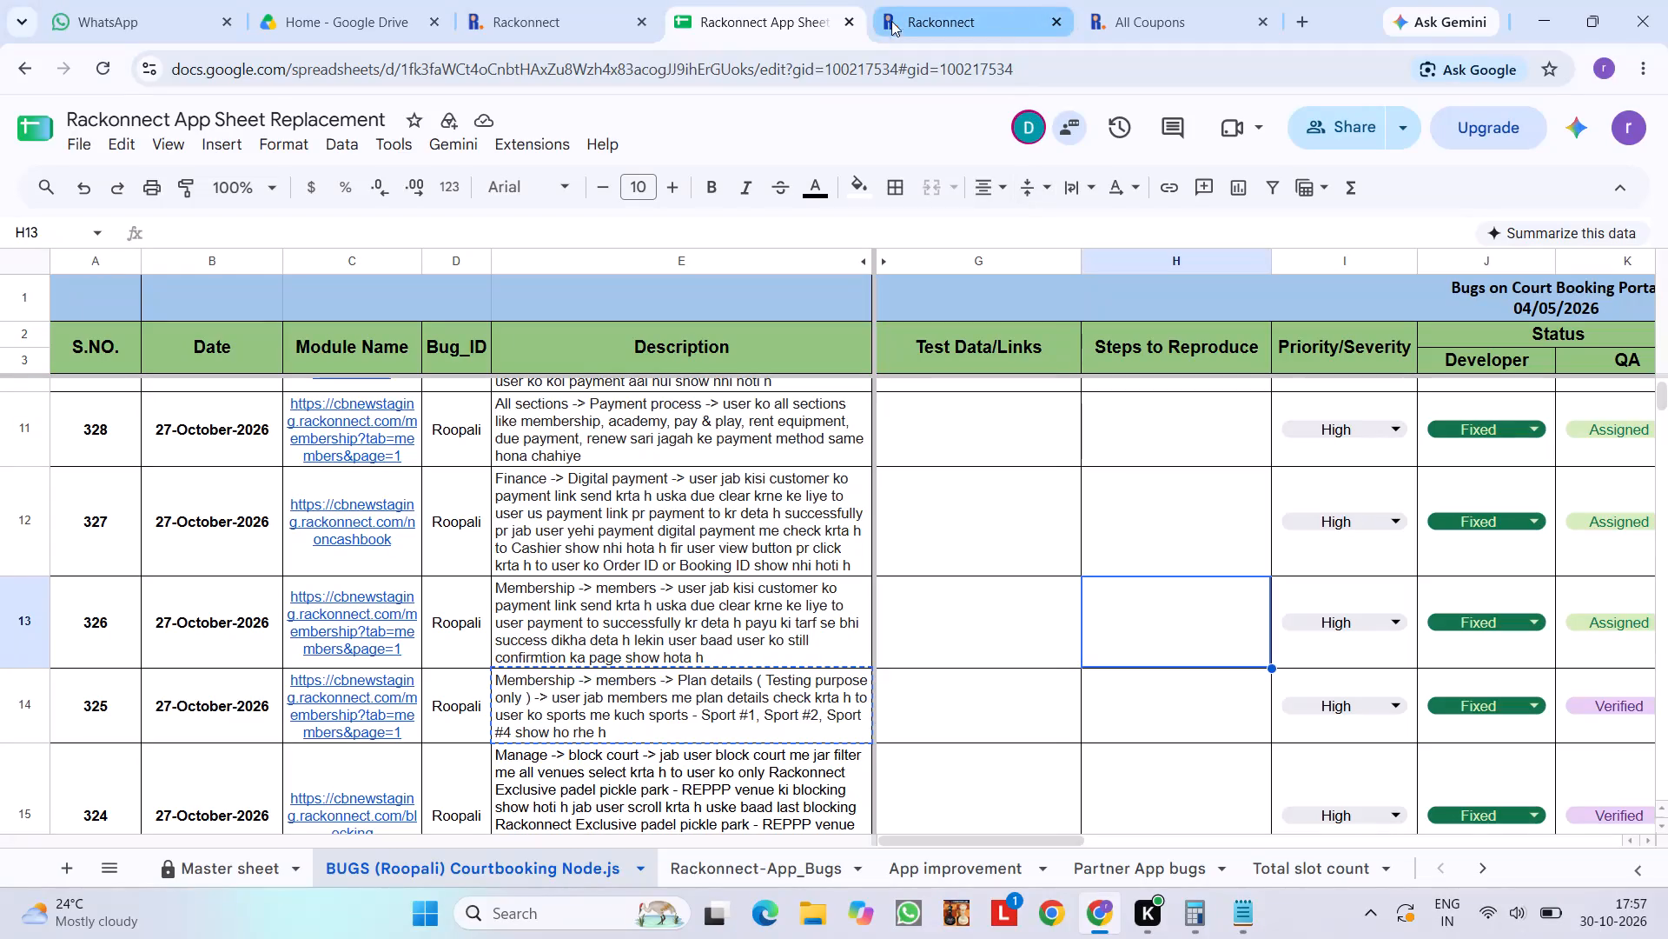
Switch from the bug sheet to the Rackonnect staging portal and open the Members list under Memberships.
{"action": "left_click", "coordinate": [659, 0]}
{"action": "left_click", "coordinate": [692, 2]}
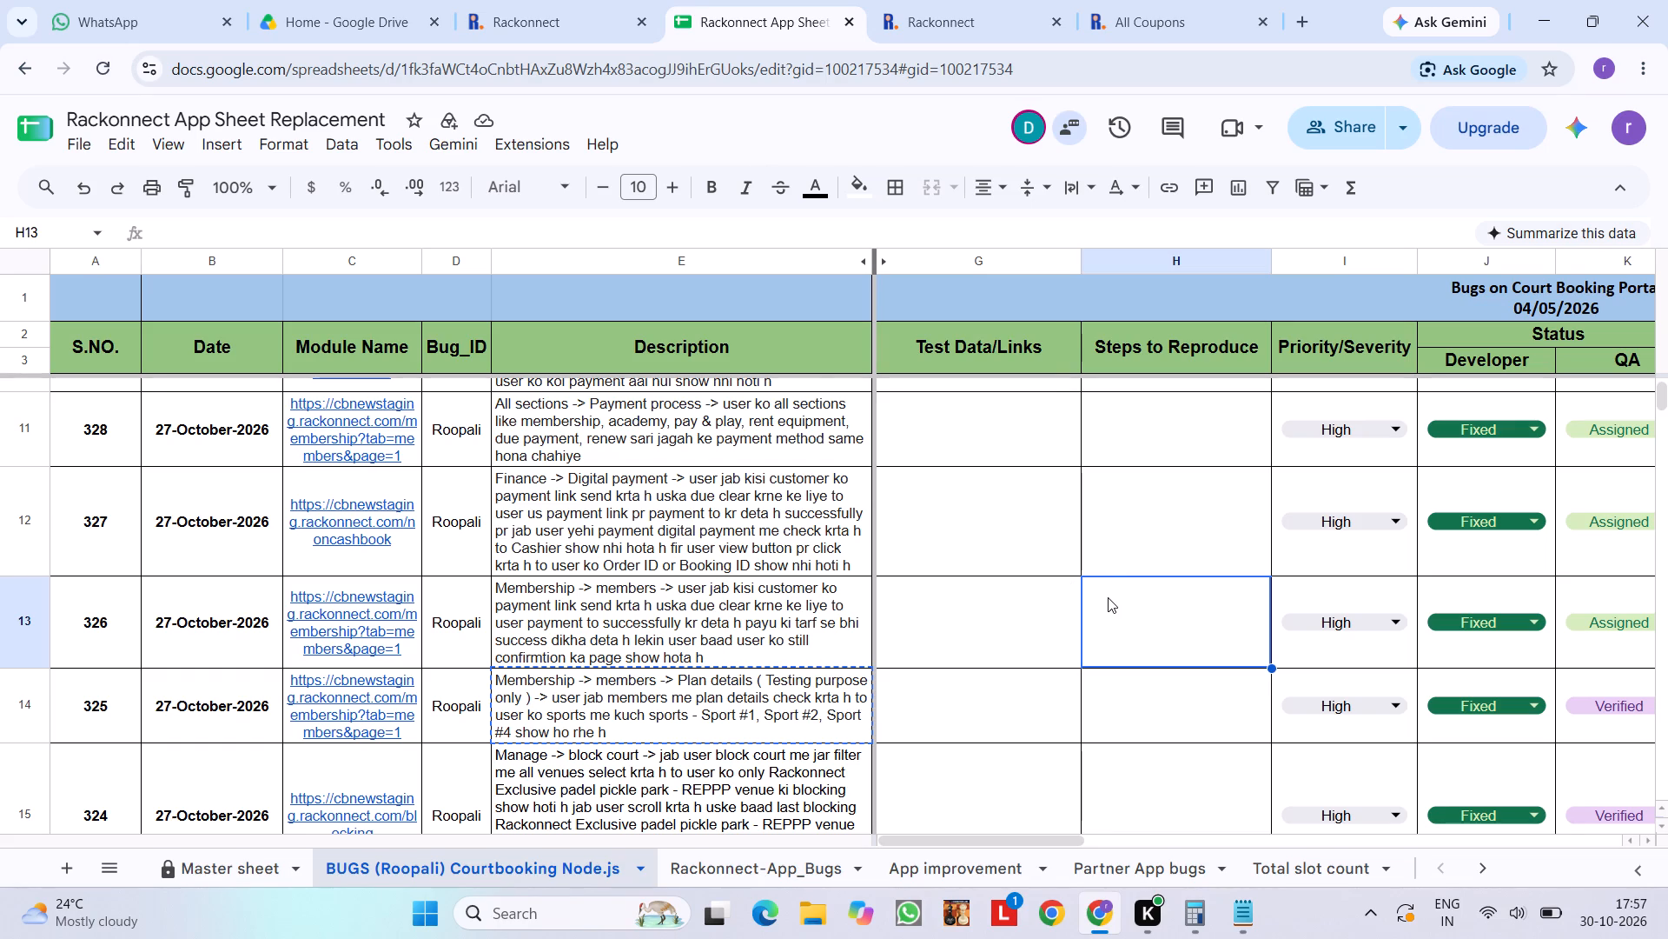
{"action": "left_click", "coordinate": [966, 0]}
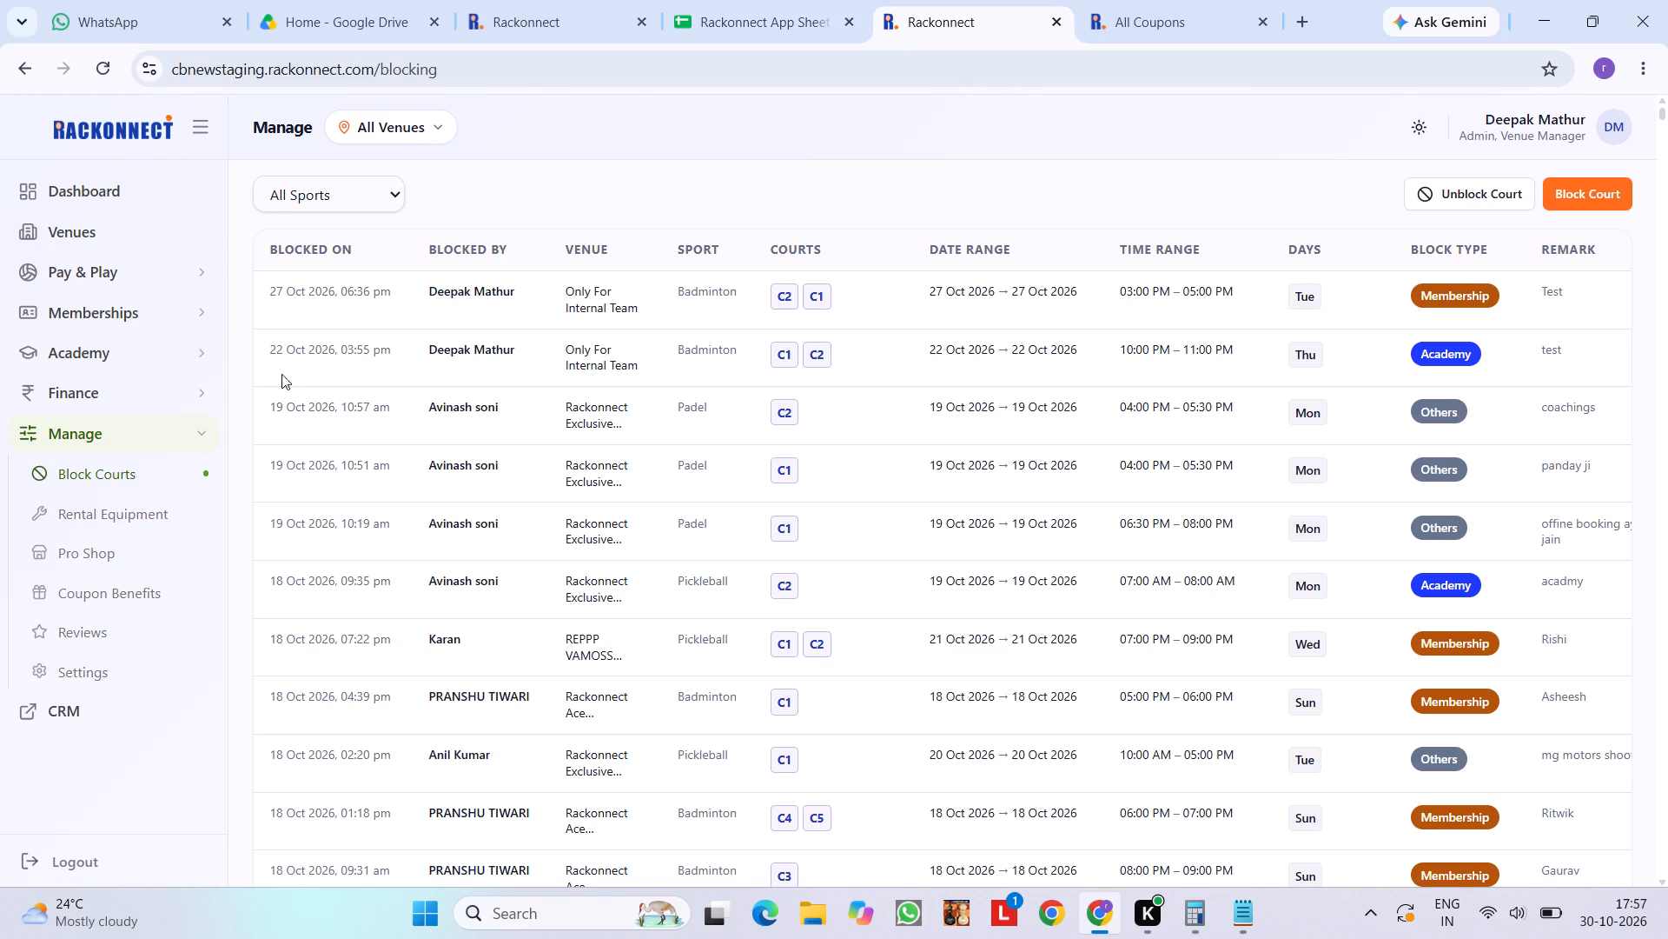
{"action": "left_click", "coordinate": [116, 388]}
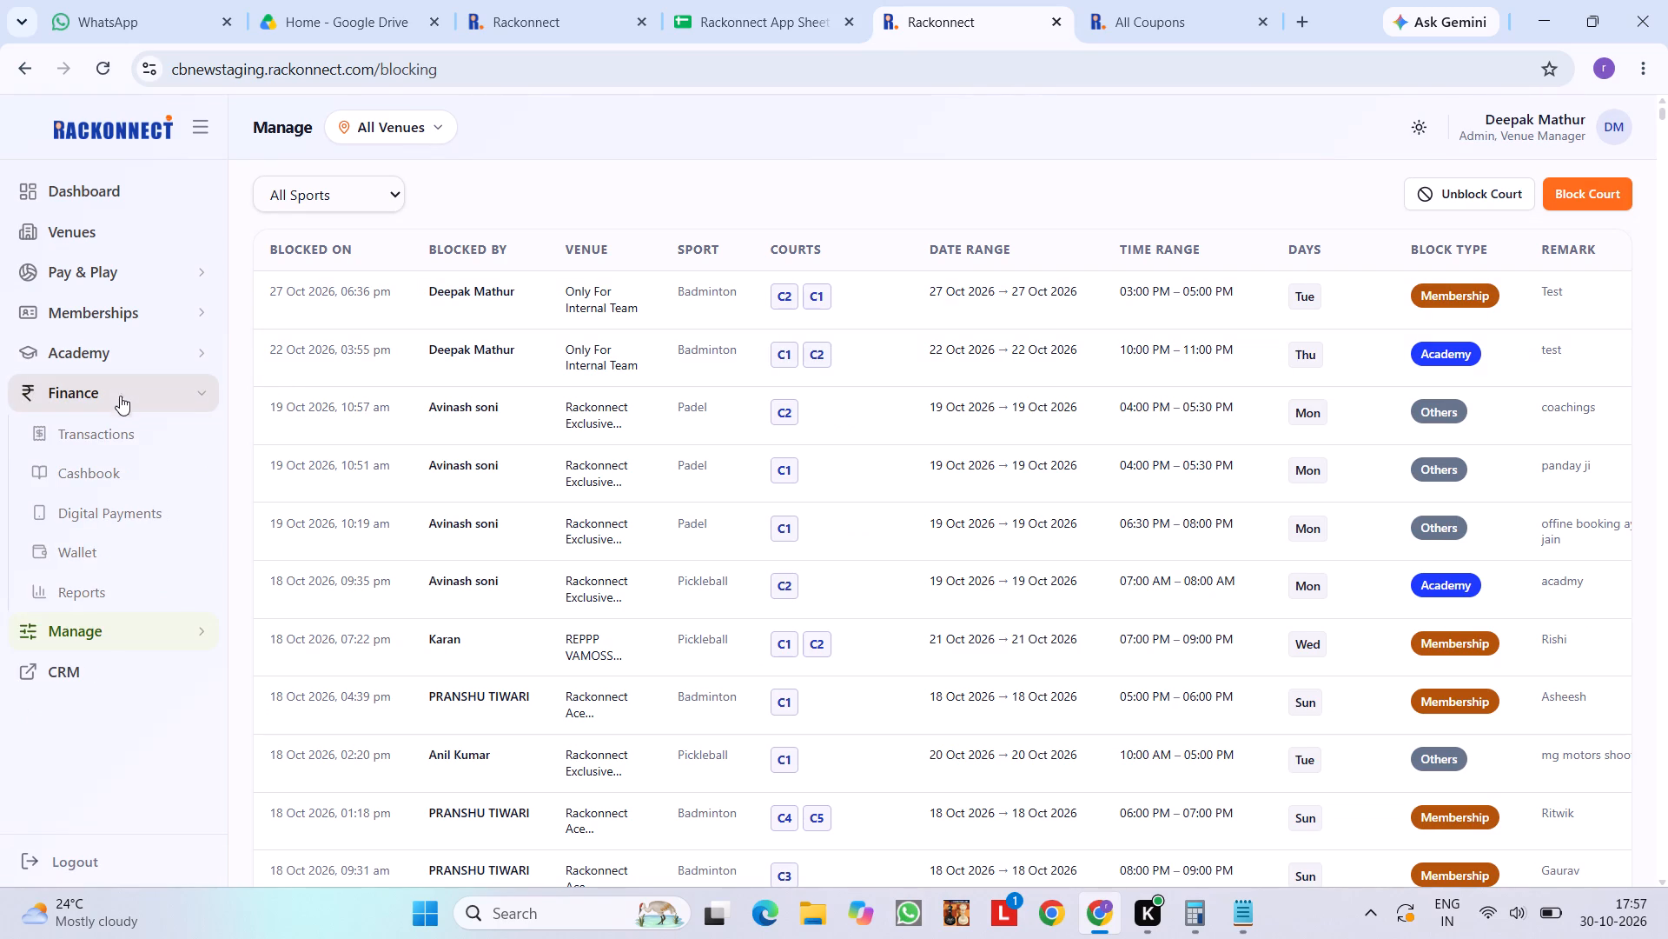
{"action": "left_click", "coordinate": [144, 357]}
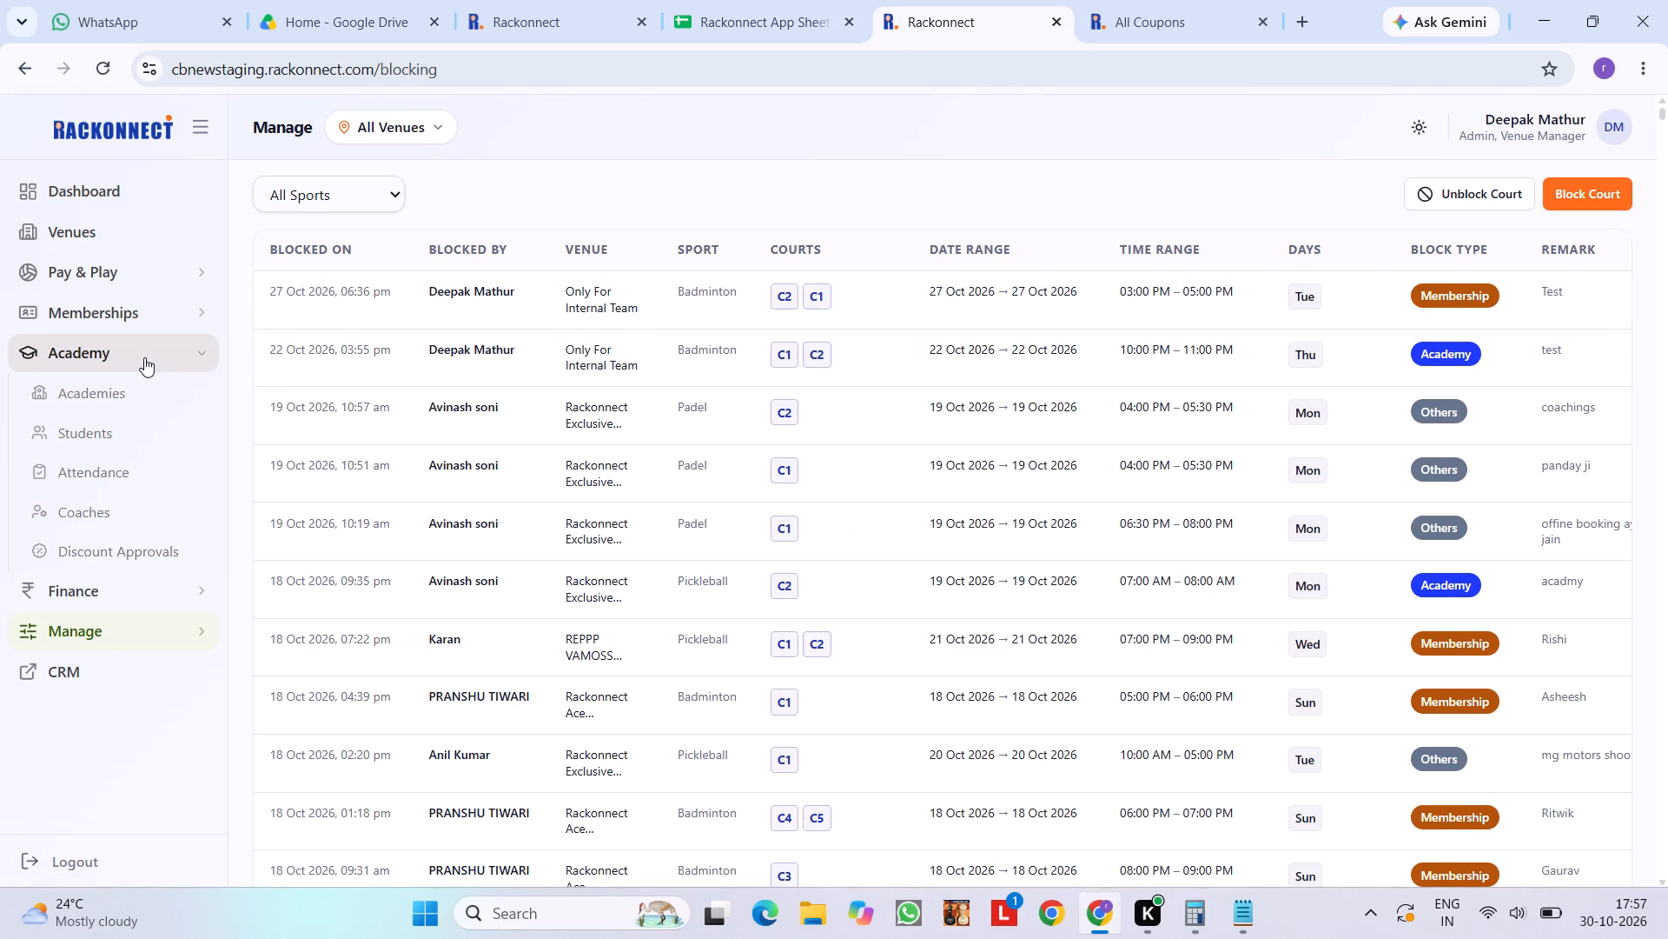
{"action": "left_click", "coordinate": [157, 298]}
{"action": "left_click", "coordinate": [110, 396]}
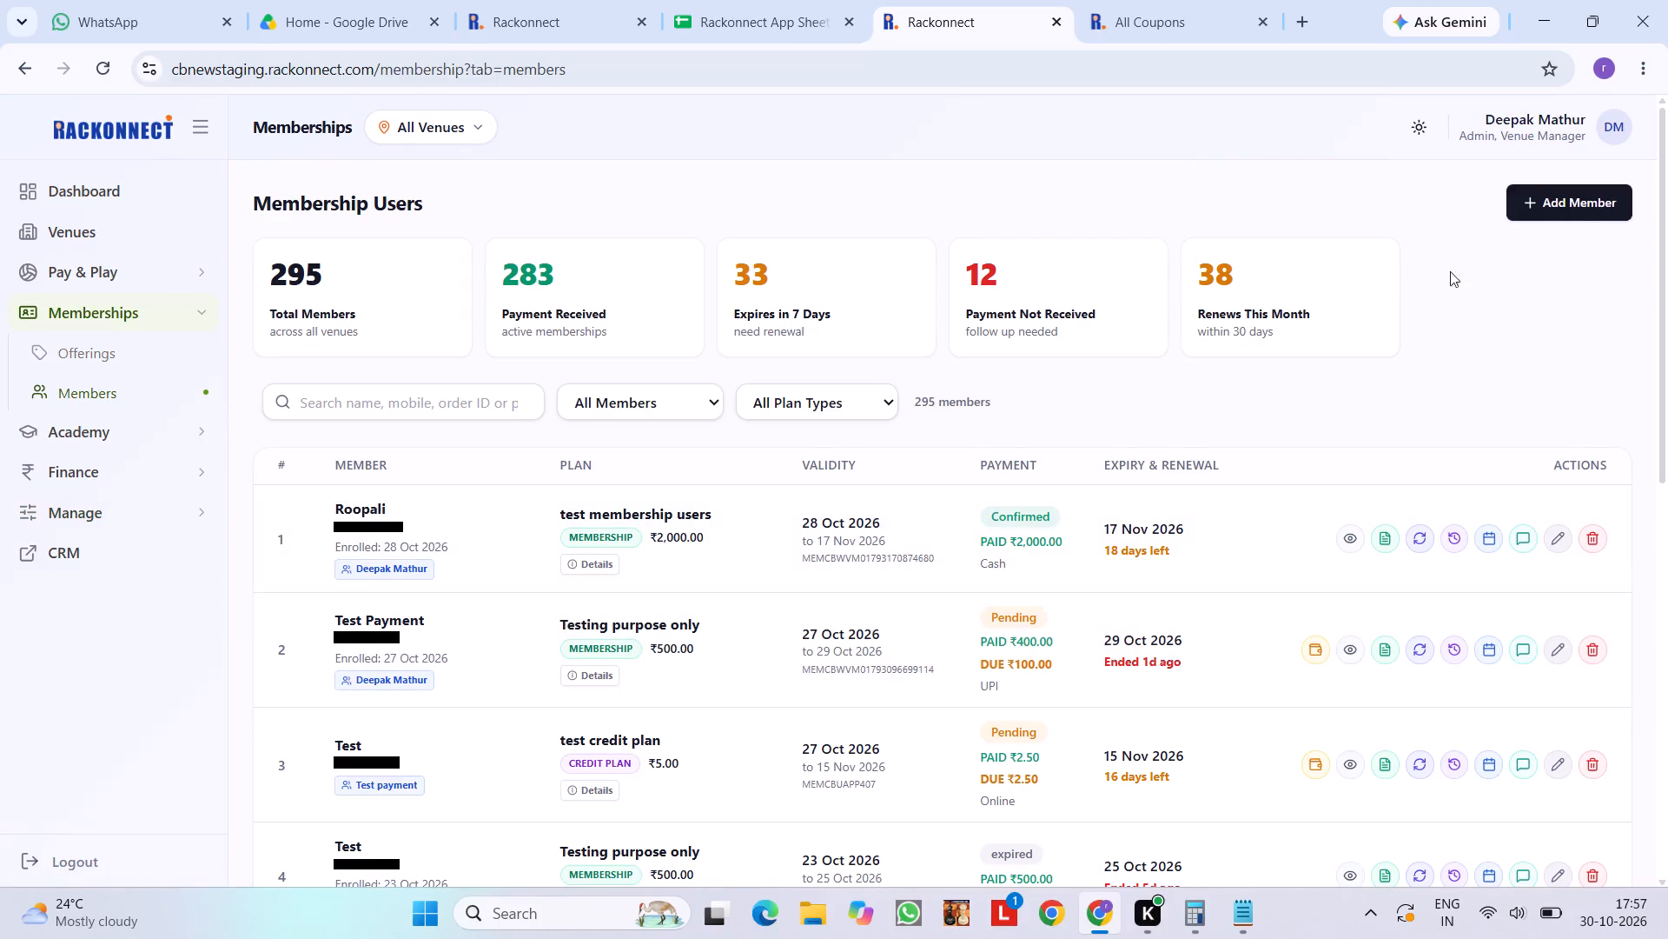
View the Enroll New Member form and close it without enrolling anyone.
{"action": "left_click", "coordinate": [1585, 196]}
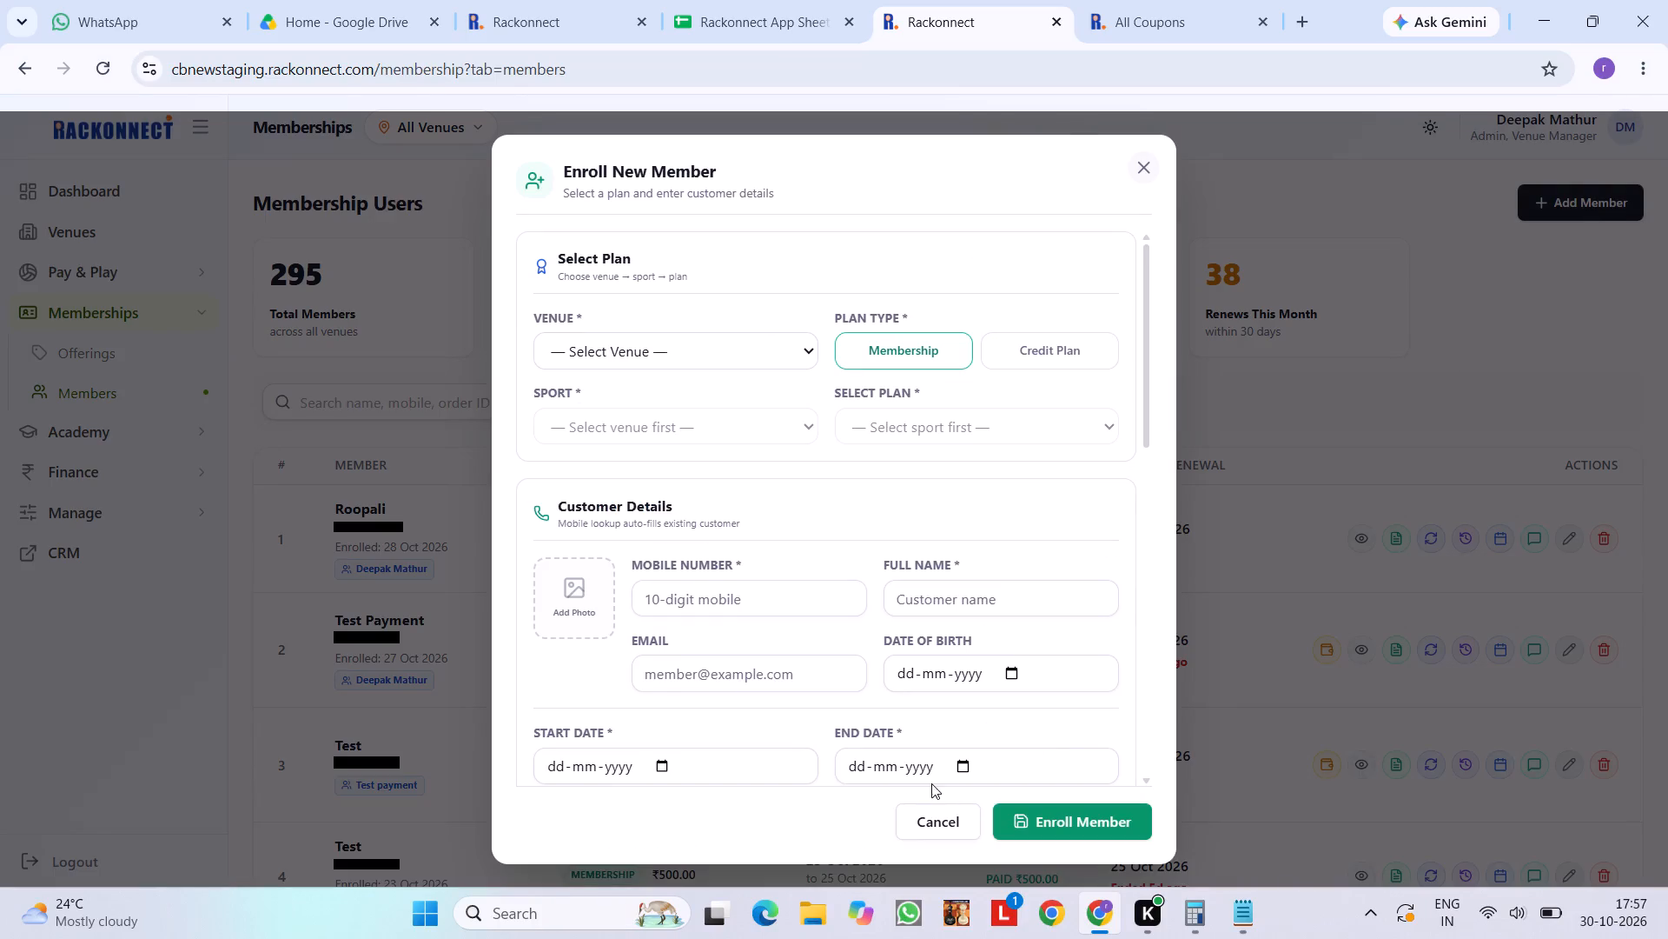
{"action": "left_click", "coordinate": [939, 831]}
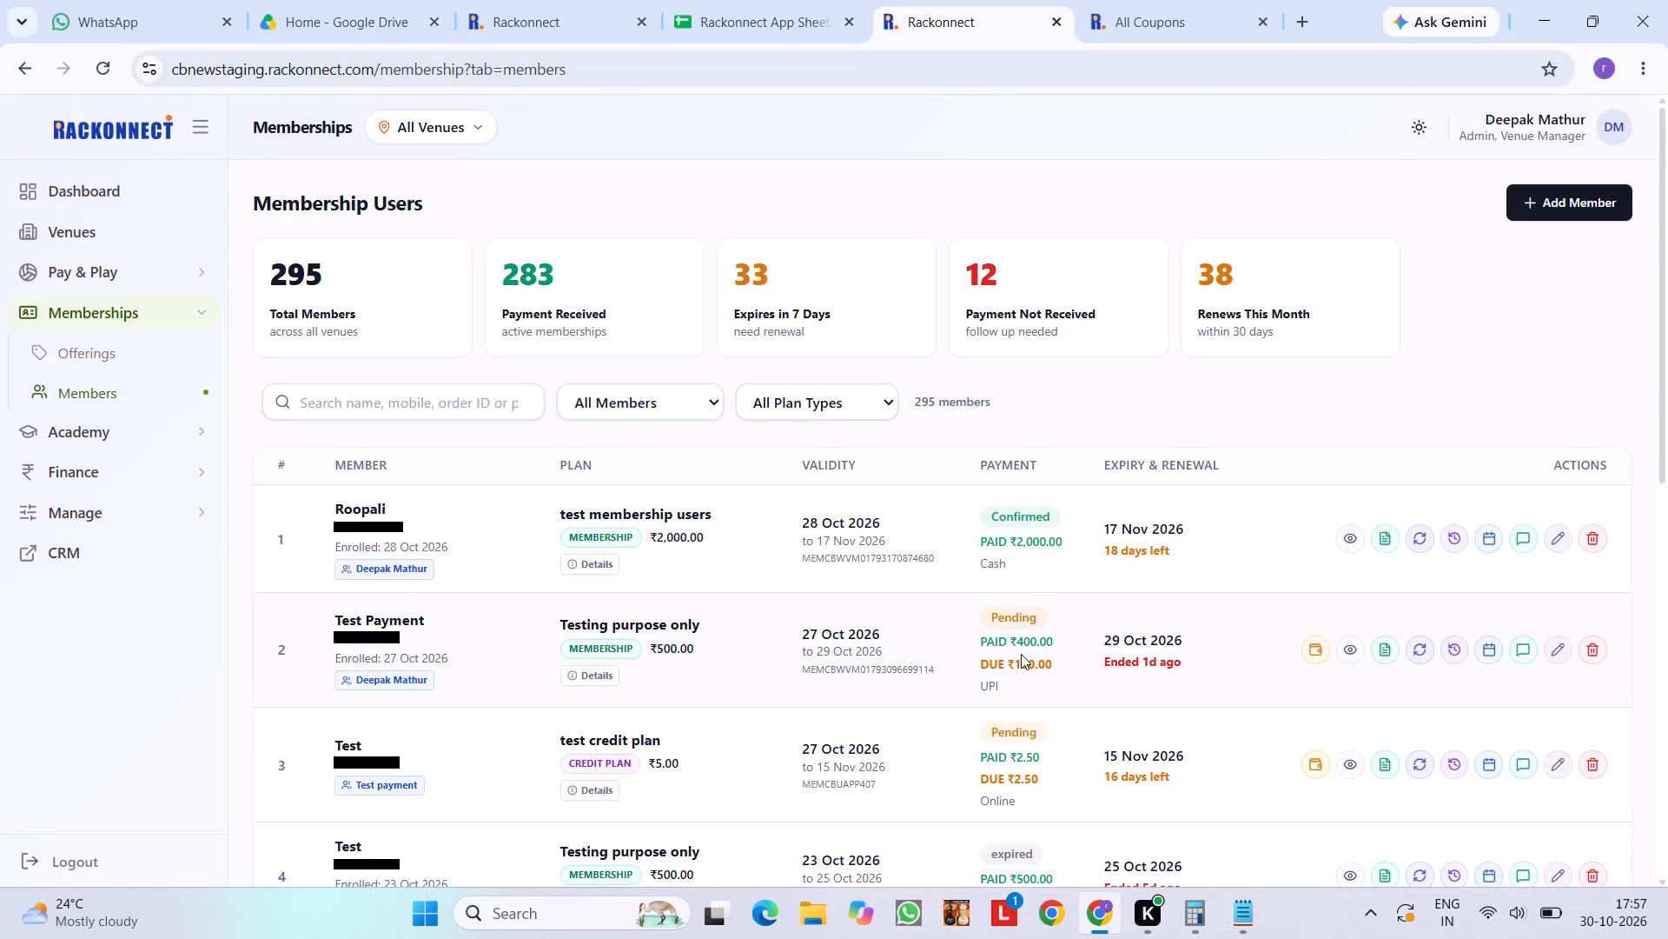
Check the UPI option in Collect Payment for the Test Payment membership's due, and cancel without collecting.
{"action": "left_click", "coordinate": [1316, 653]}
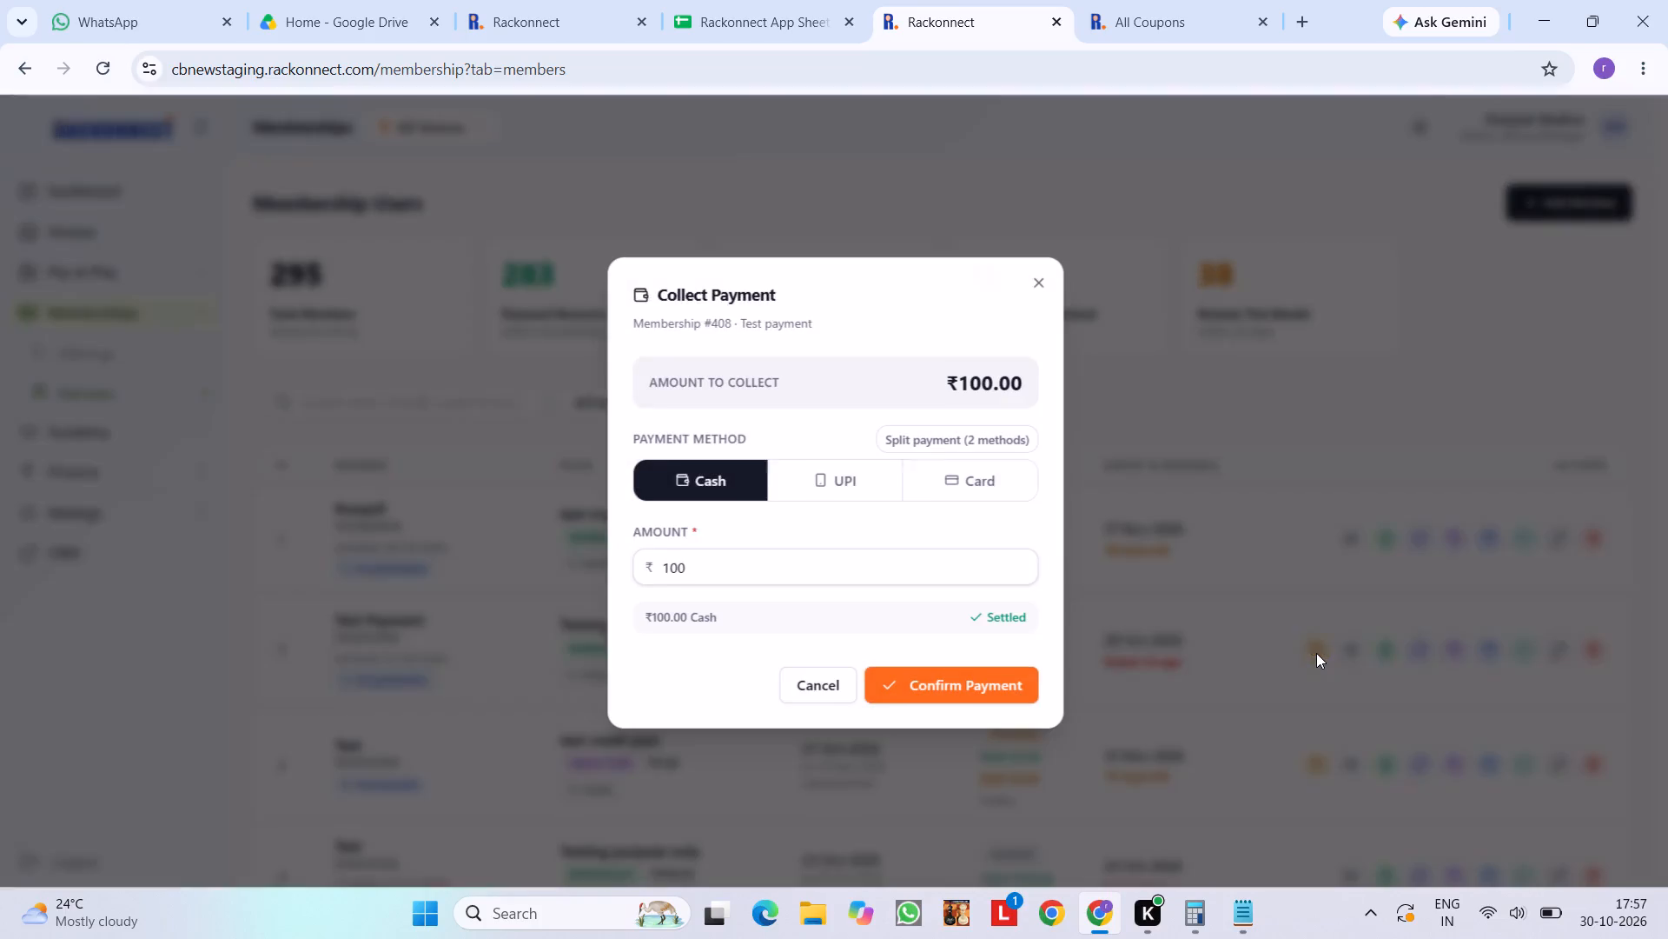
{"action": "left_click", "coordinate": [868, 476]}
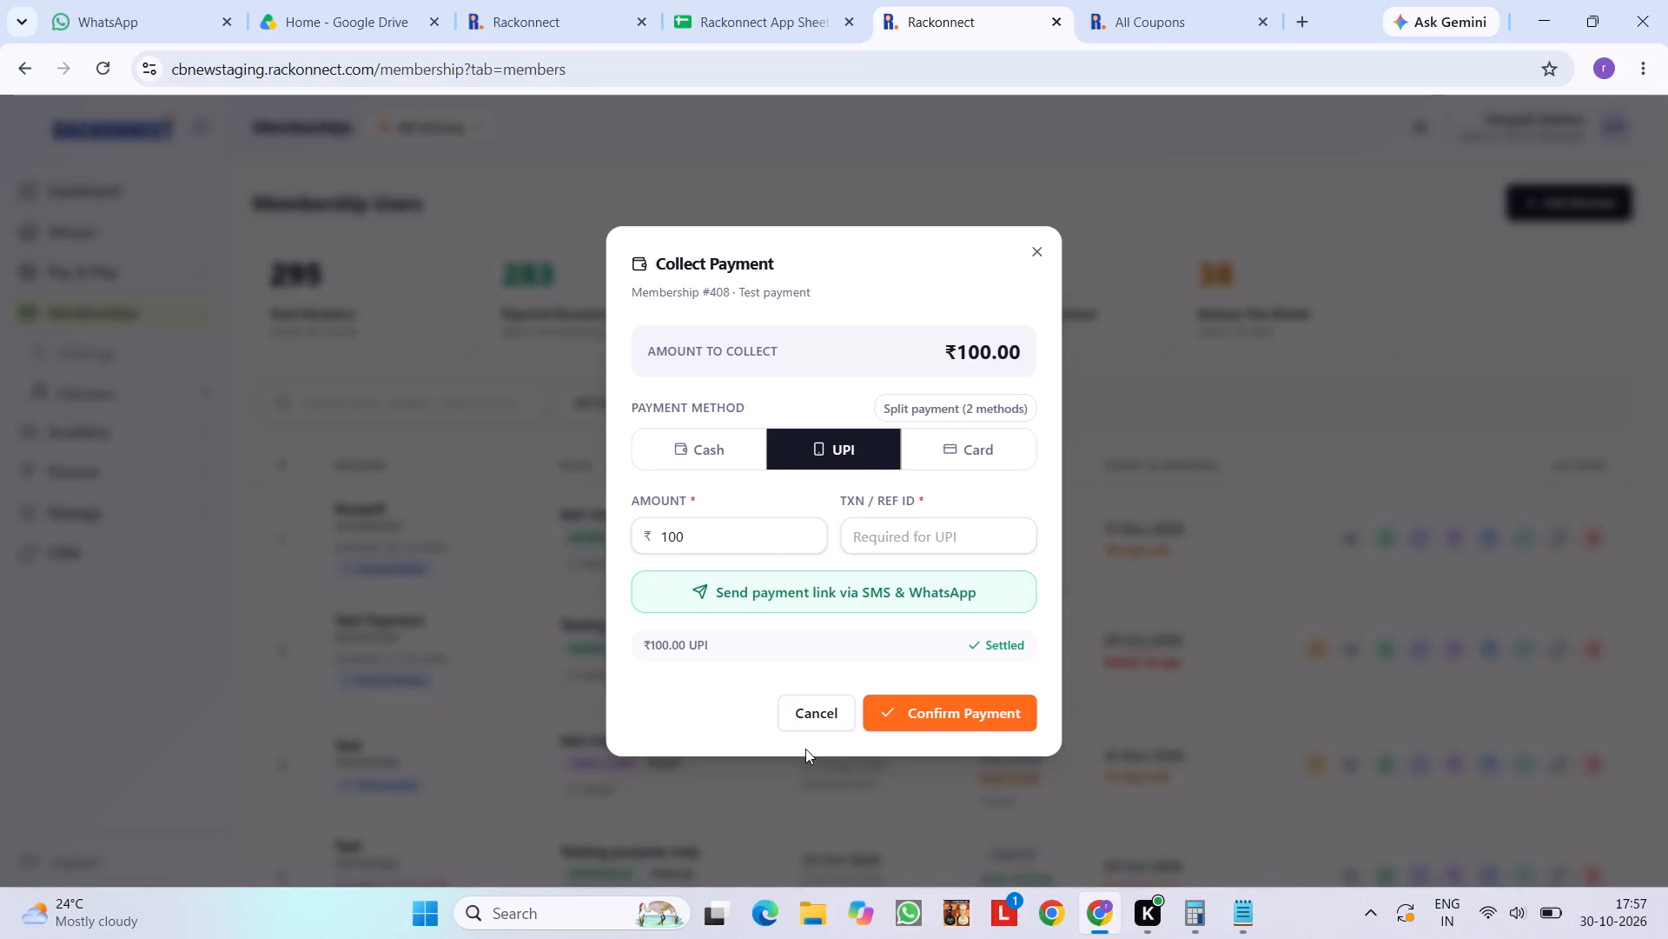
{"action": "left_click", "coordinate": [804, 723]}
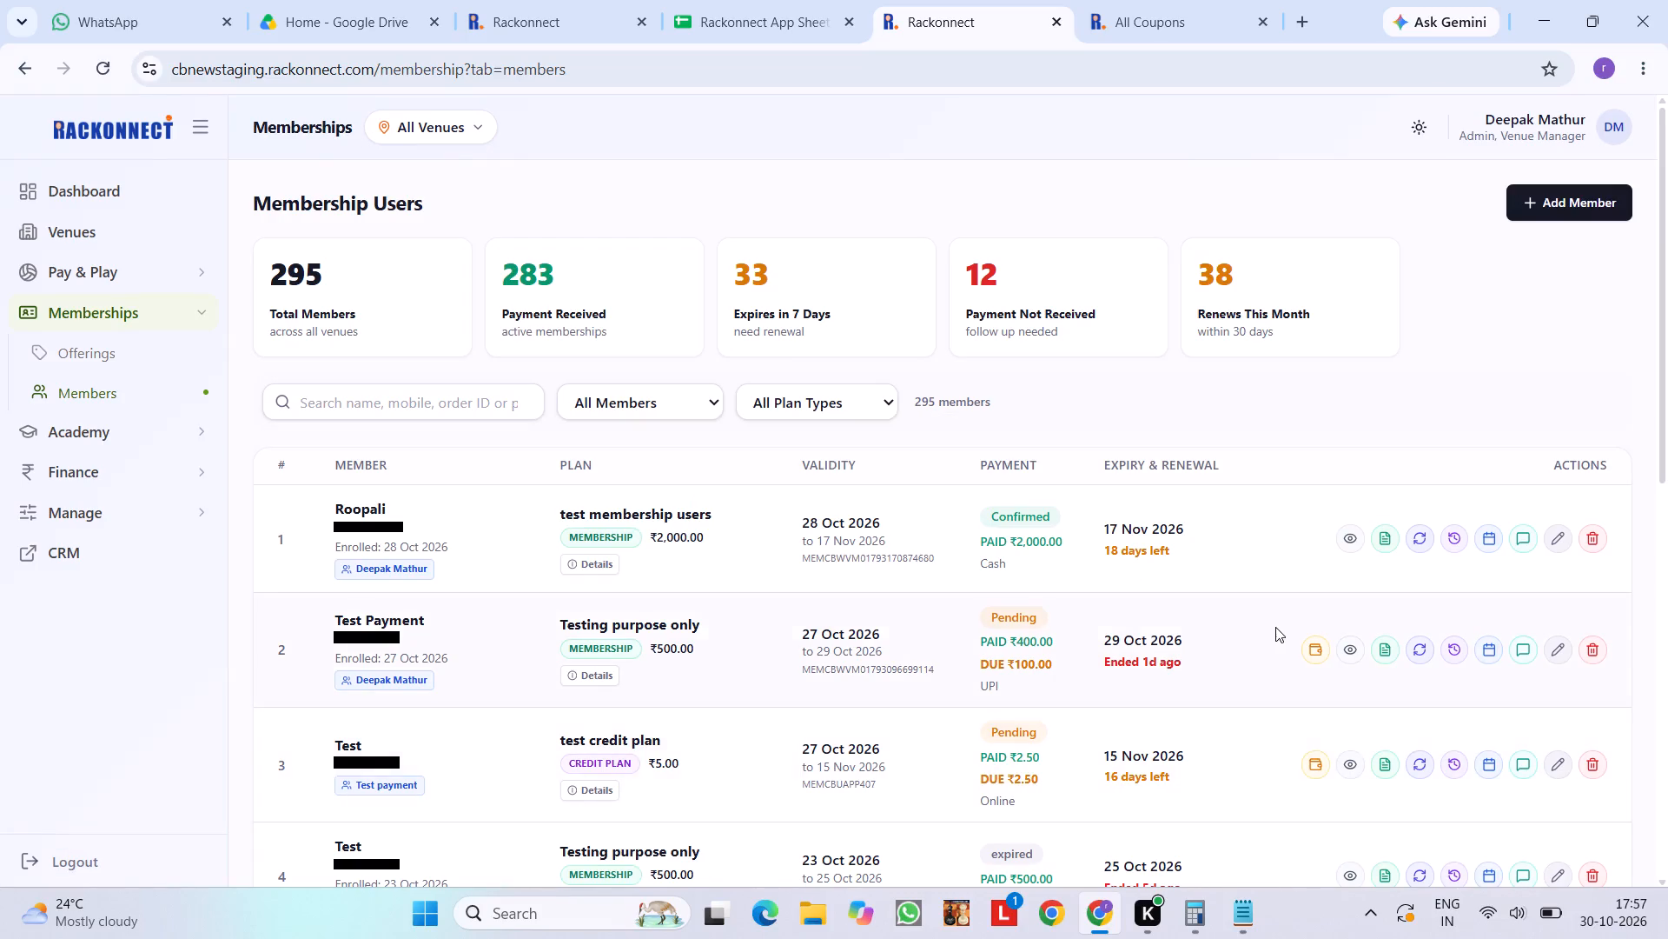
Send a ₹50 UPI payment link via SMS and WhatsApp for the Test Payment membership's due, approving the send.
{"action": "left_click", "coordinate": [1314, 645]}
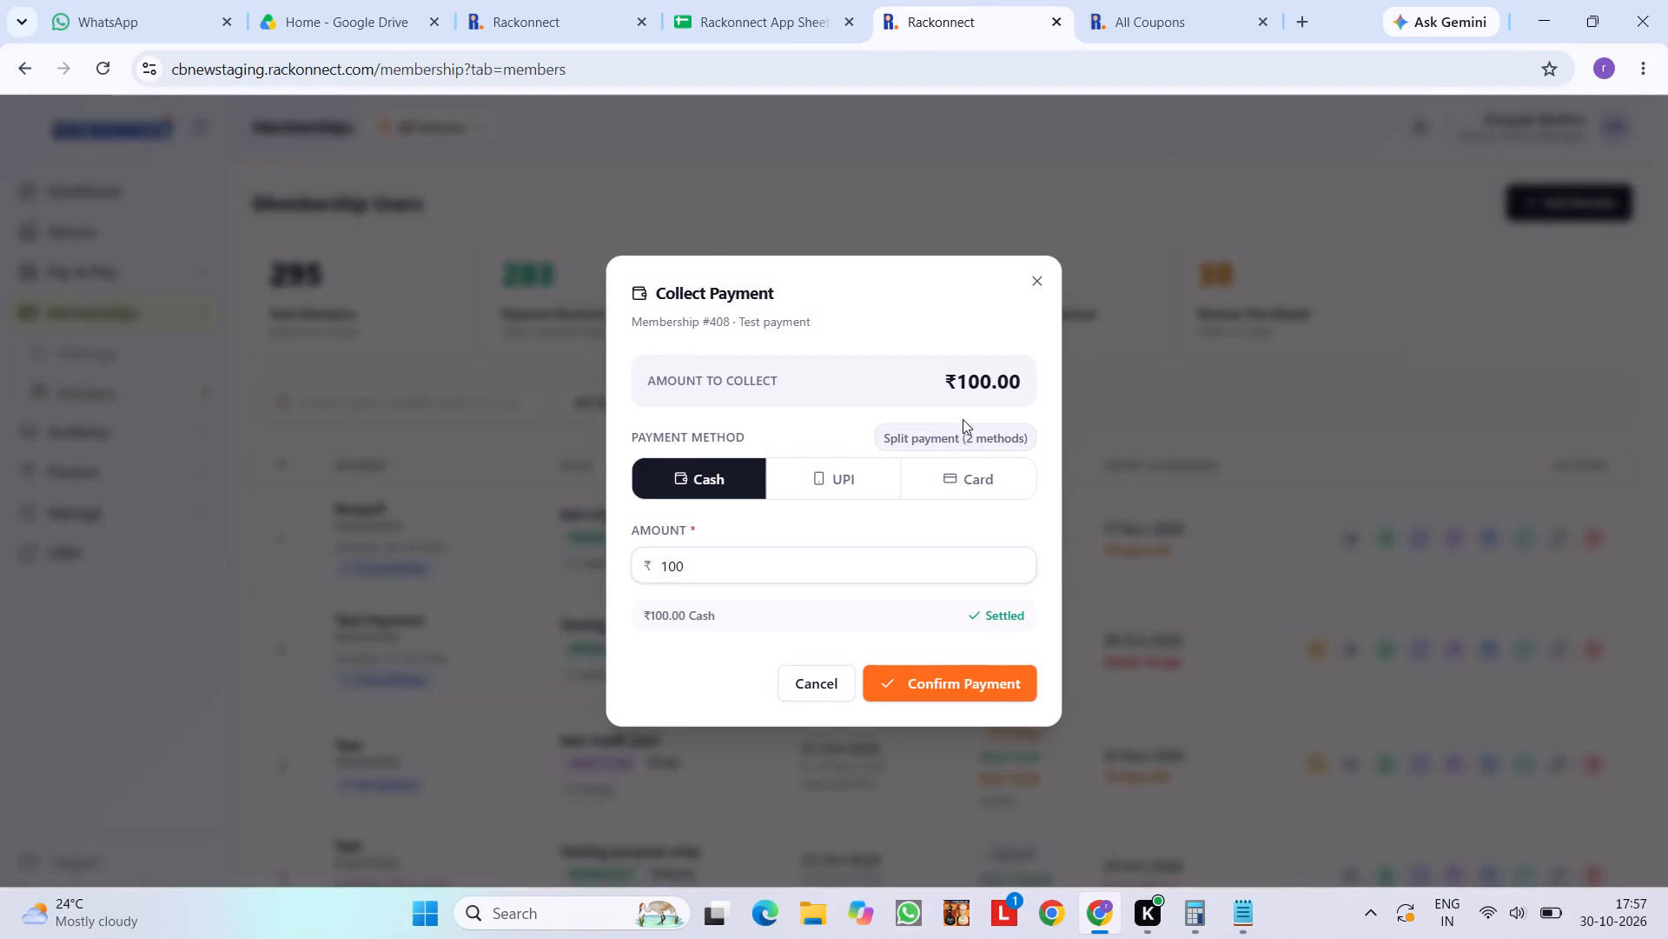
{"action": "left_click", "coordinate": [804, 556]}
{"action": "key", "text": "BackSpace"}
{"action": "key", "text": "BackSpace"}
{"action": "key", "text": "BackSpace"}
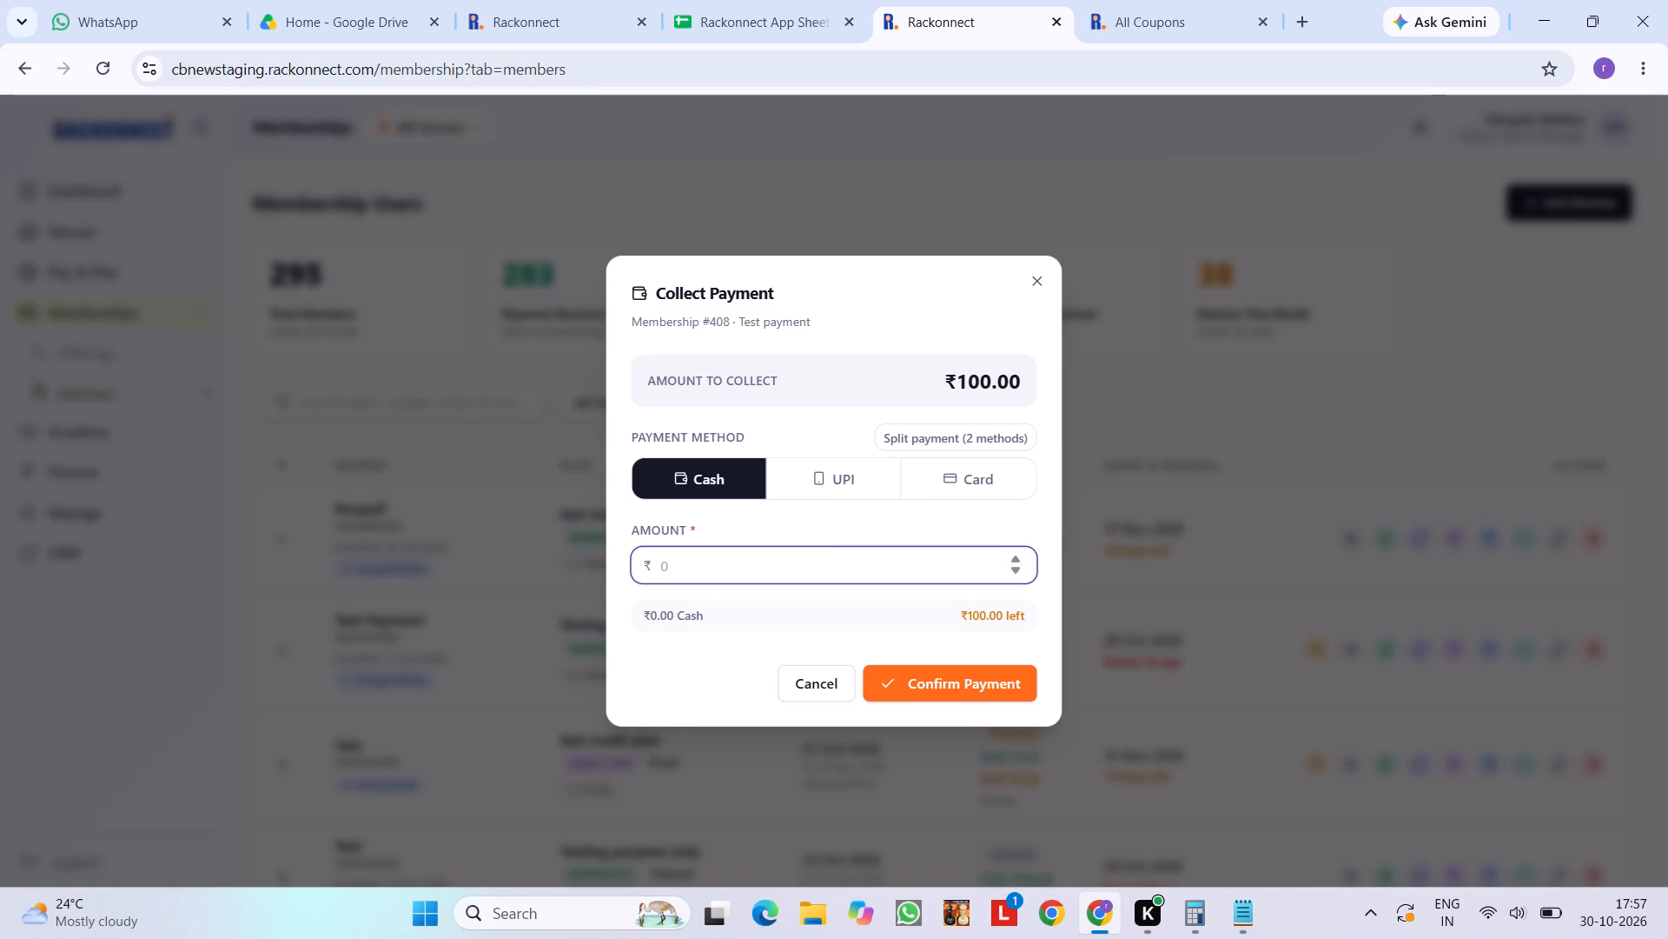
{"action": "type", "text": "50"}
{"action": "left_click", "coordinate": [866, 484]}
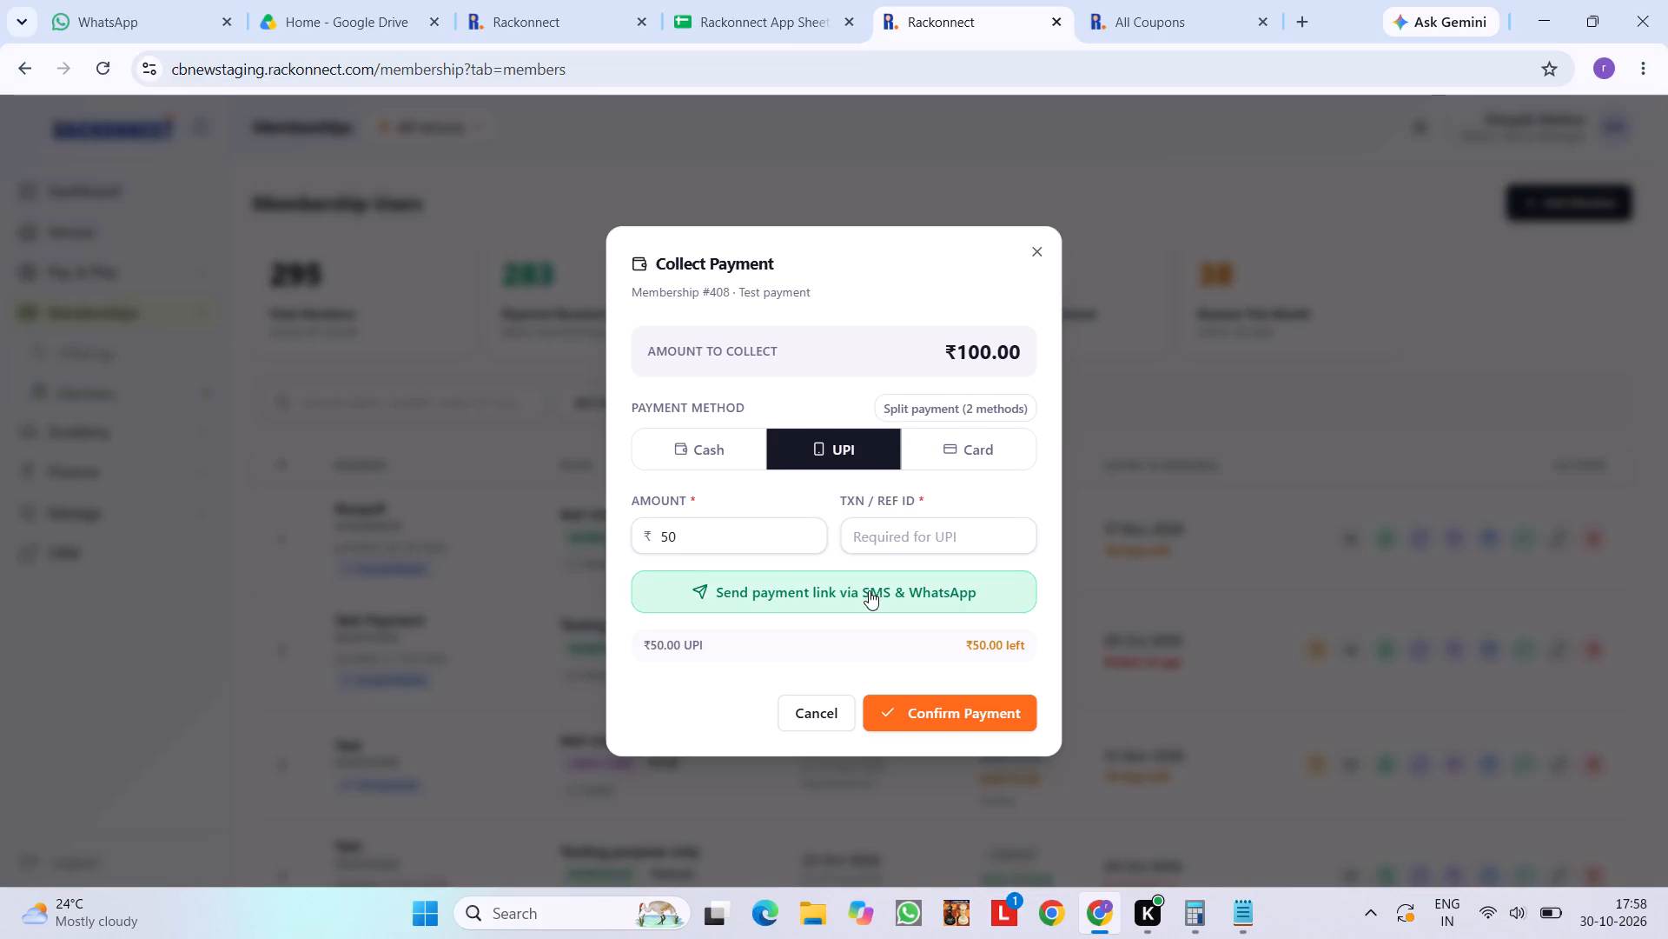
{"action": "left_click", "coordinate": [869, 590]}
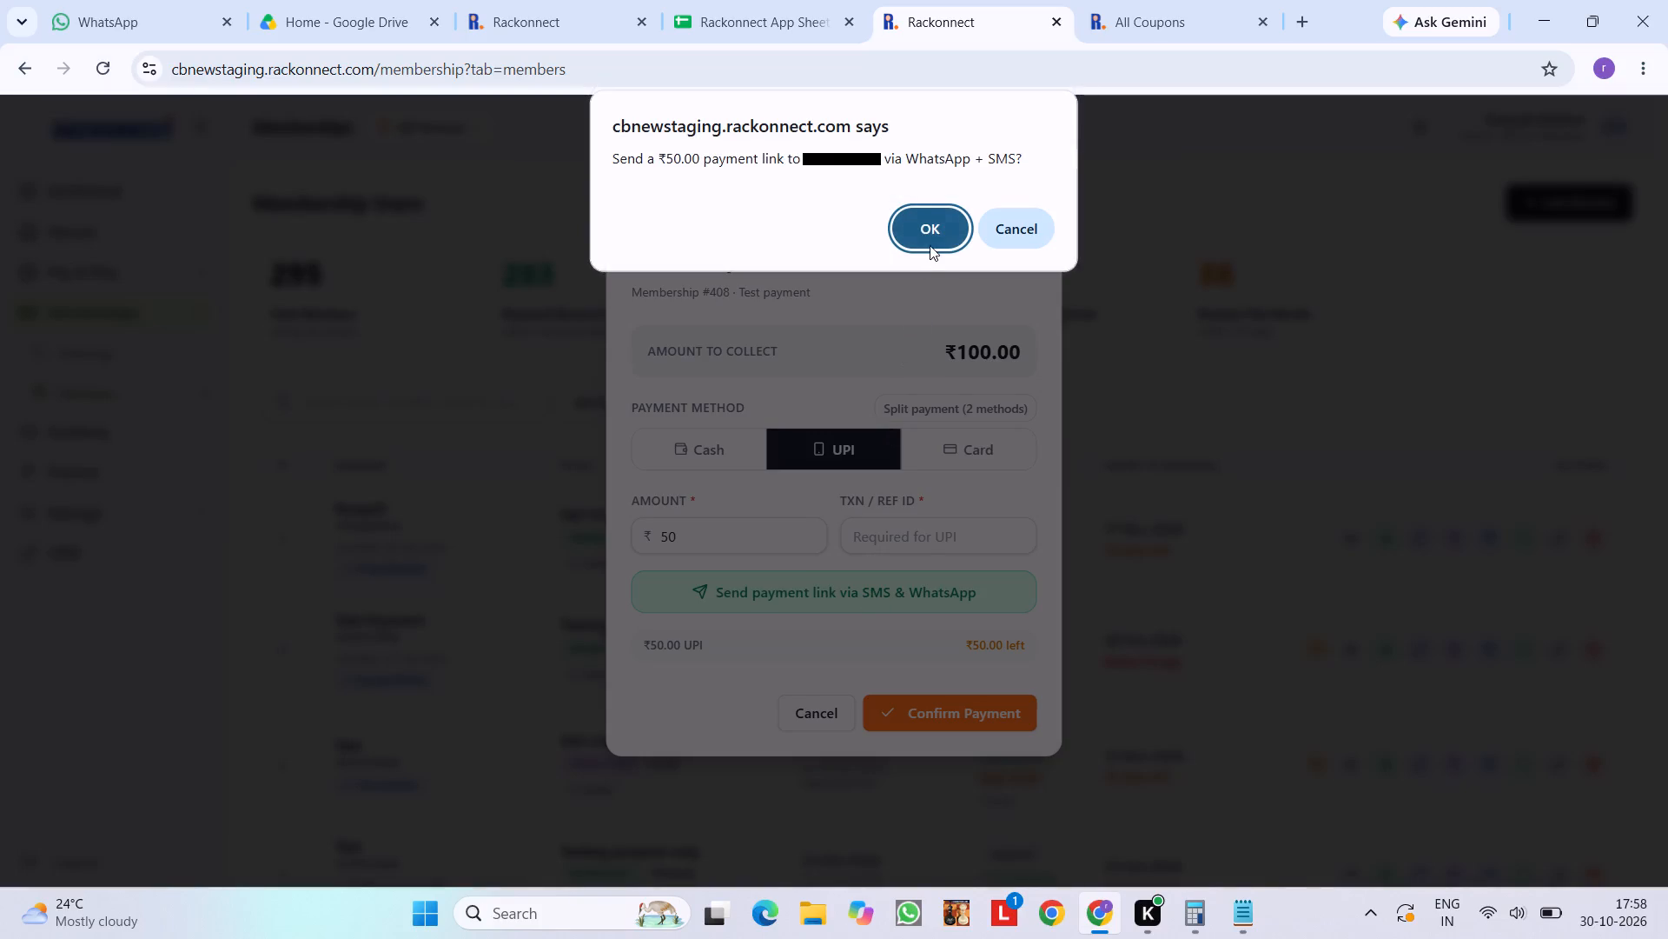
{"action": "left_click", "coordinate": [930, 243]}
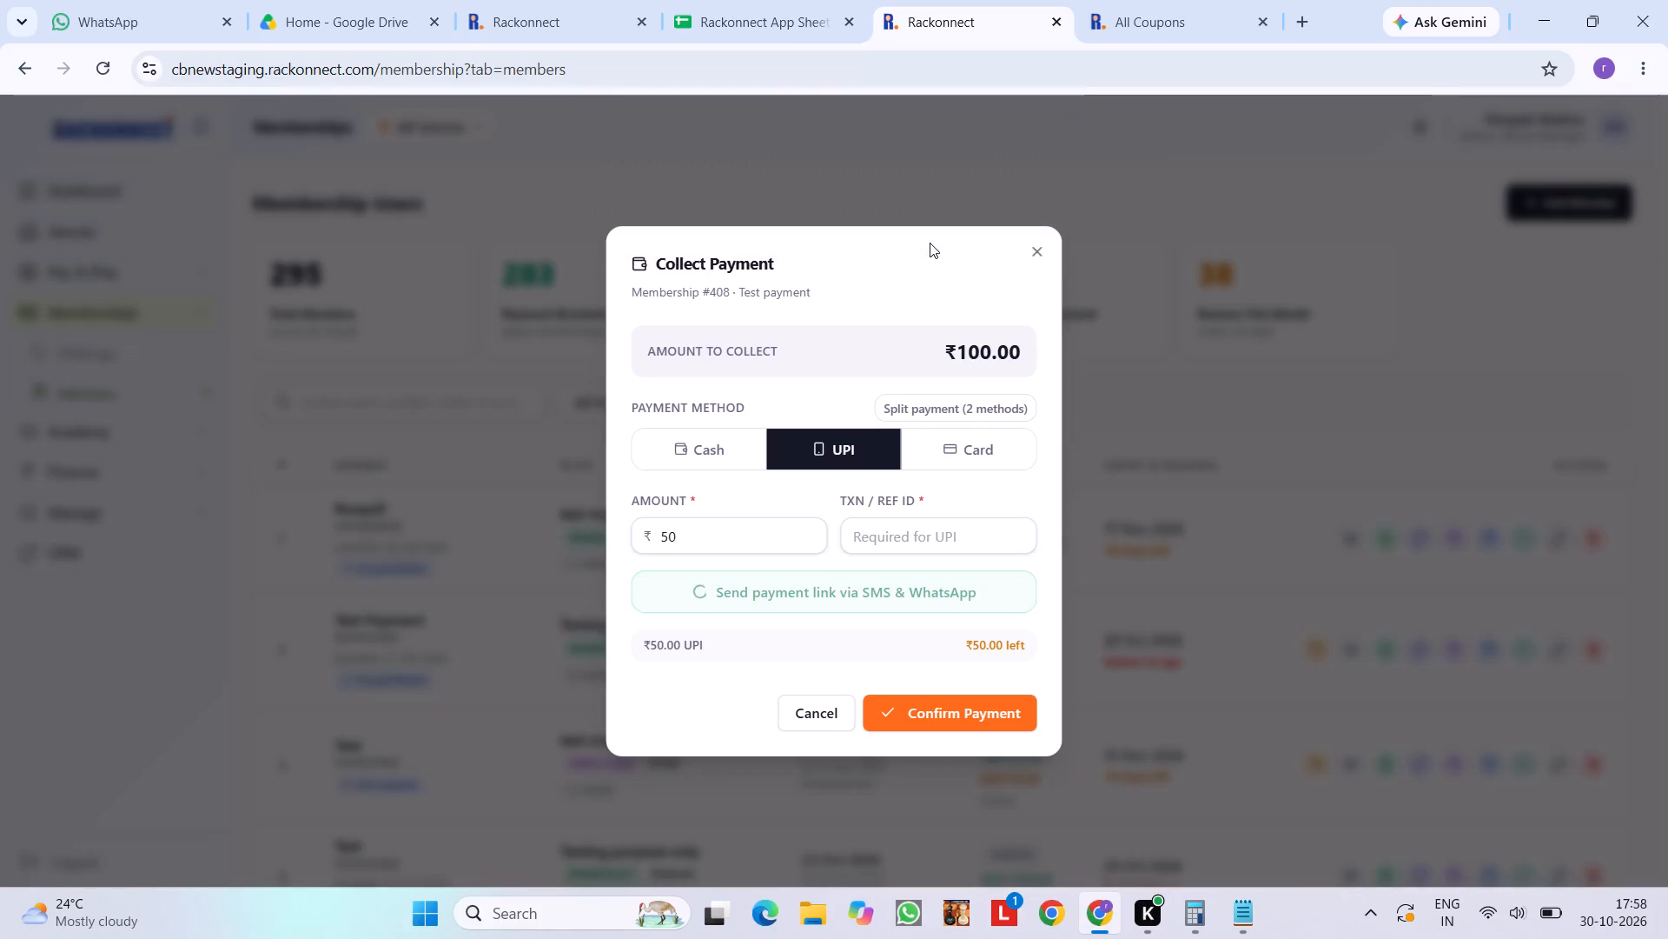
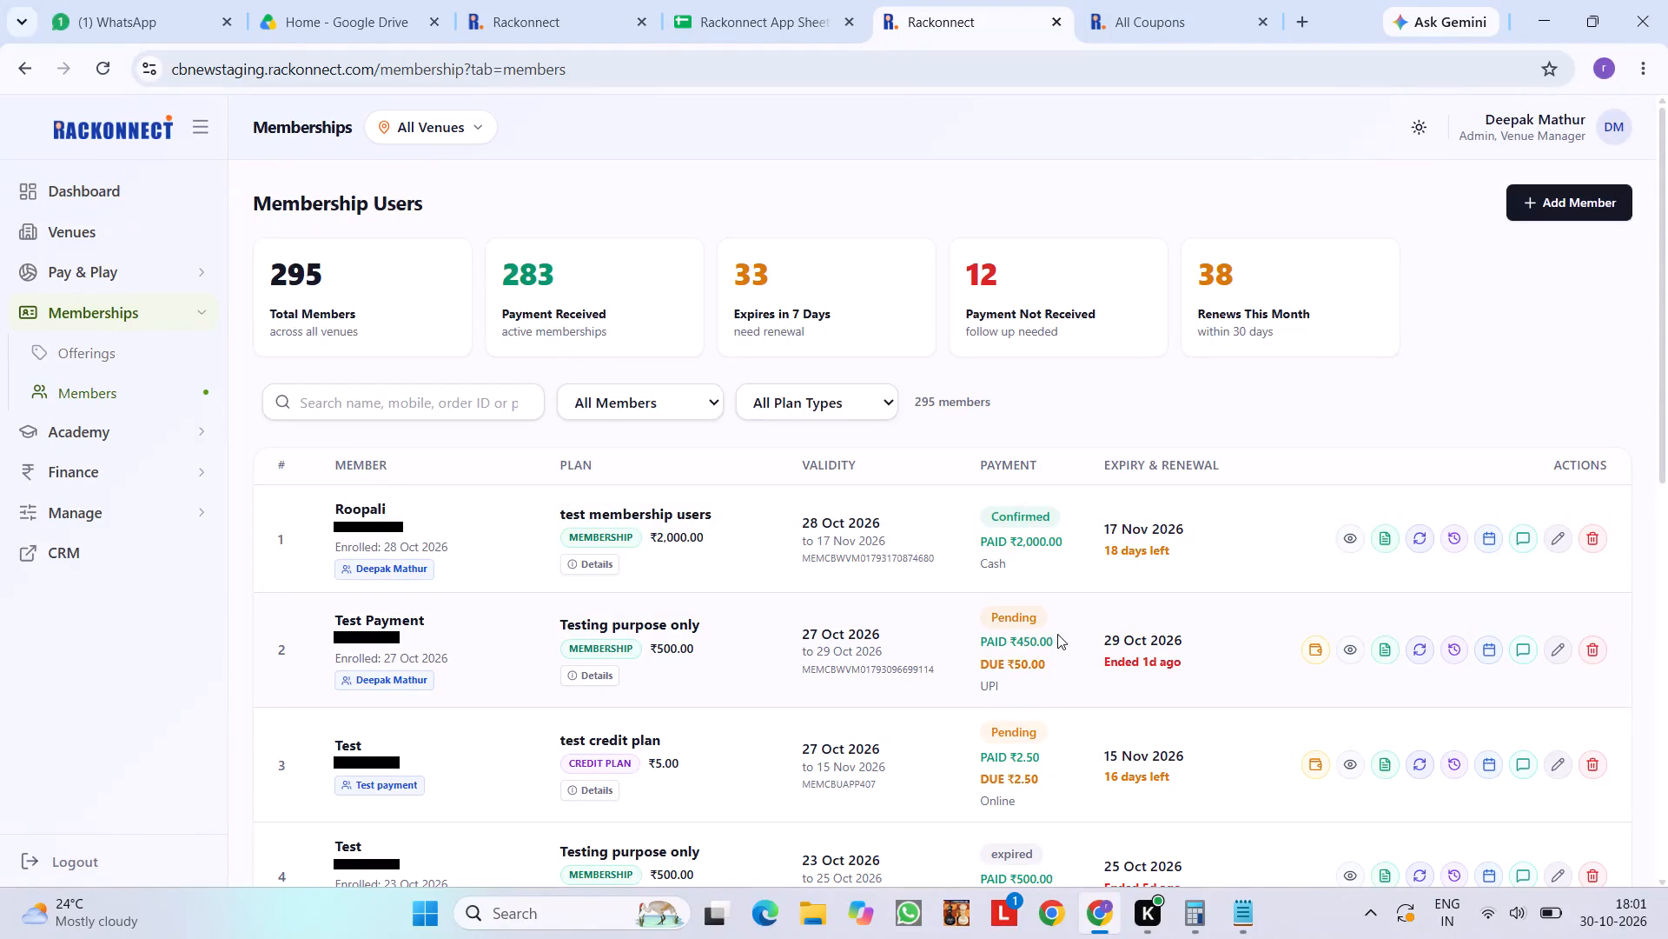
Duplicate the Rackonnect Members page in a second browser tab and switch to the copy.
{"action": "right_click", "coordinate": [985, 0]}
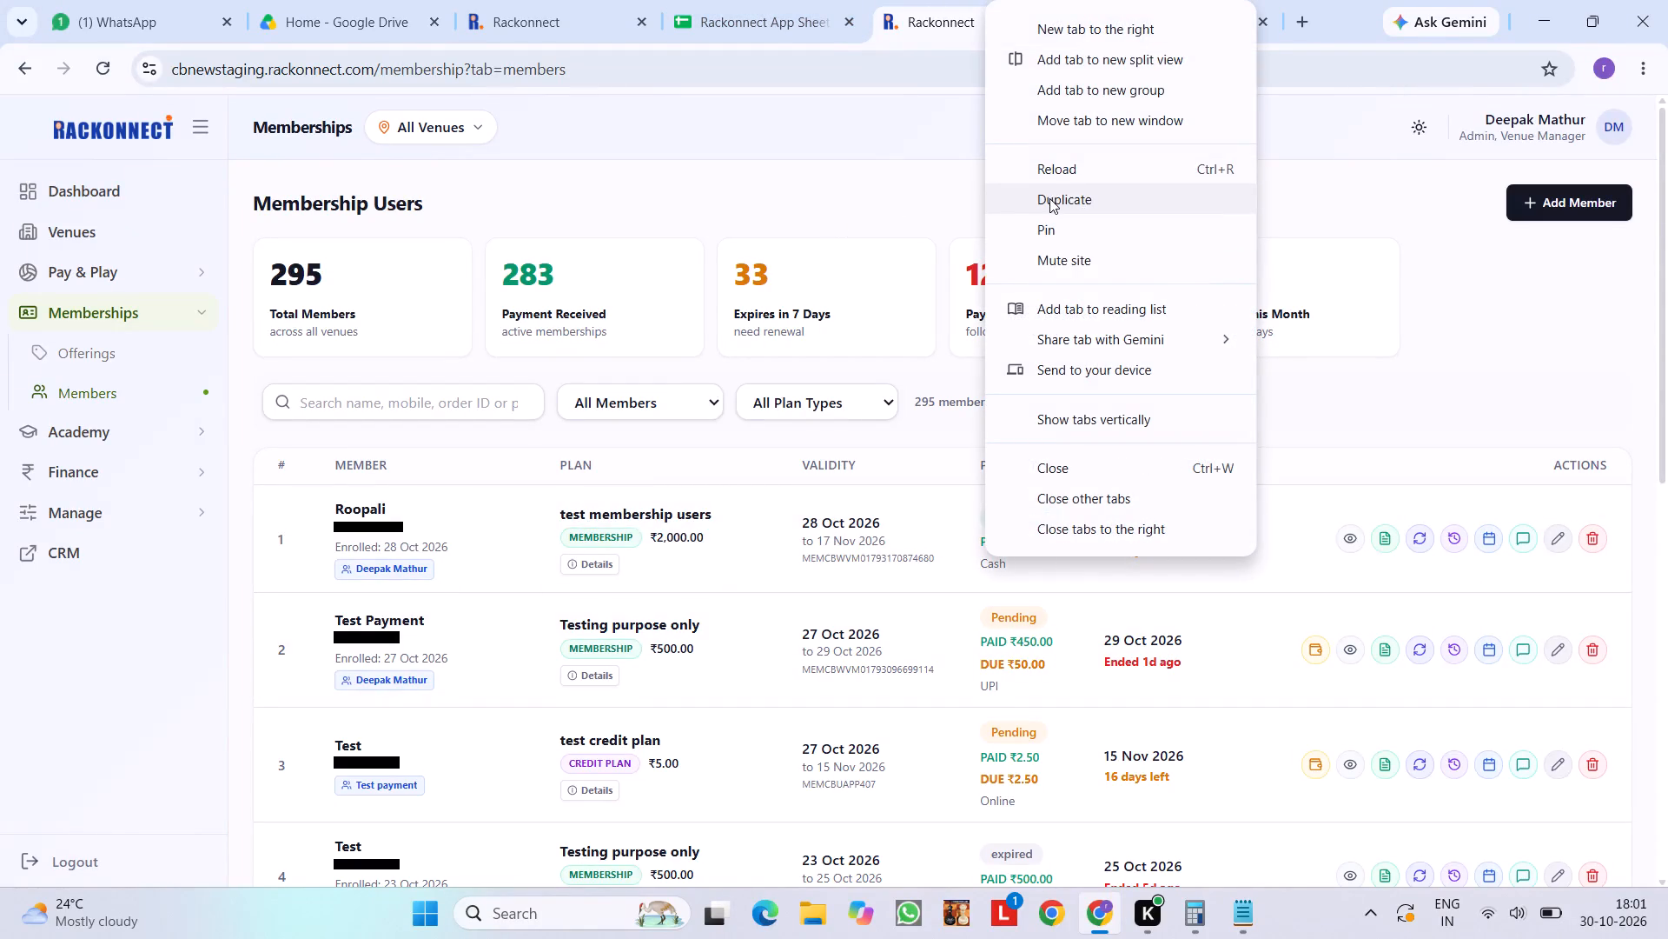
{"action": "left_click", "coordinate": [1049, 198]}
{"action": "left_click", "coordinate": [983, 0]}
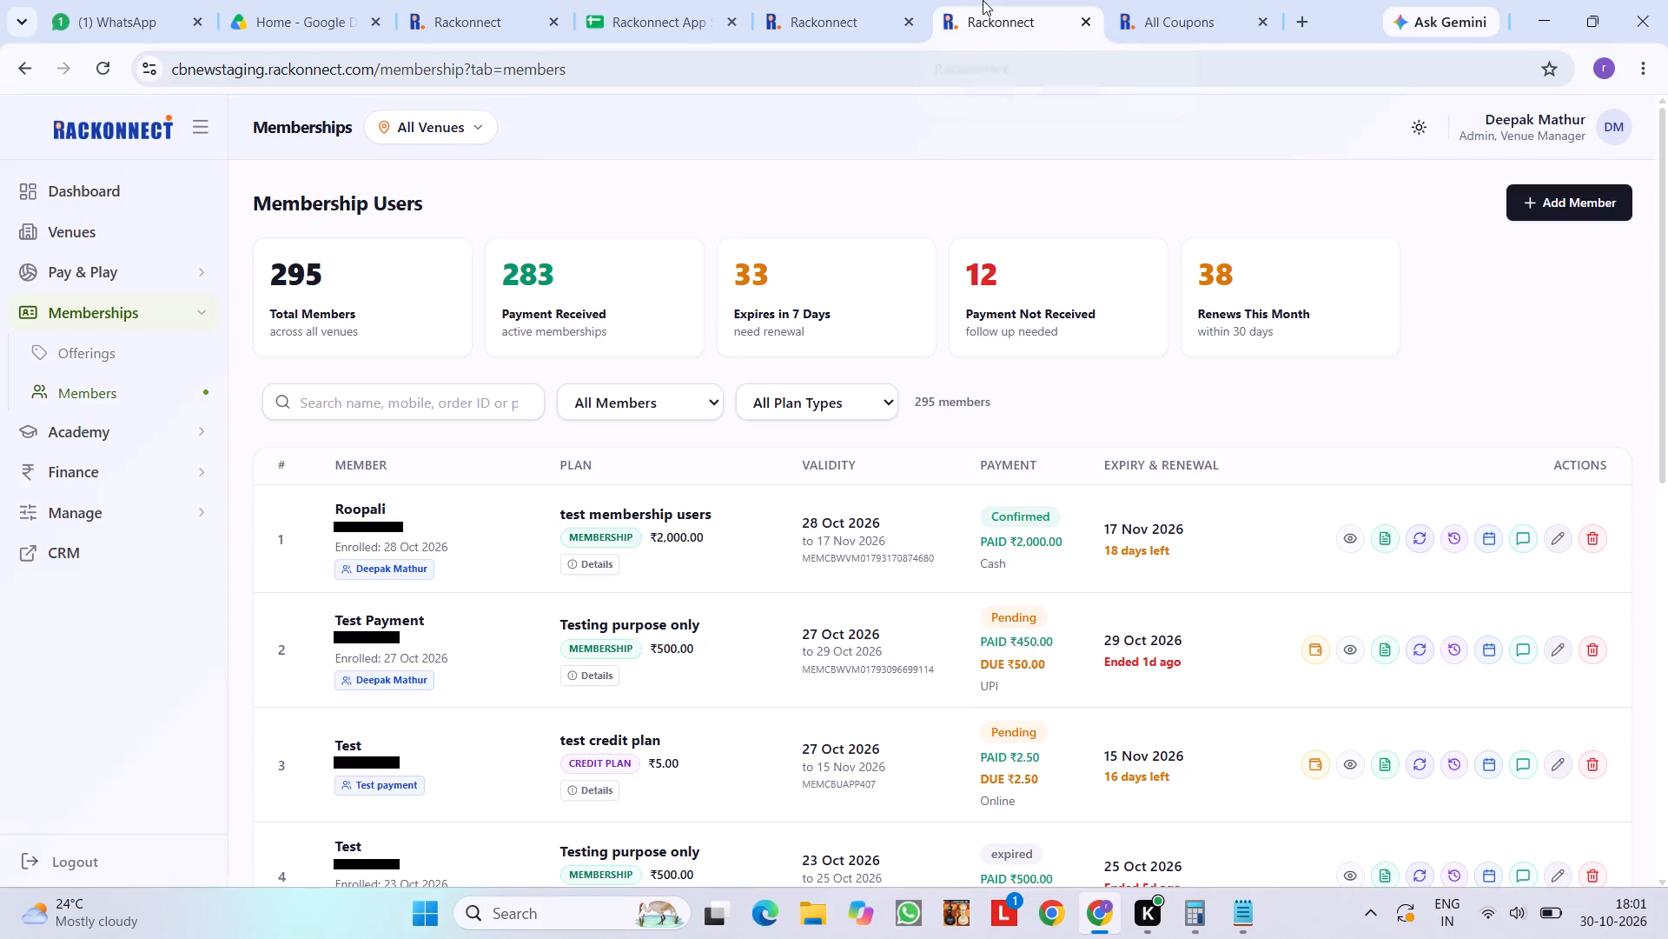
Check today's Test payment membership entry in Finance's Digital Payments, viewing its transaction details.
{"action": "left_click", "coordinate": [103, 456]}
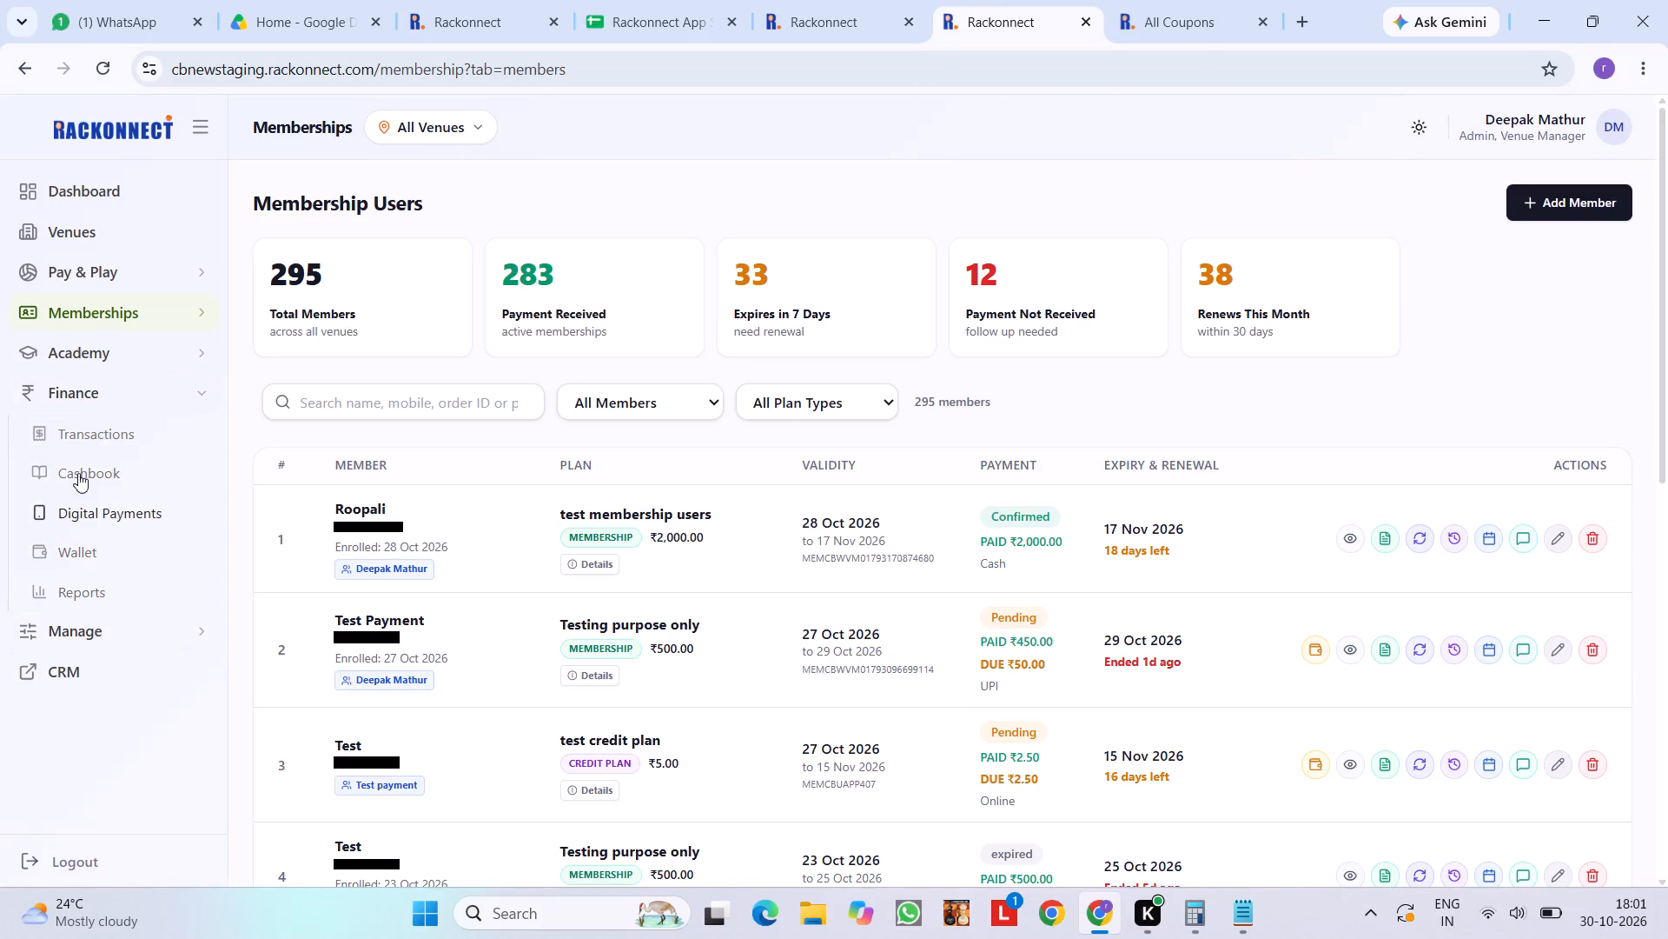
{"action": "left_click", "coordinate": [94, 512]}
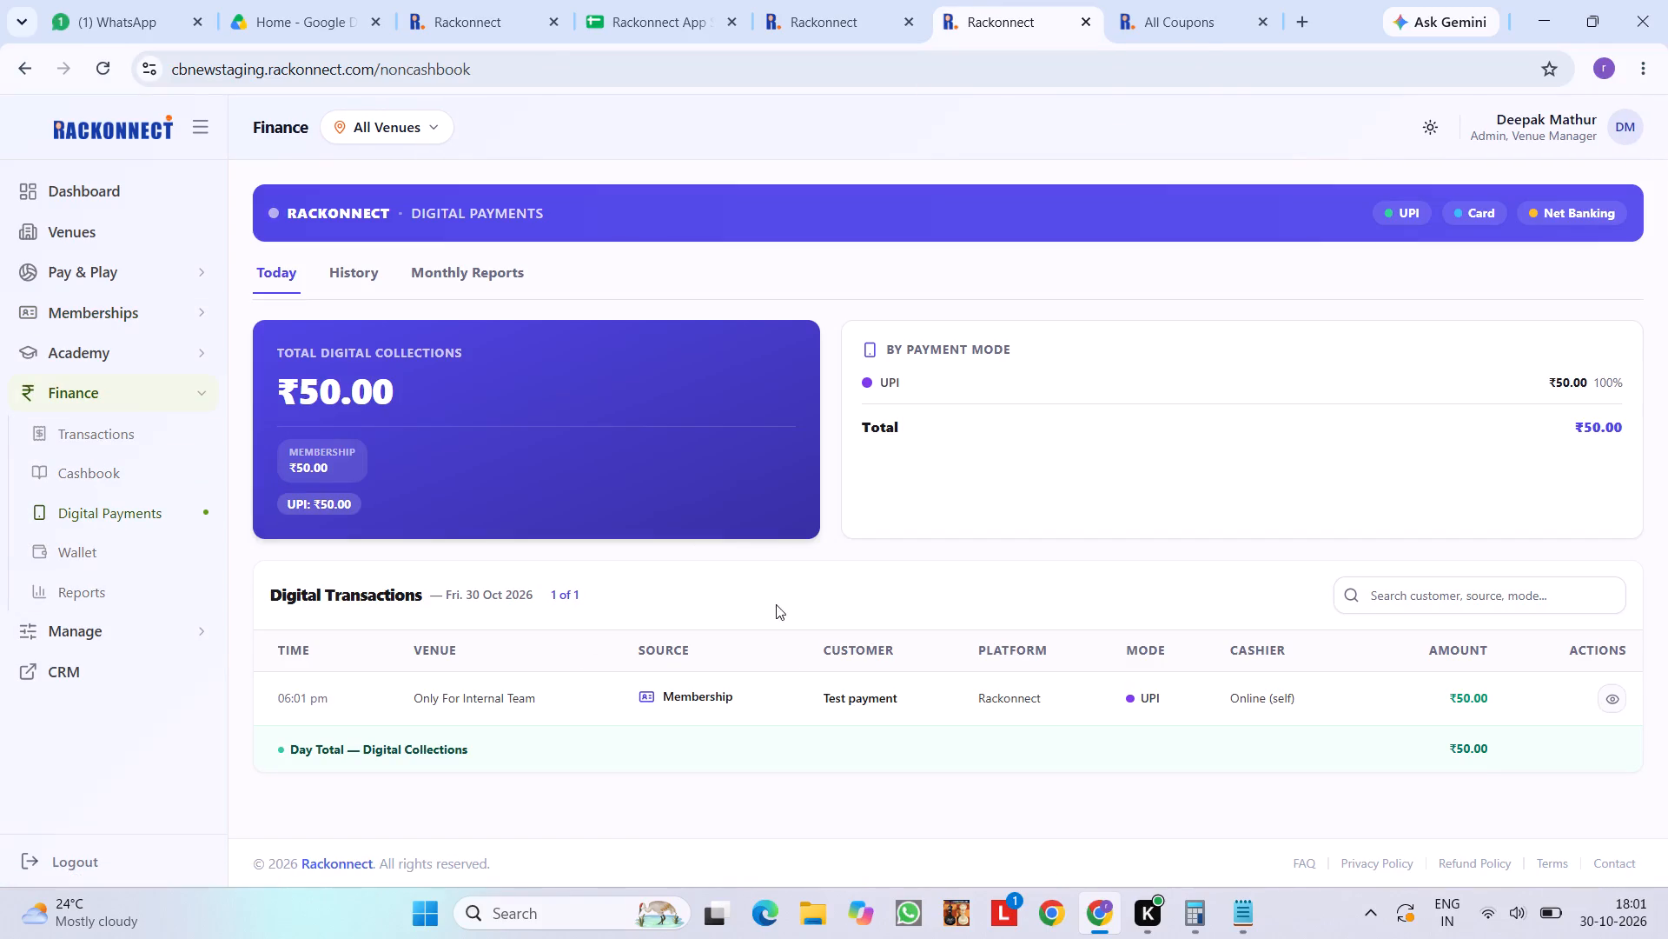
{"action": "left_click", "coordinate": [1618, 703]}
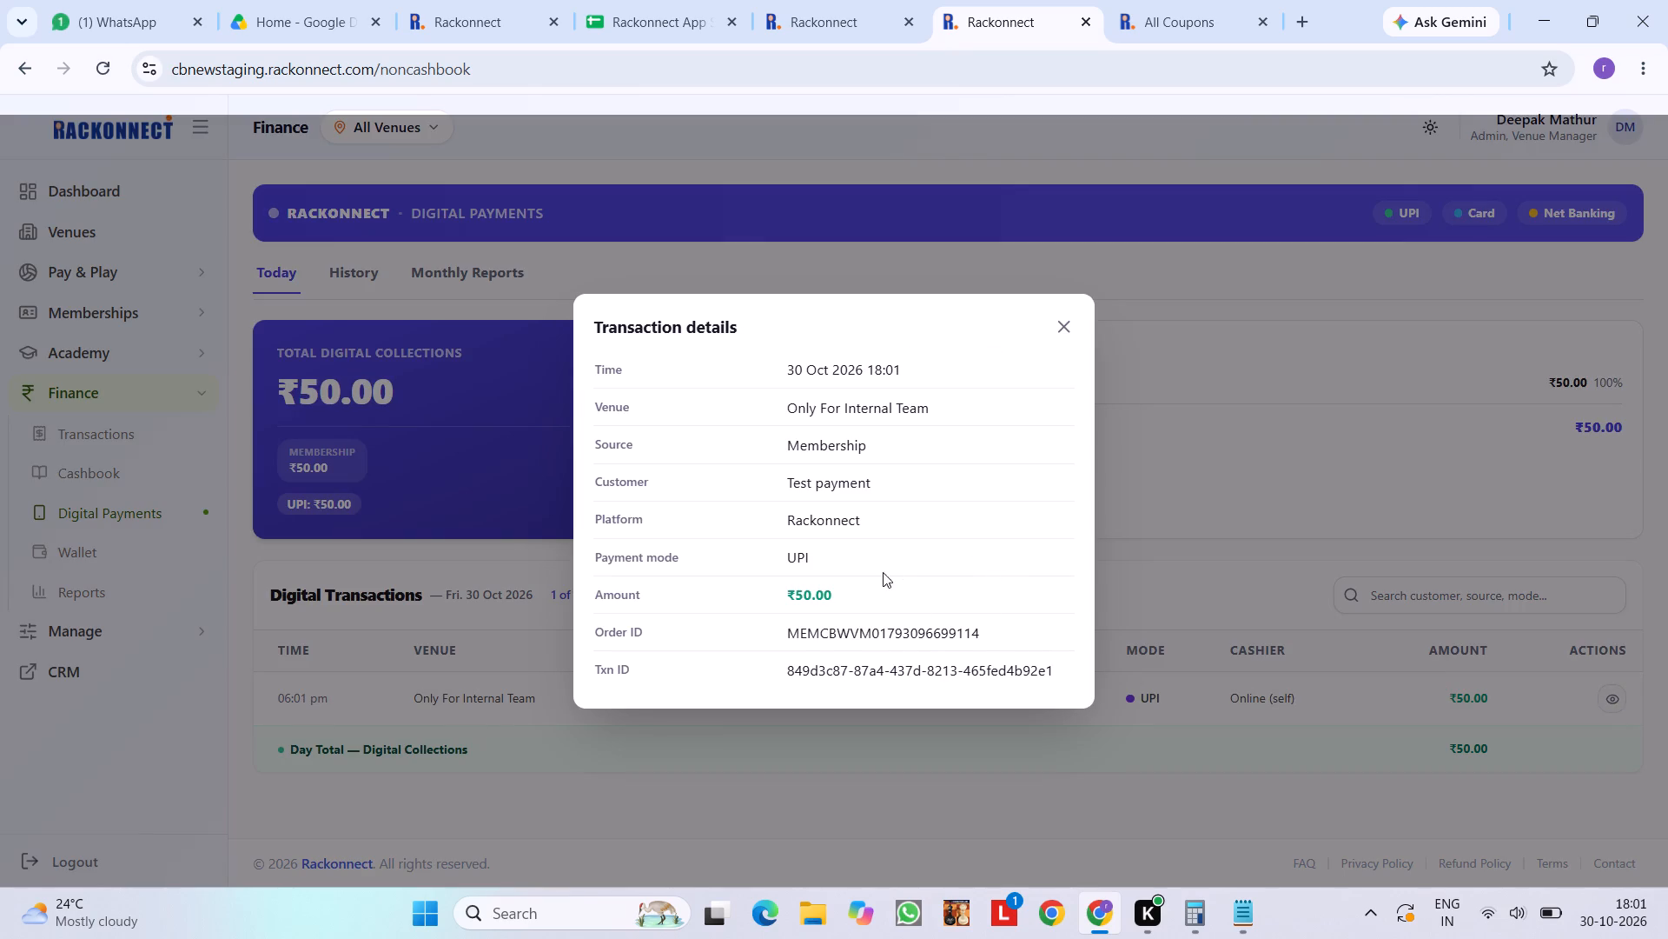
{"action": "left_click", "coordinate": [1157, 551]}
Review the purchase details and payment history of the Test Payment membership in Finance's Membership transactions.
{"action": "left_click", "coordinate": [109, 430]}
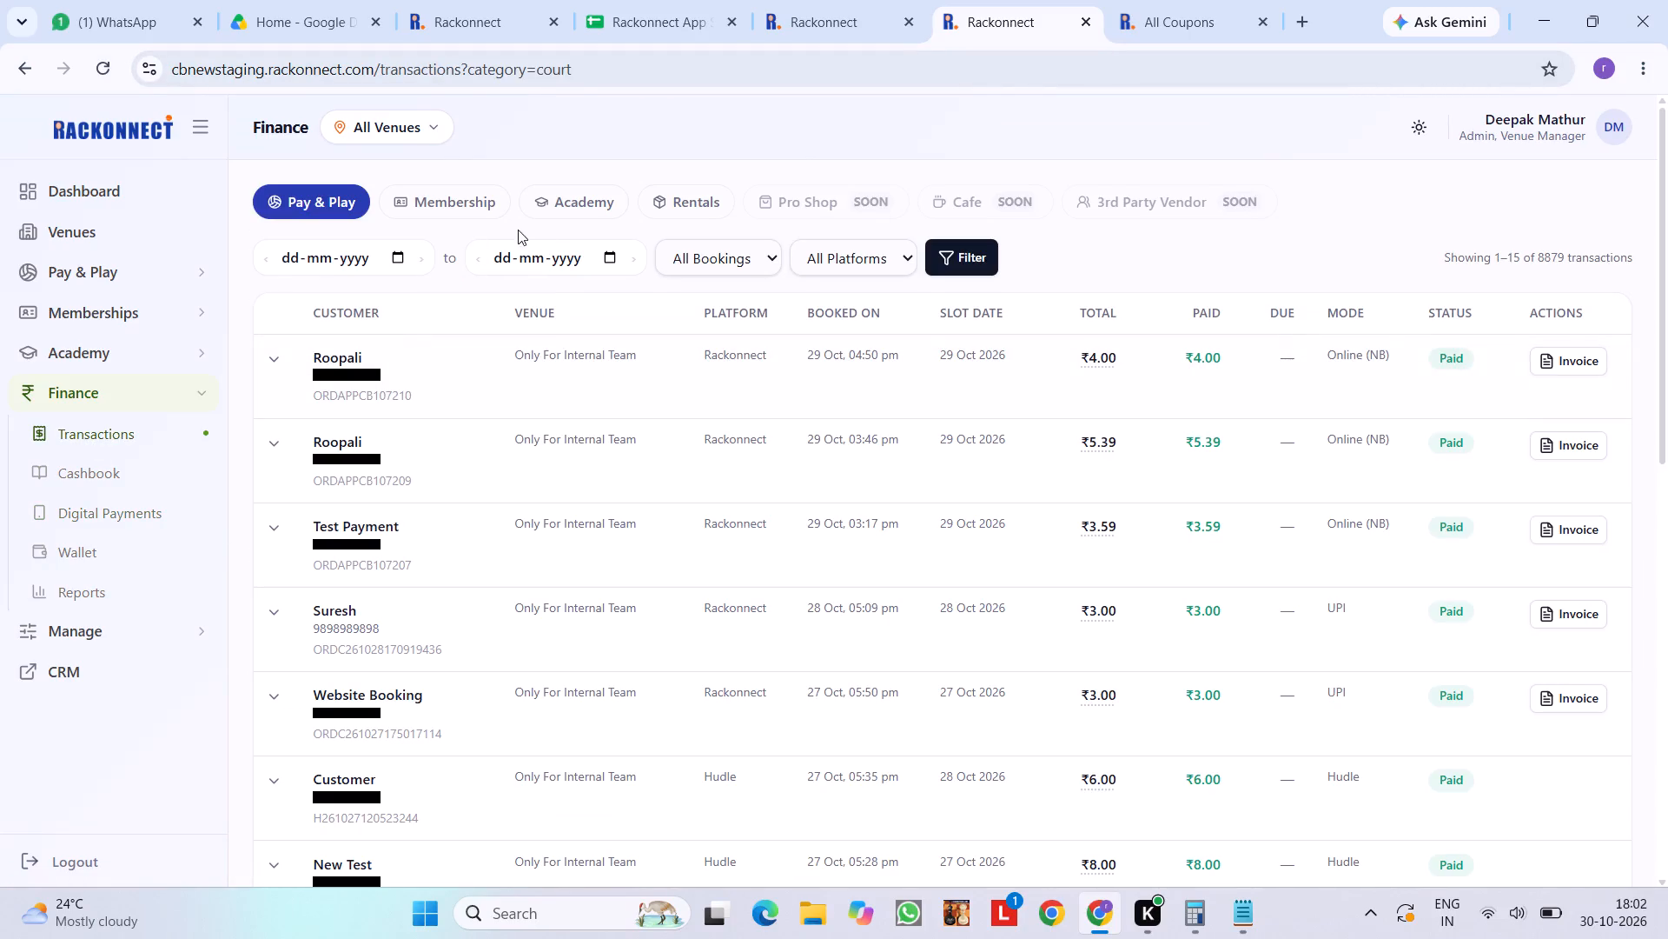
{"action": "left_click", "coordinate": [478, 191]}
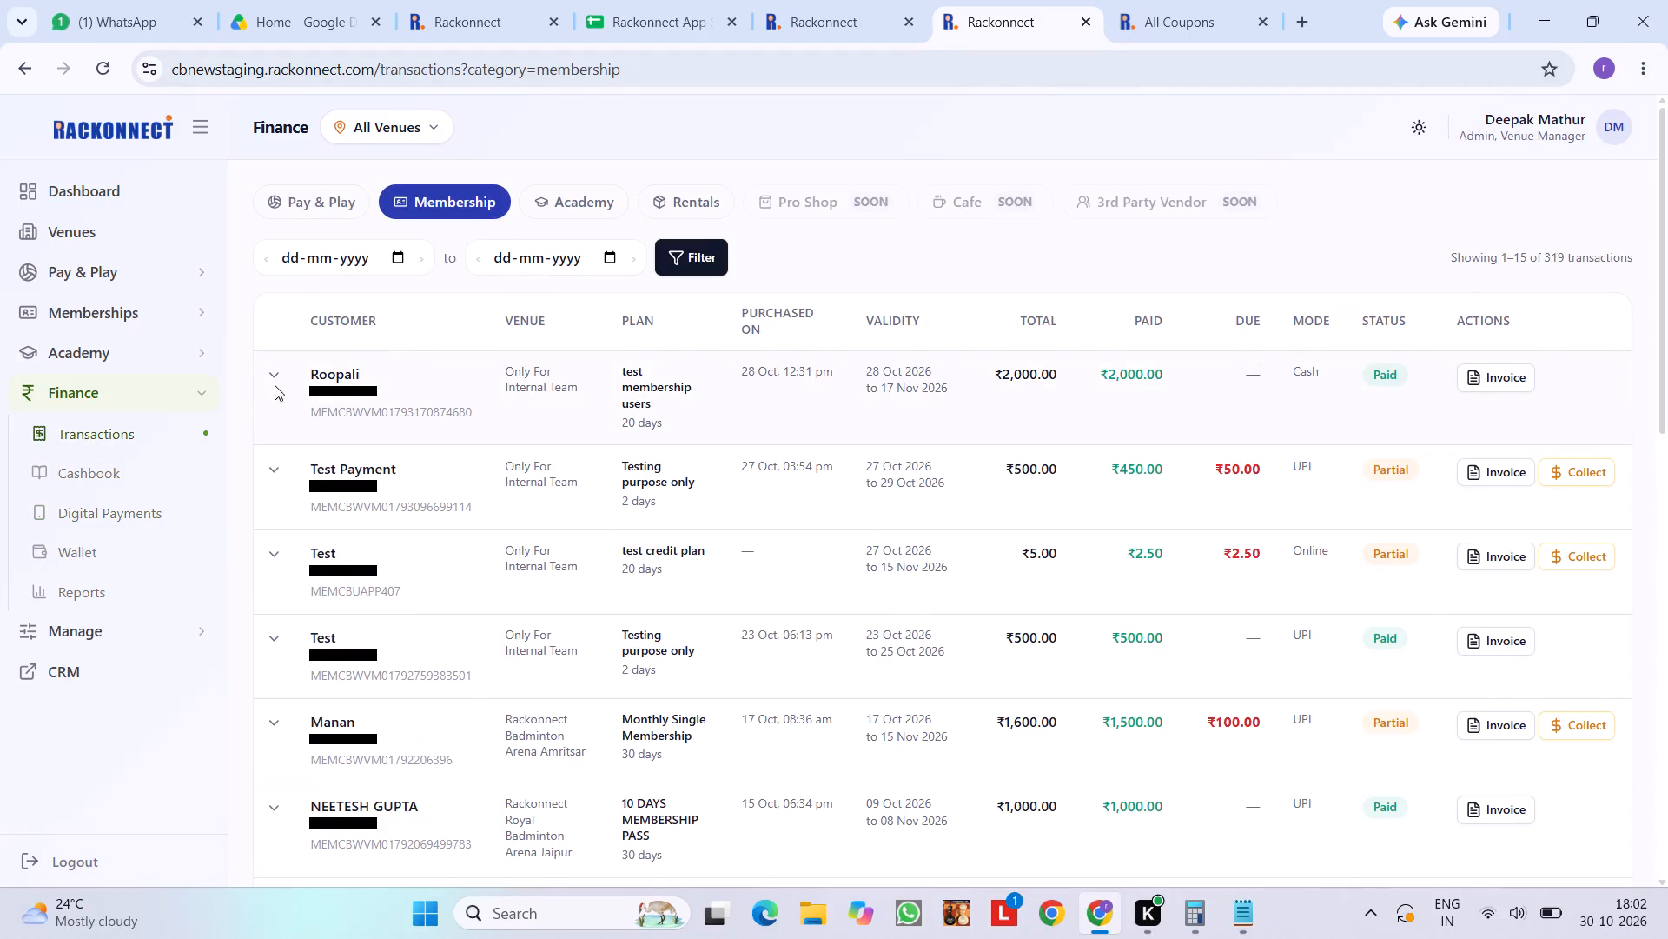
{"action": "scroll", "coordinate": [434, 368], "scroll_direction": "up", "scroll_amount": 2}
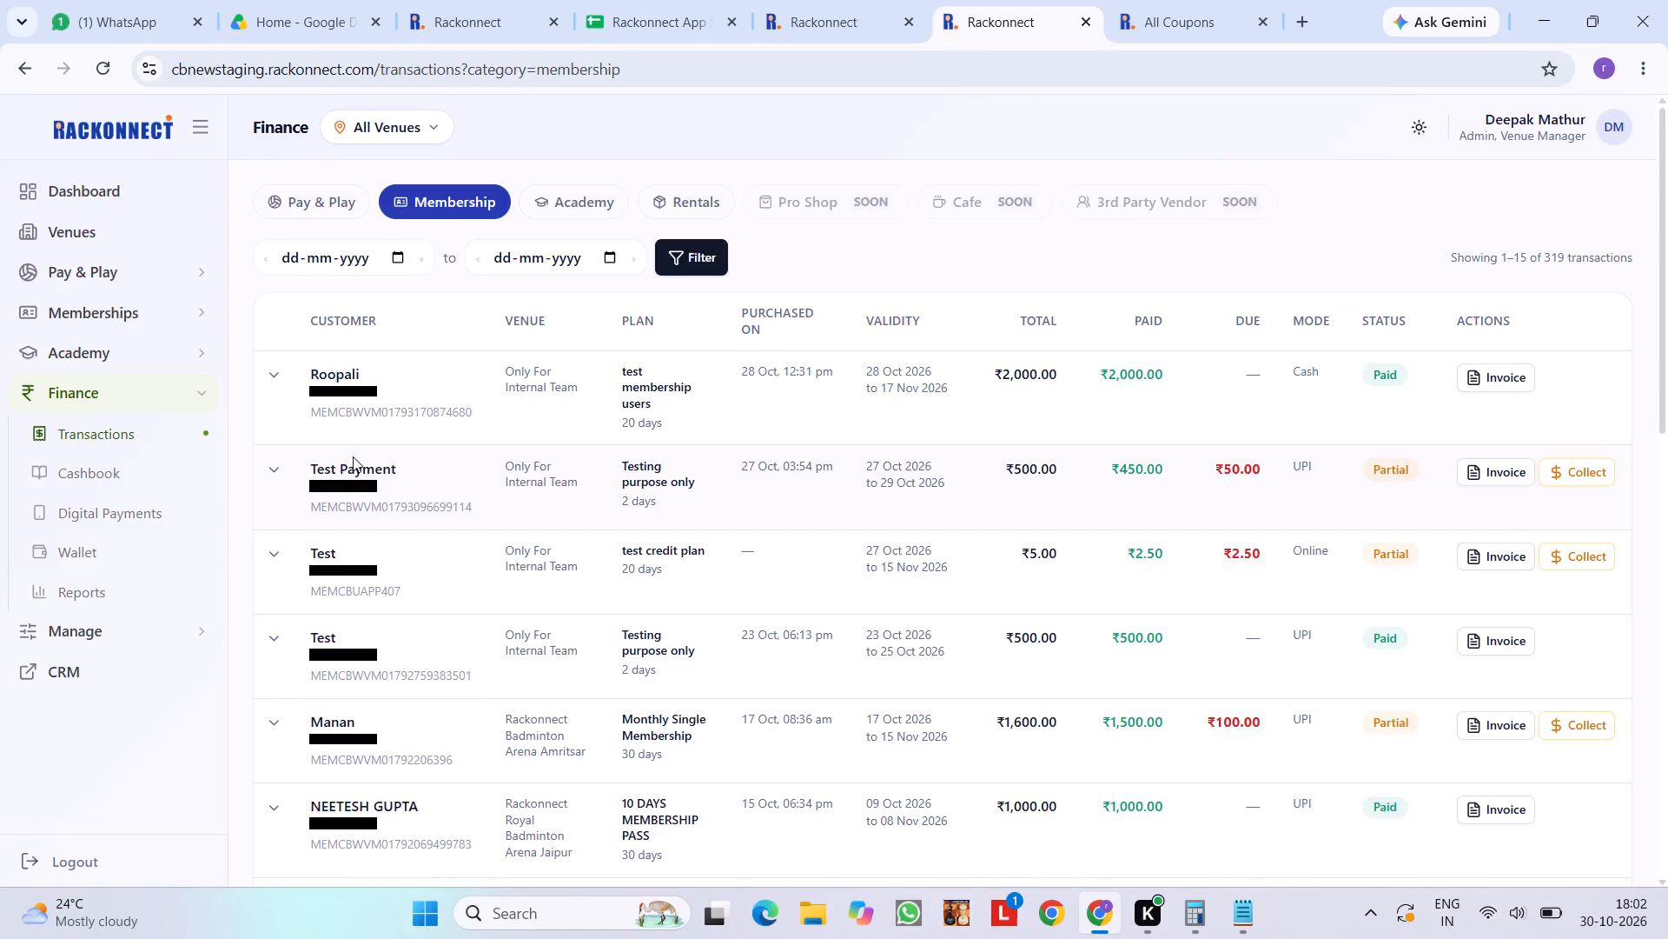
{"action": "left_click", "coordinate": [263, 460]}
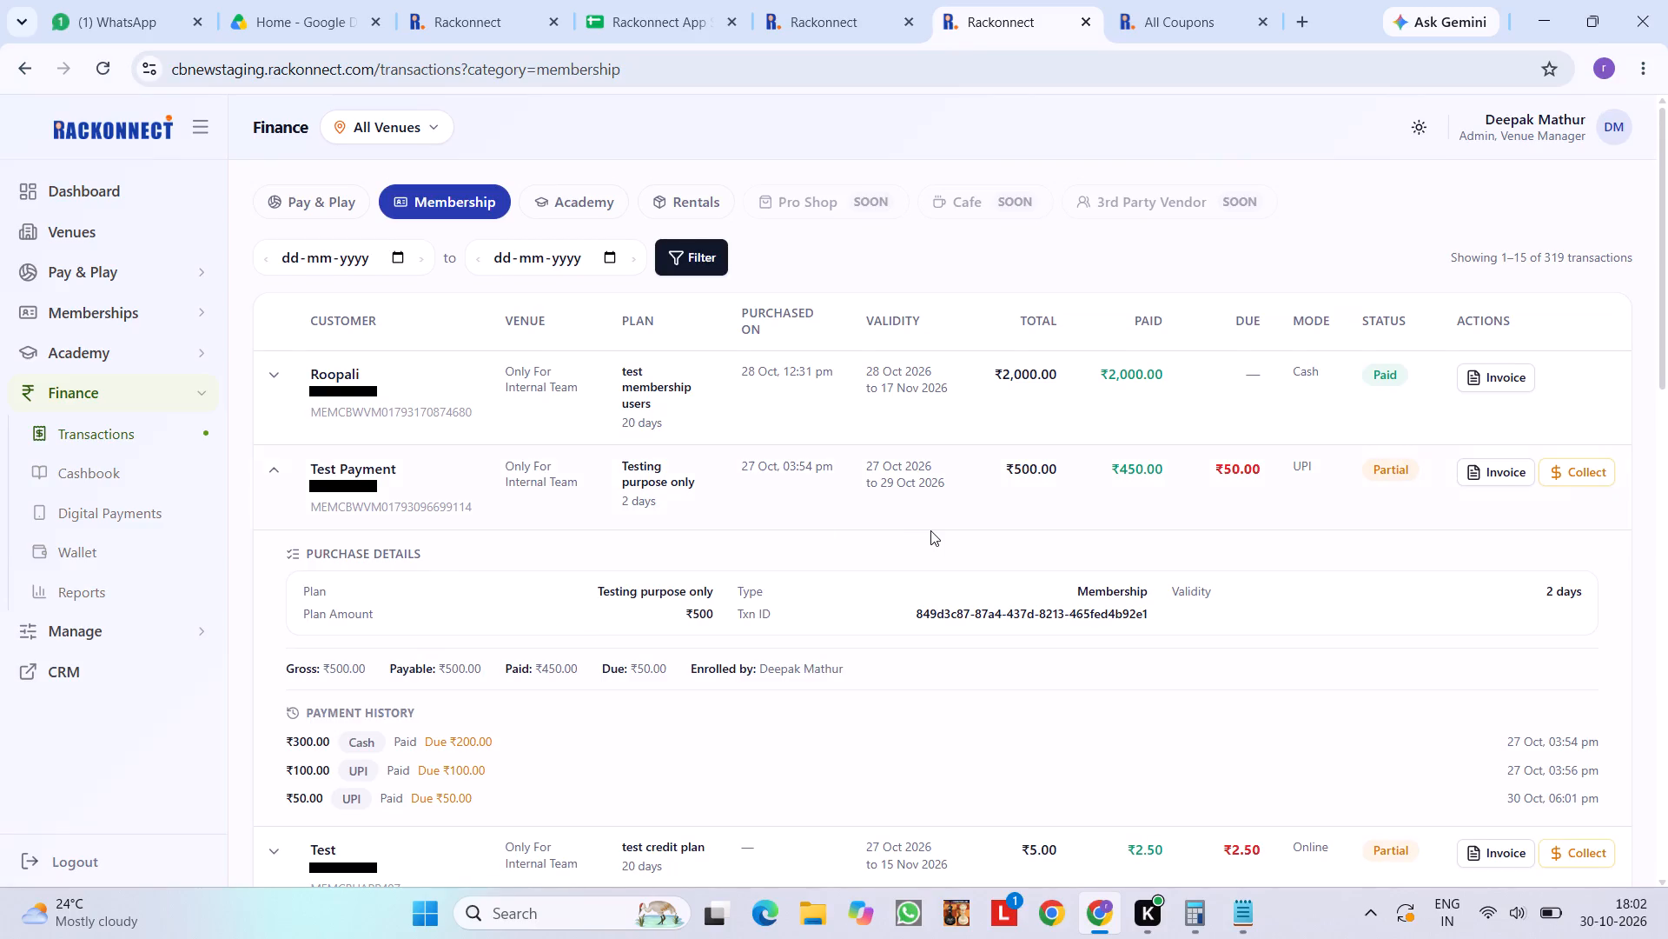
{"action": "scroll", "coordinate": [930, 530], "scroll_direction": "left", "scroll_amount": 1}
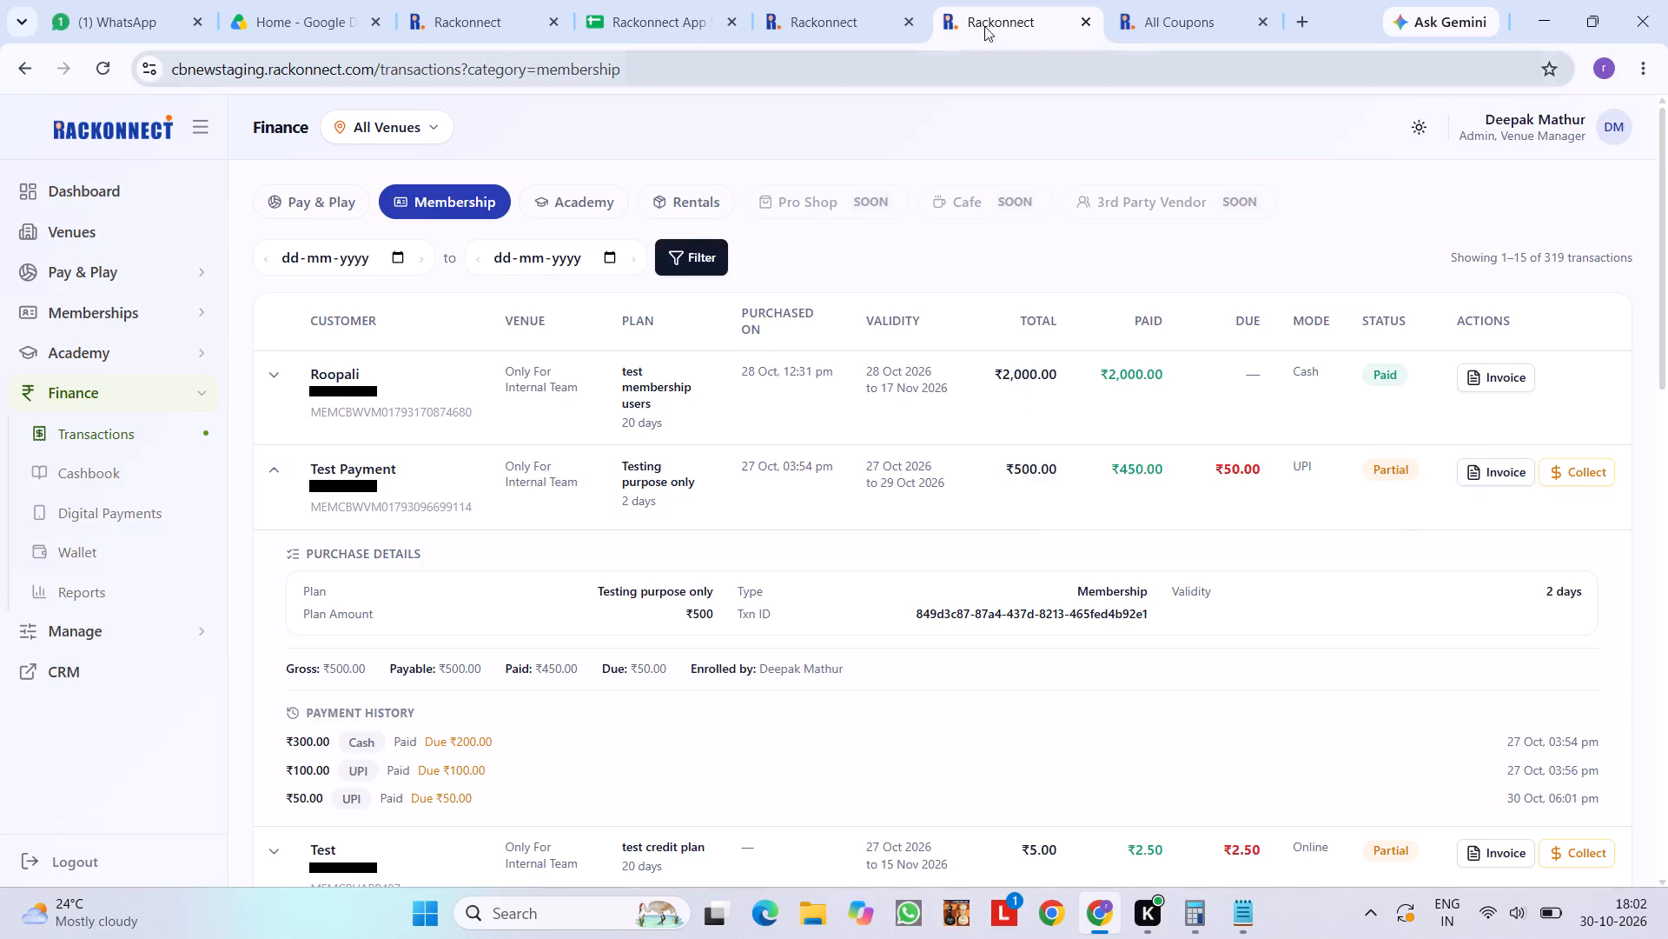
Send a ₹20 UPI payment link via SMS and WhatsApp for the Test Payment membership's due from the Members page.
{"action": "left_click", "coordinate": [888, 0]}
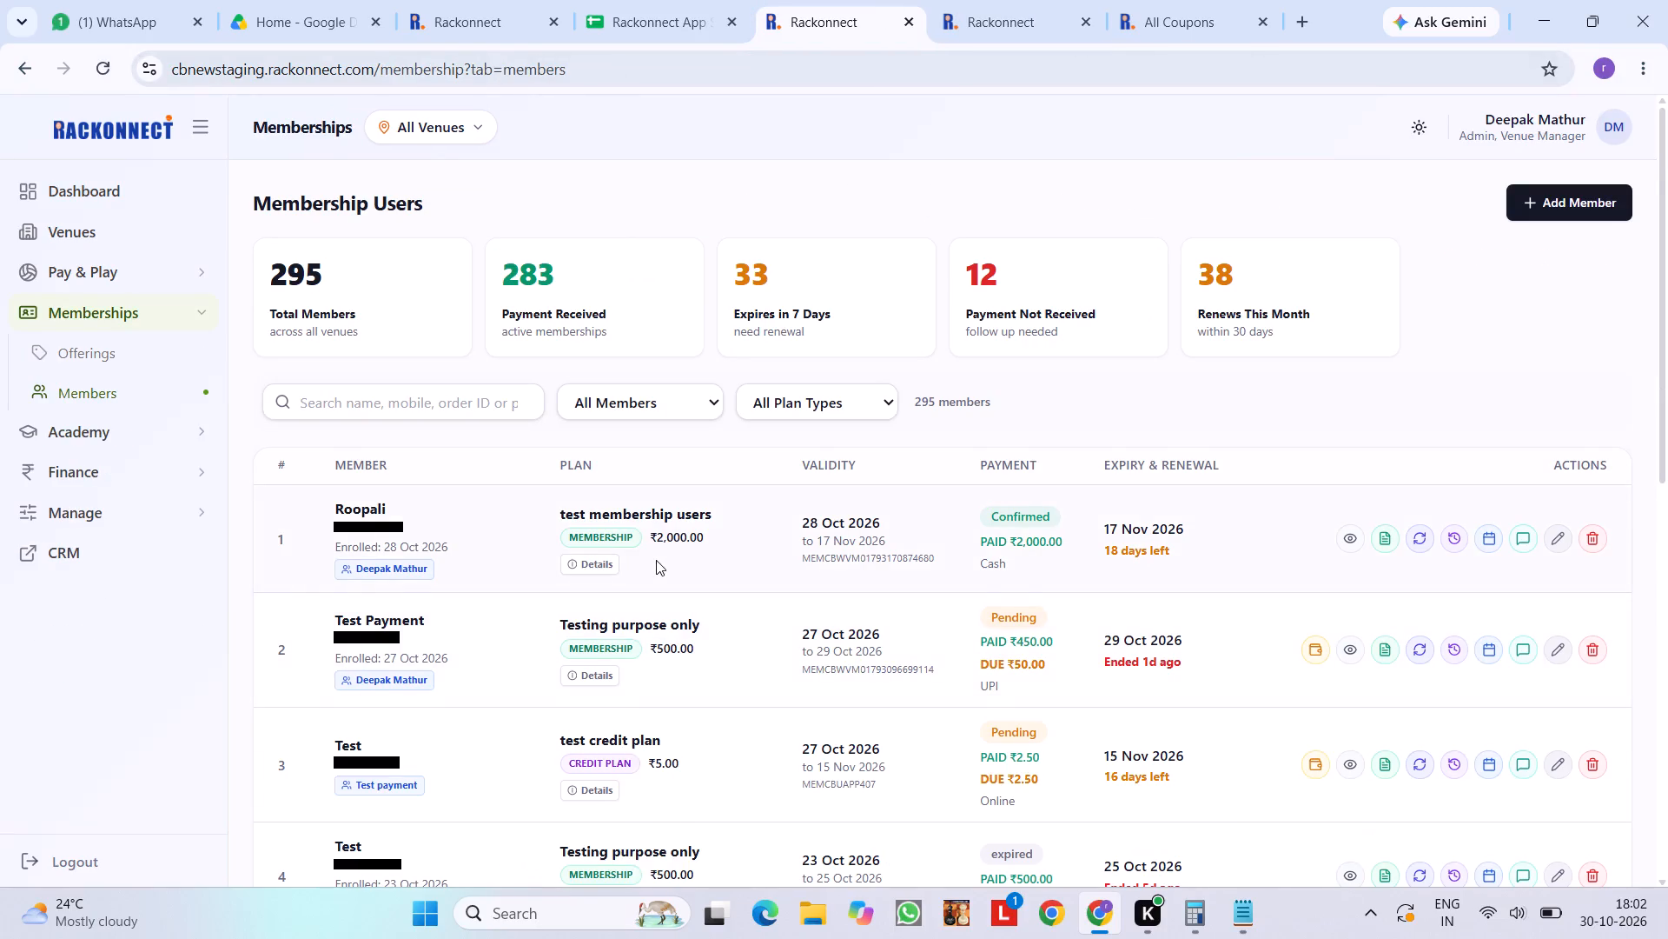
{"action": "left_click", "coordinate": [1305, 651]}
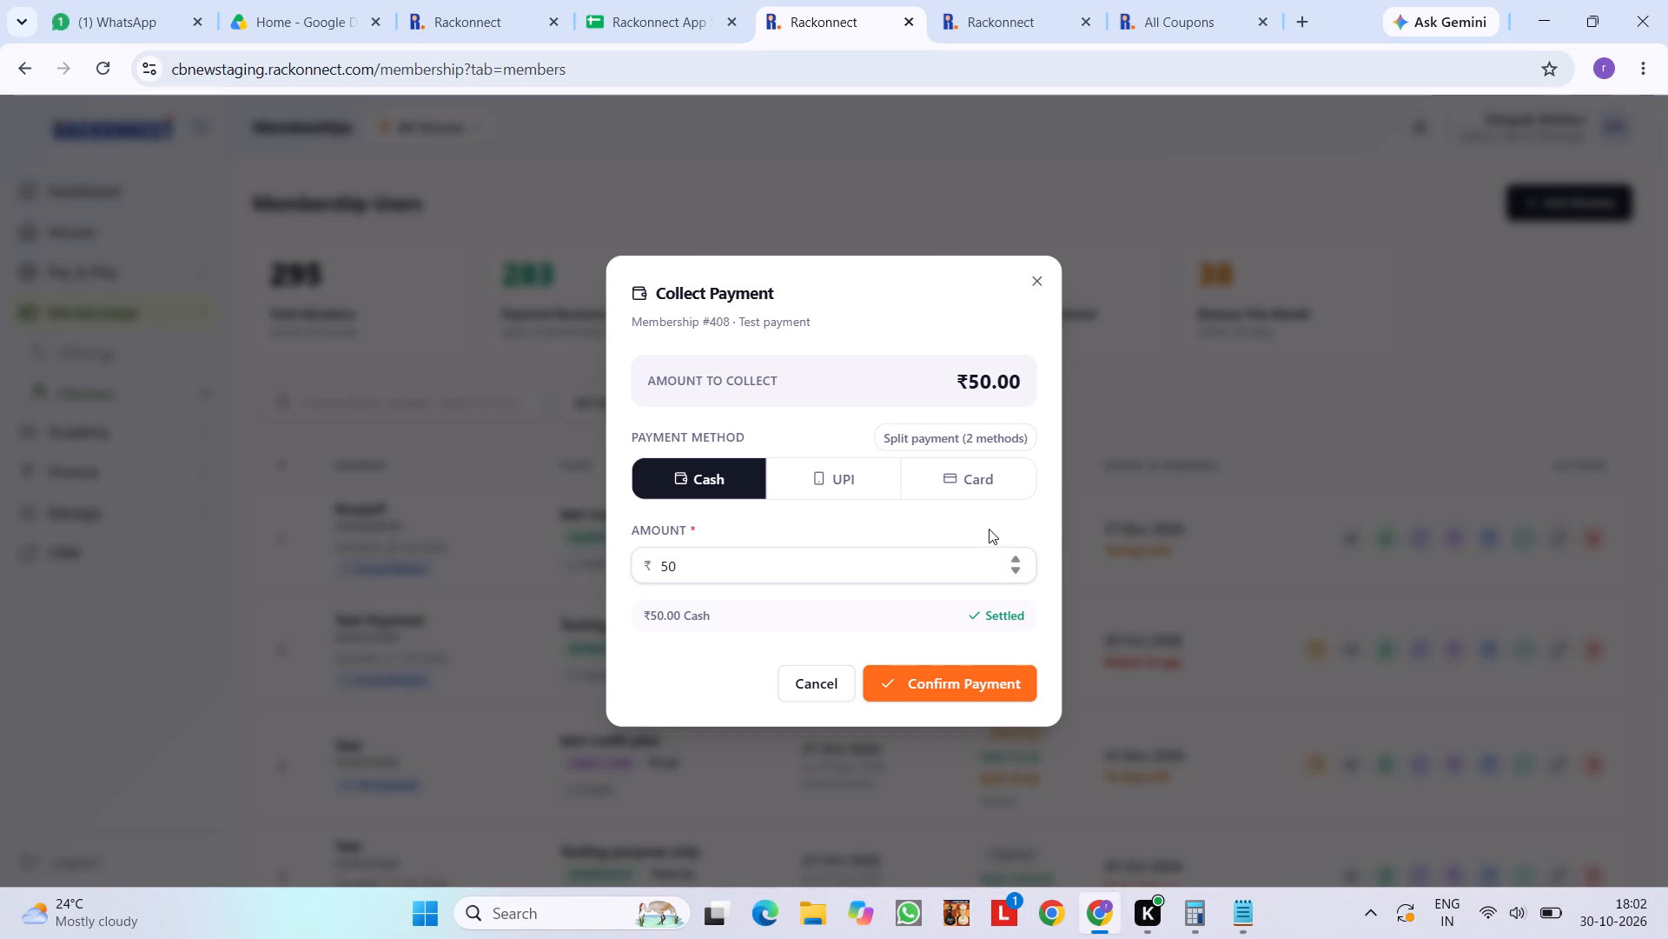
{"action": "left_click", "coordinate": [805, 556]}
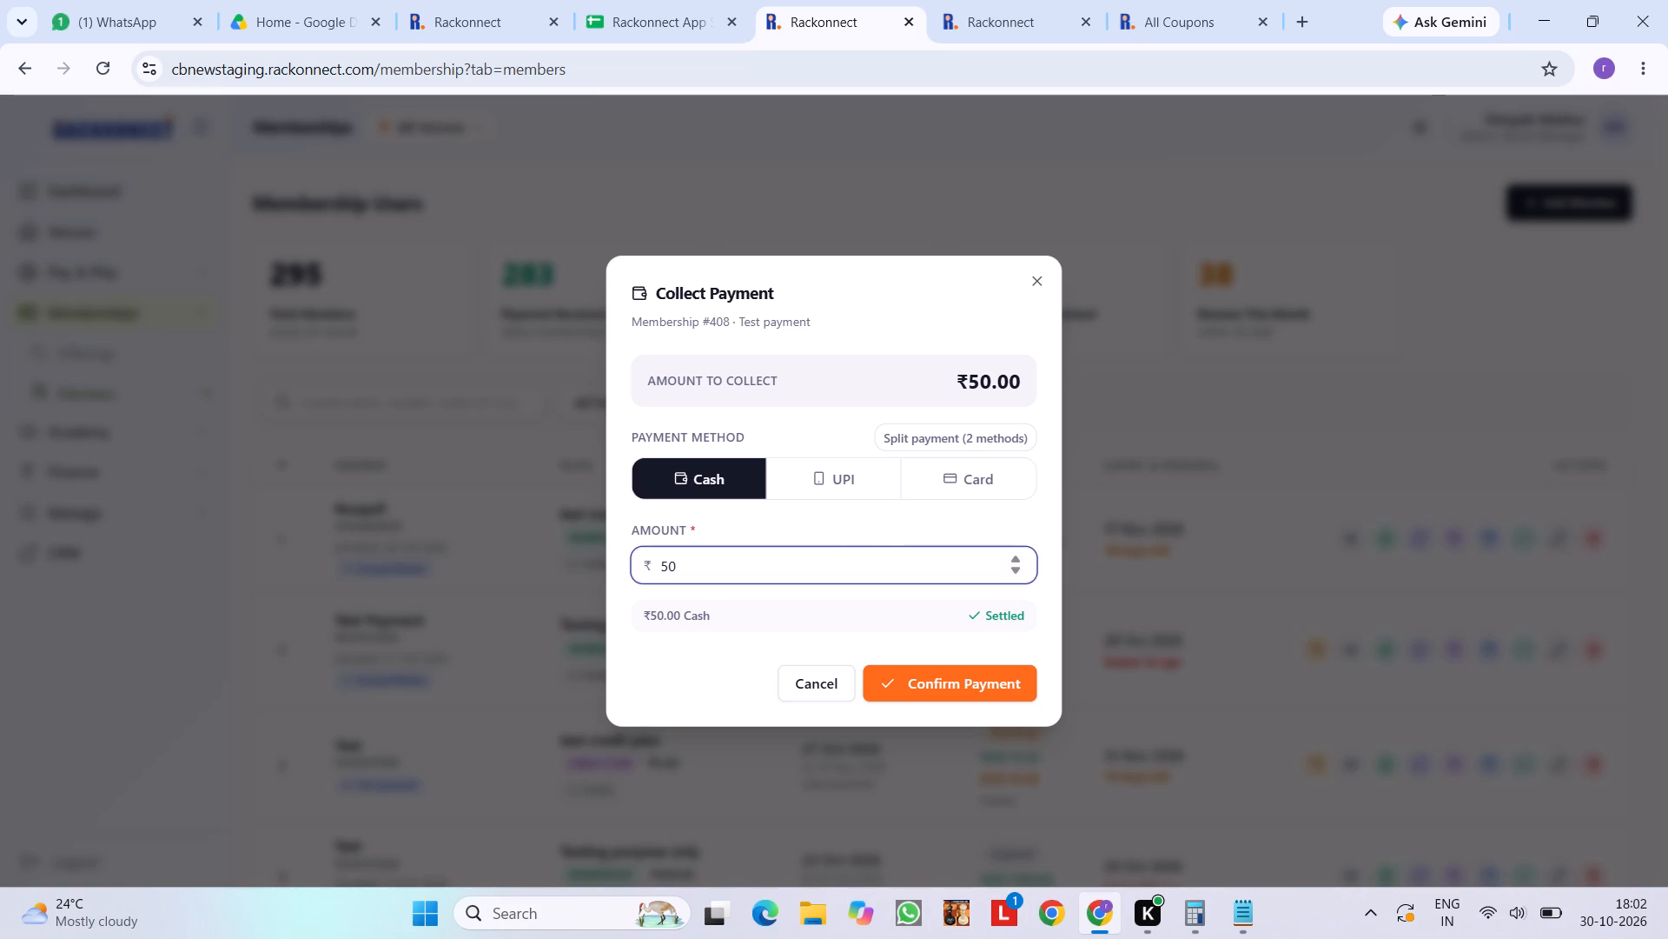
{"action": "key", "text": "BackSpace"}
{"action": "key", "text": "BackSpace"}
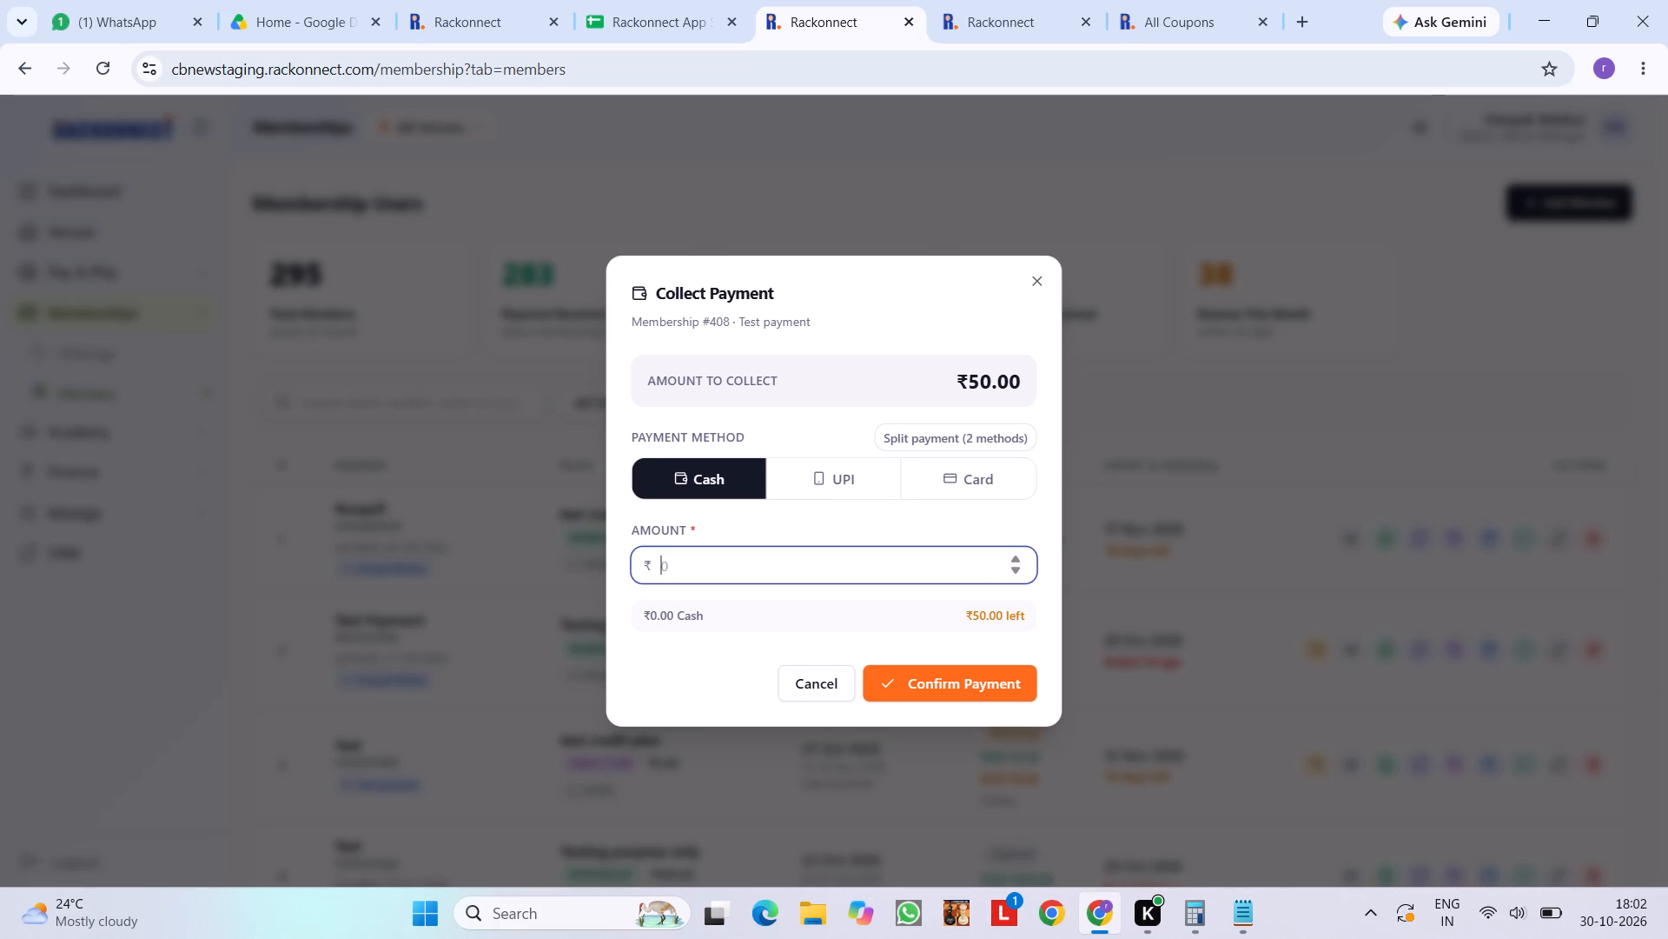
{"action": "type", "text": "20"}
{"action": "left_click", "coordinate": [857, 476]}
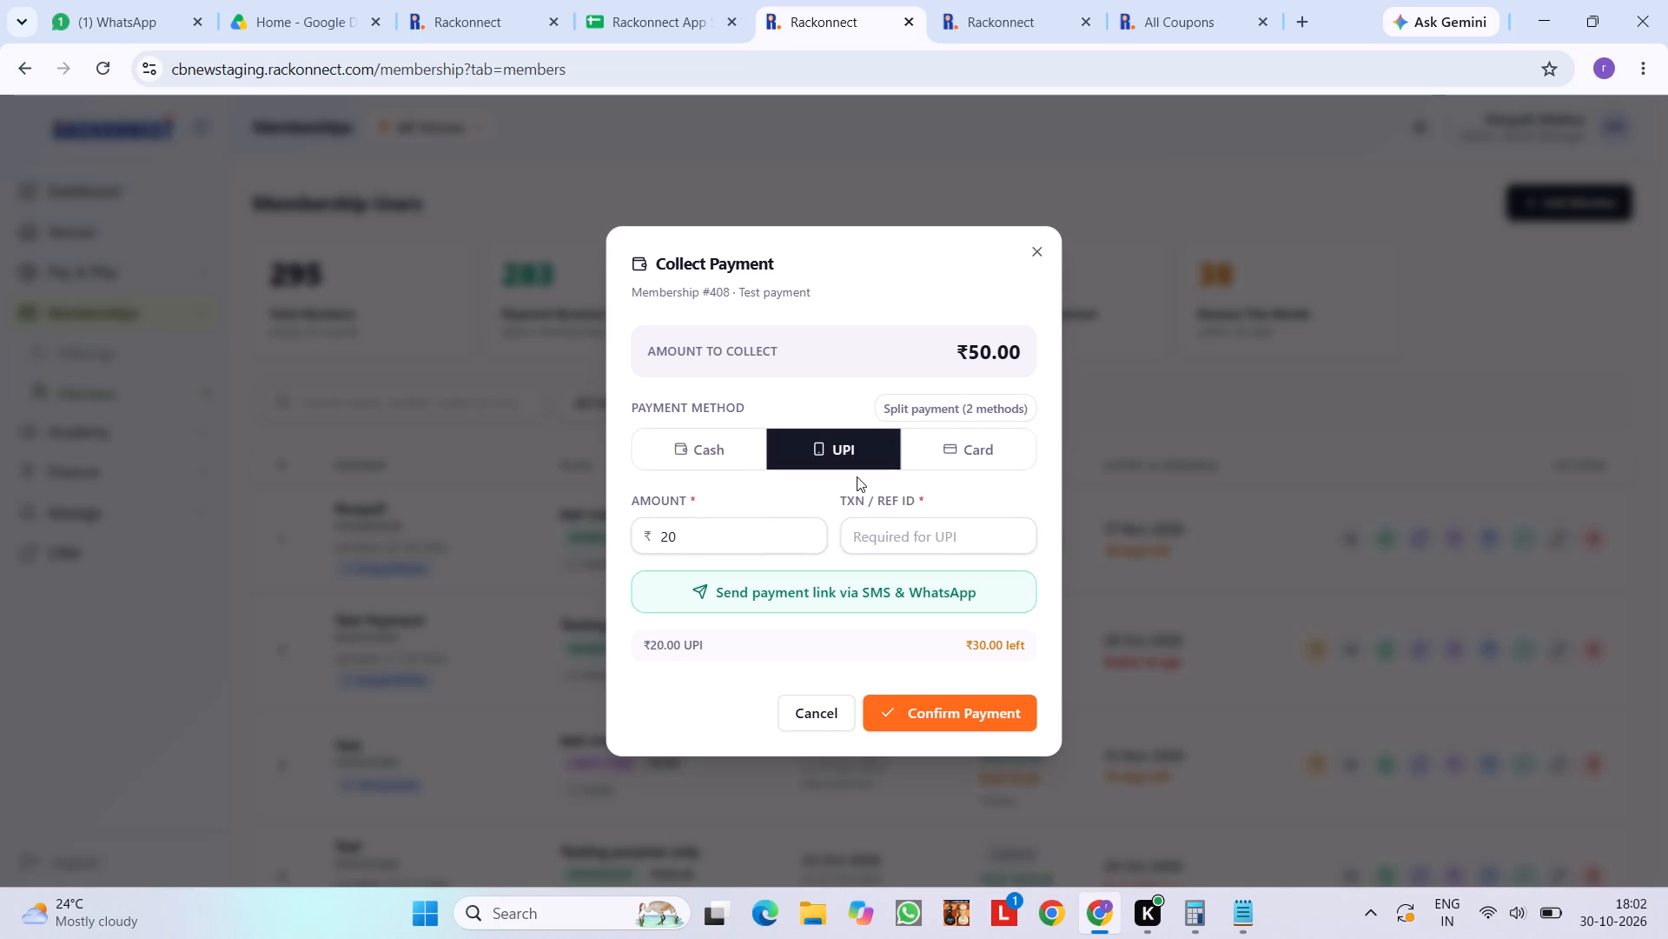
{"action": "left_click", "coordinate": [922, 588]}
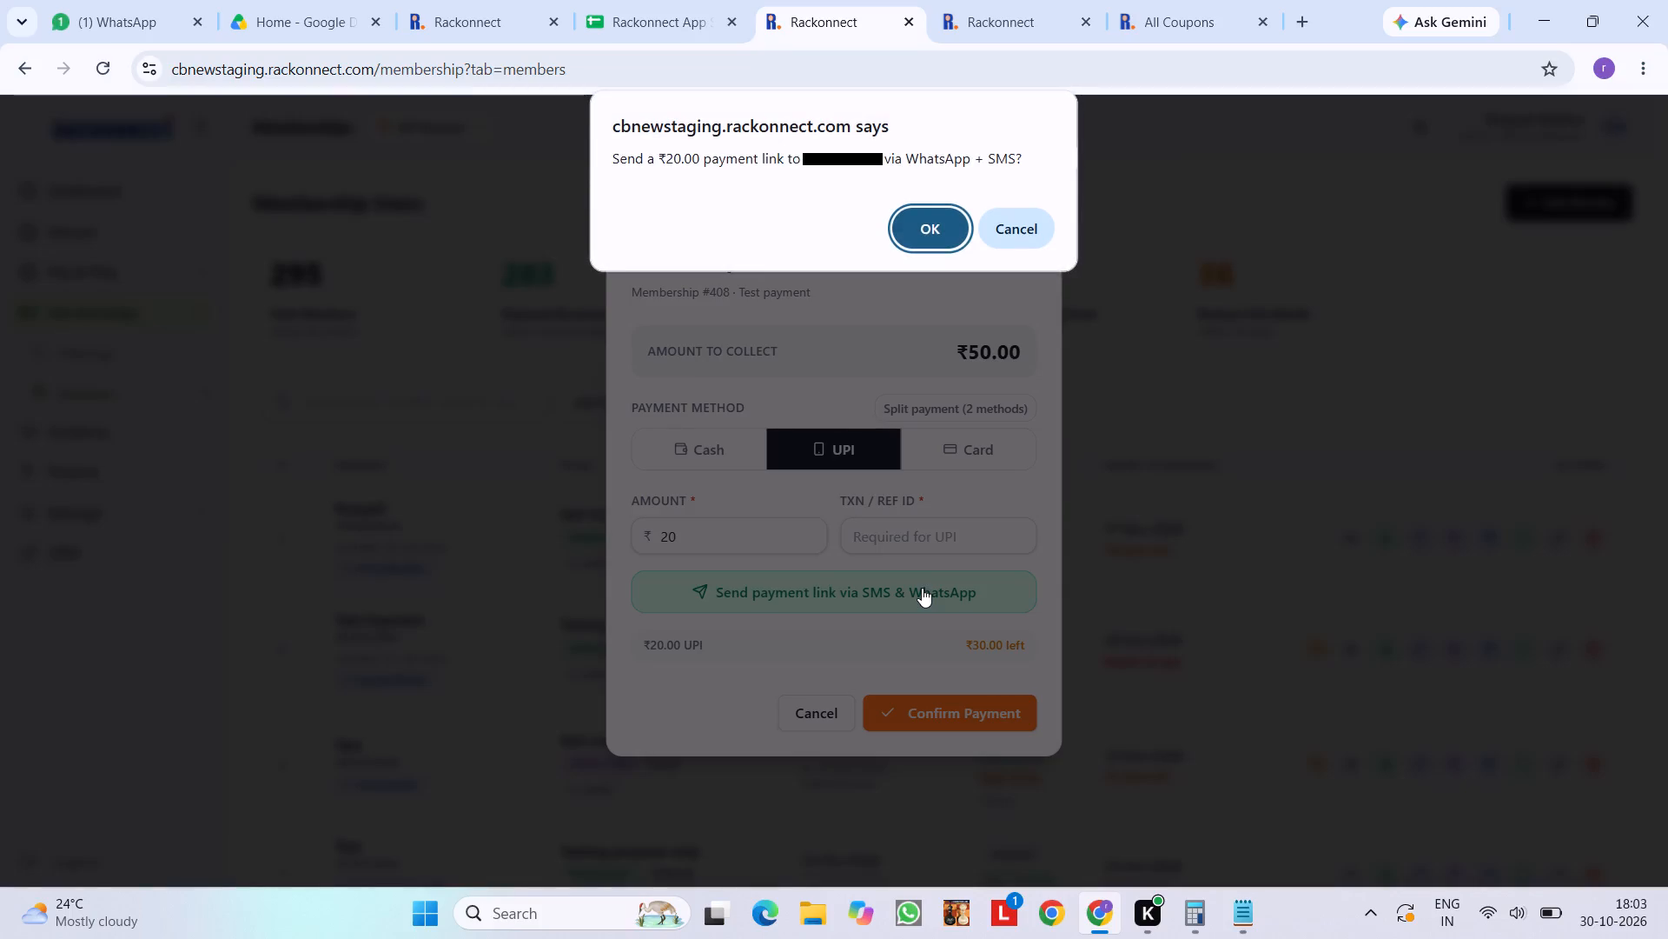
{"action": "left_click", "coordinate": [910, 236]}
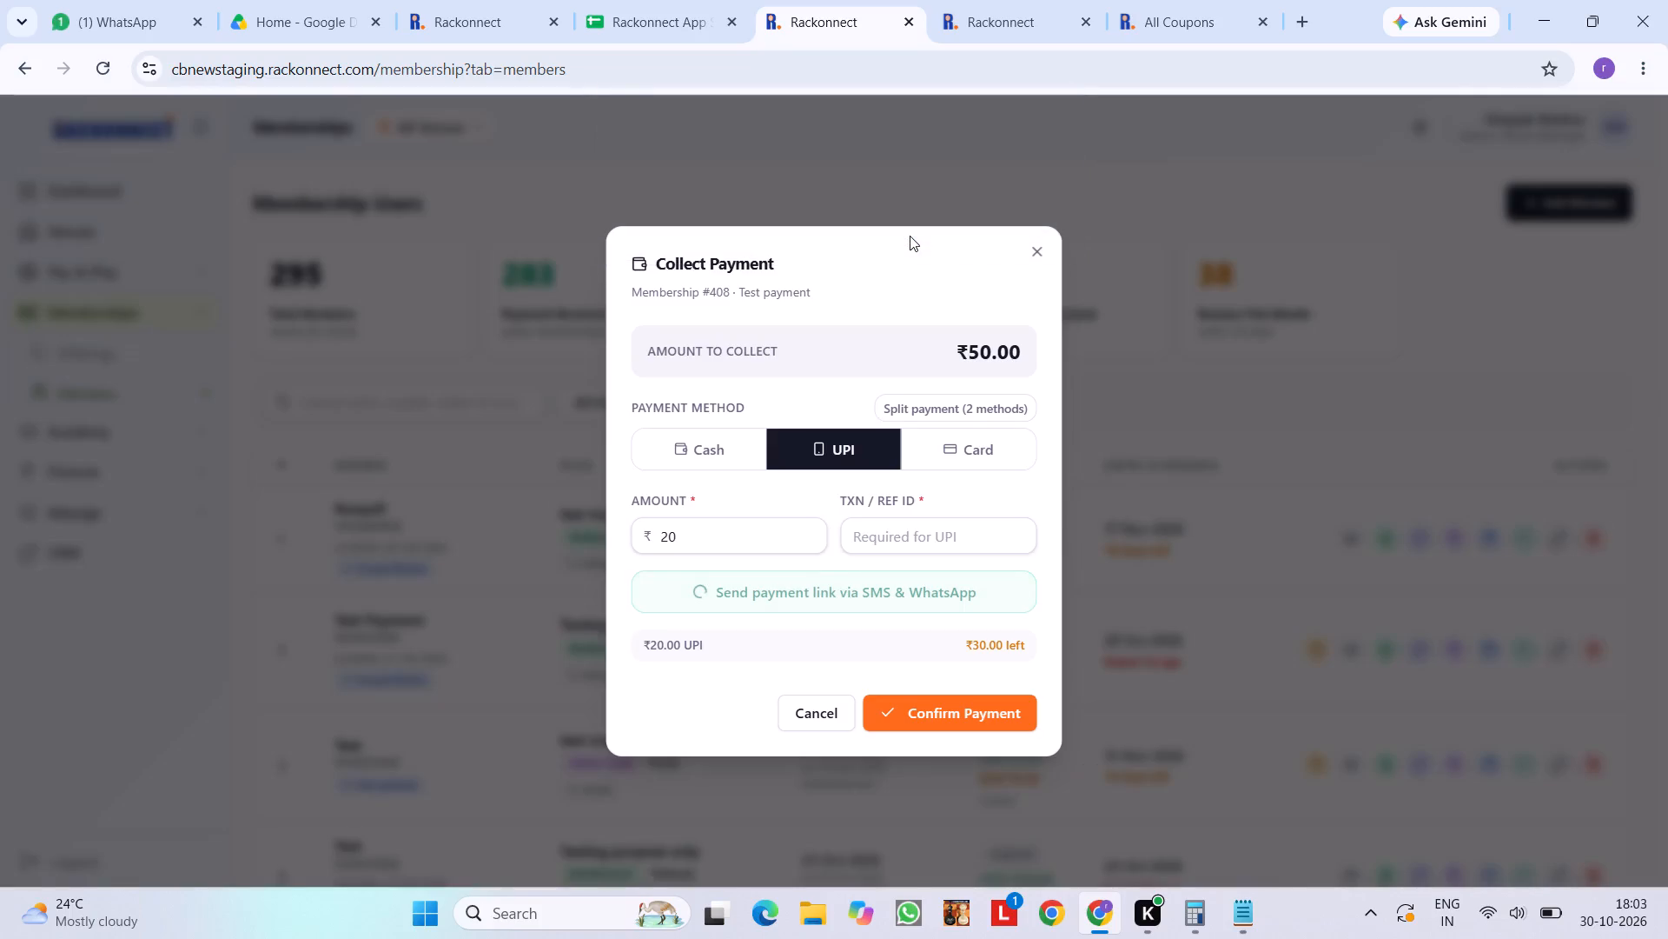
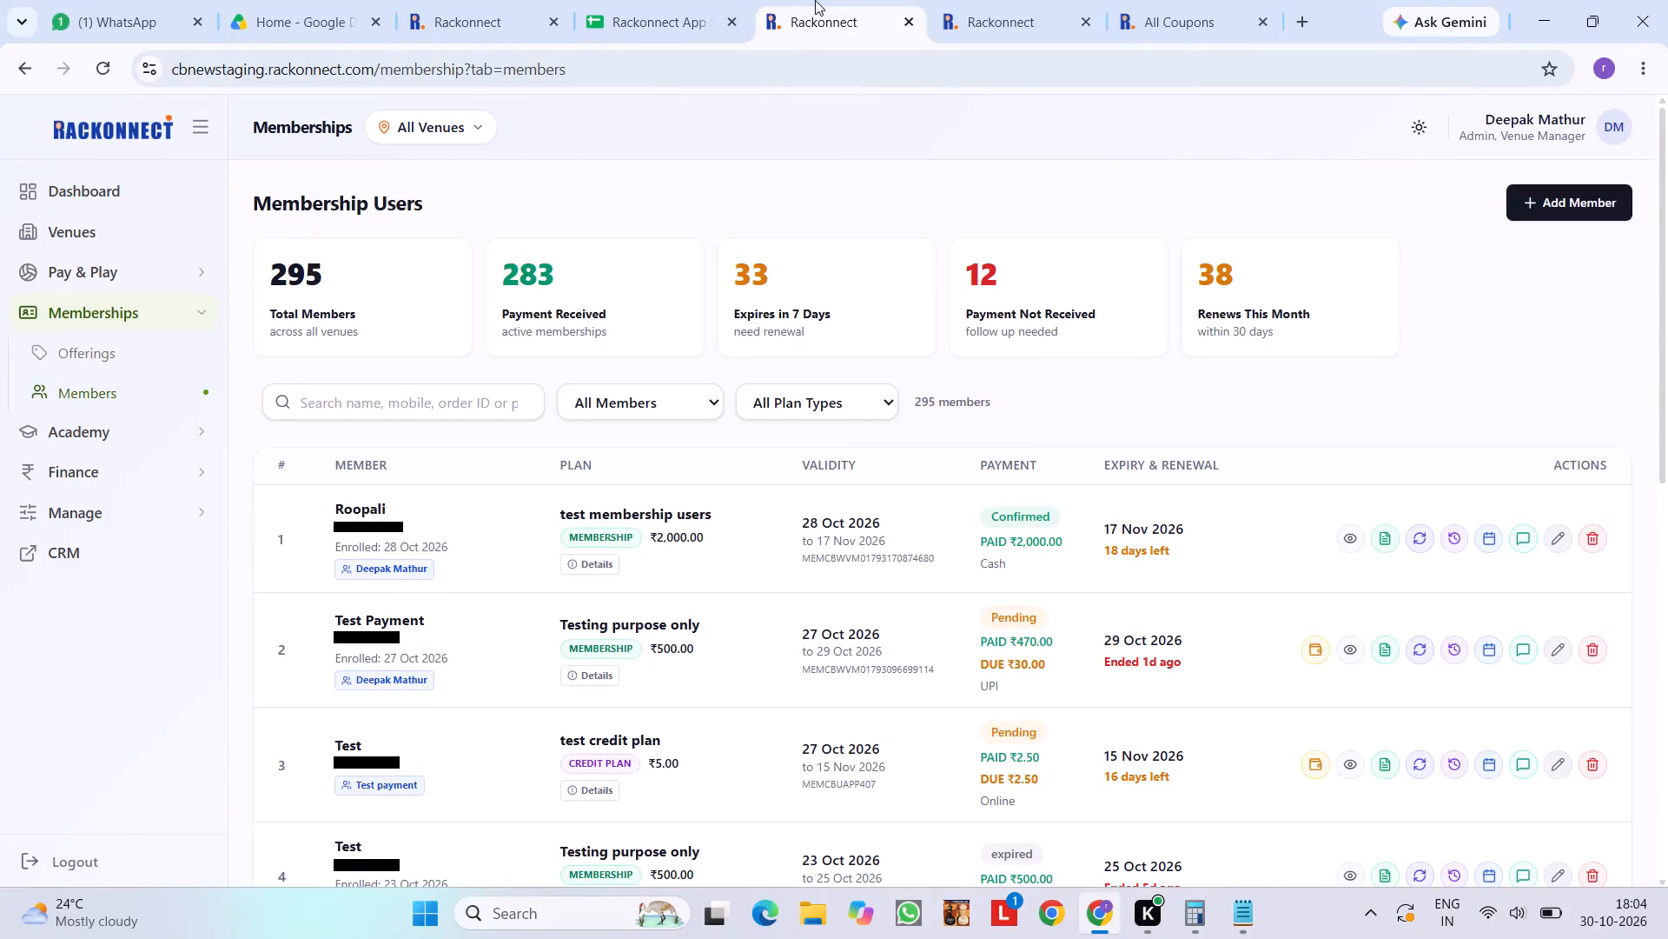
Return to the Finance records and check today's Digital Payments for the Test payment membership's UPI collections.
{"action": "left_click", "coordinate": [967, 2]}
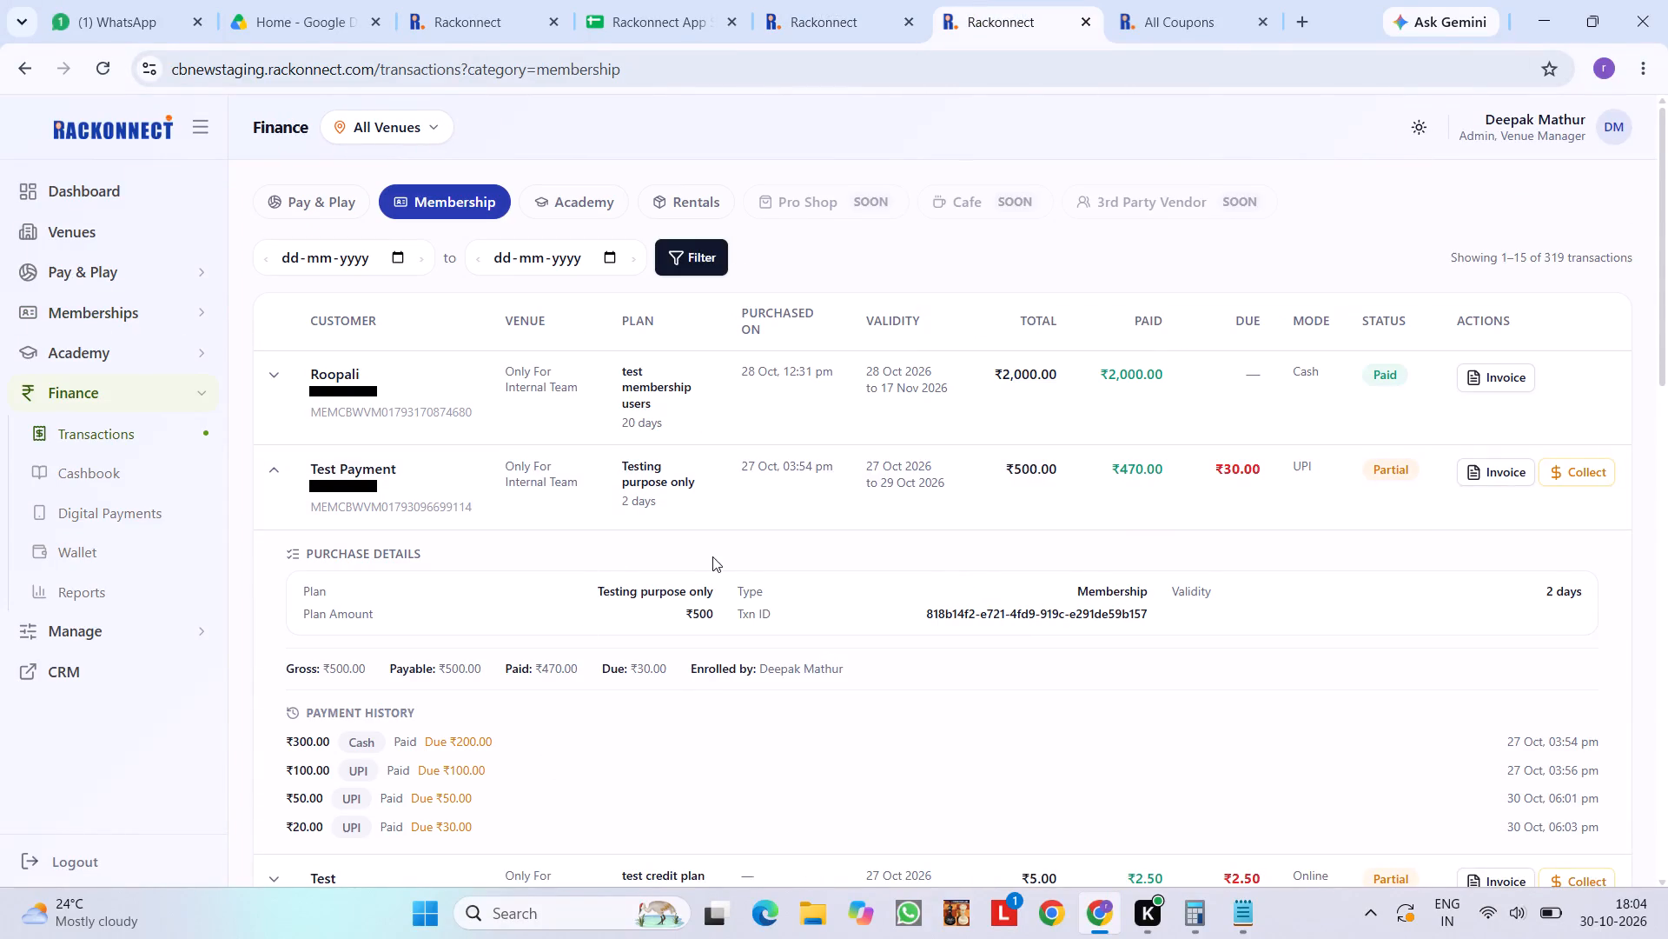
{"action": "left_click", "coordinate": [154, 513]}
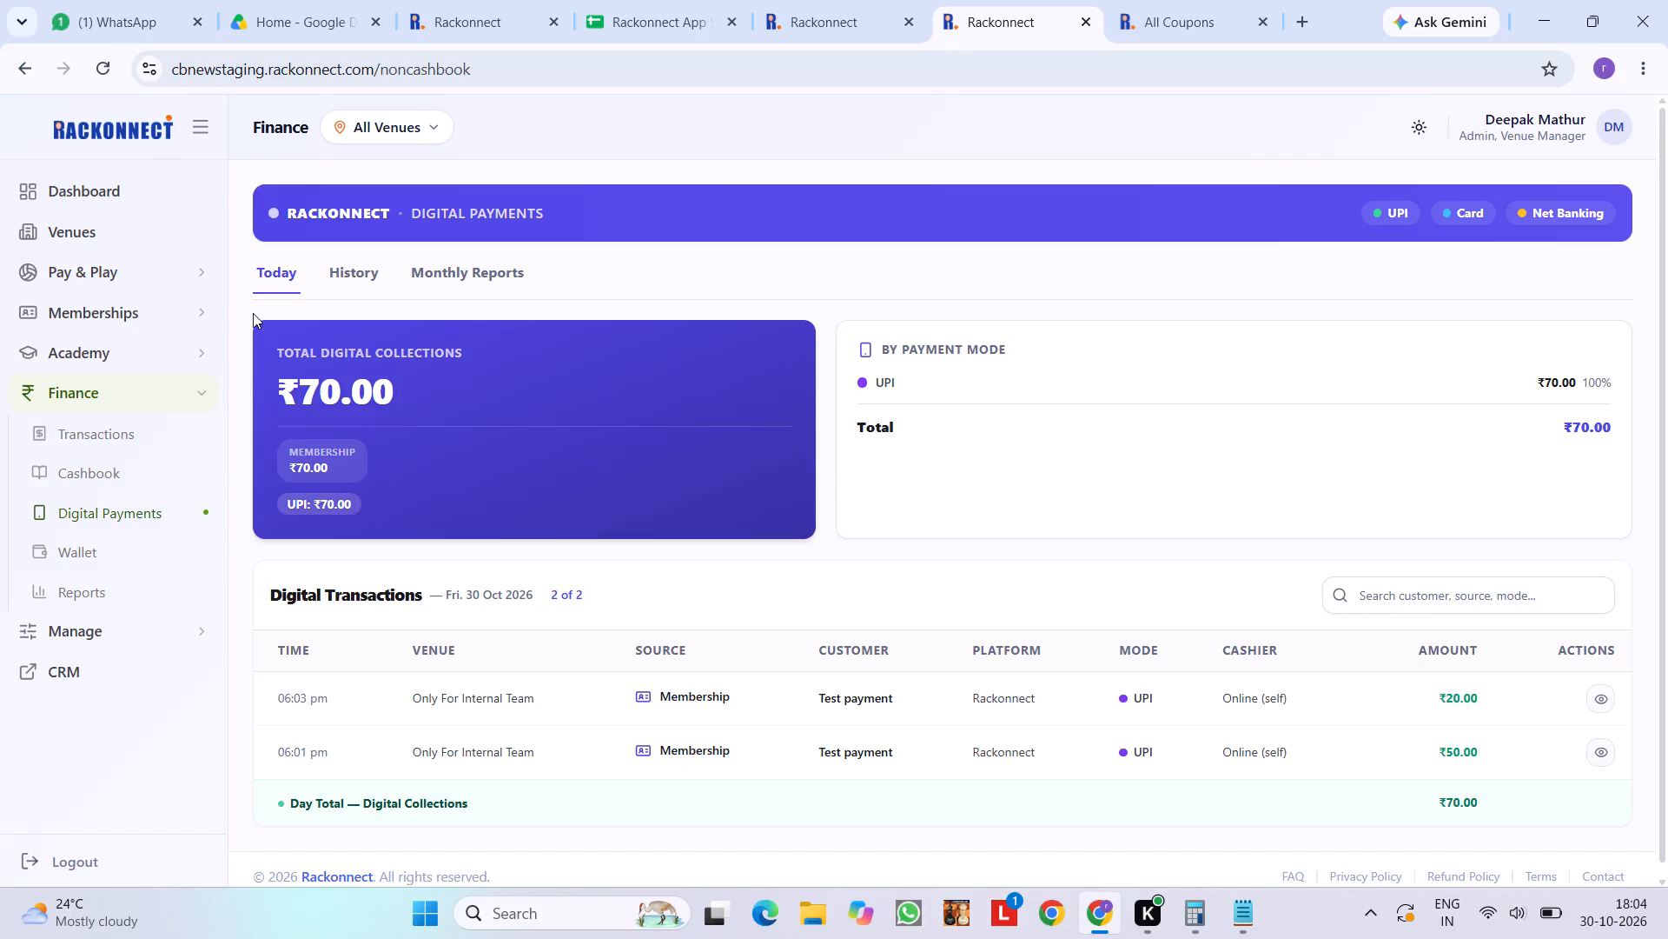
Return to the bug sheet and set the QA status of bug 326 to Verified.
{"action": "left_click", "coordinate": [789, 0]}
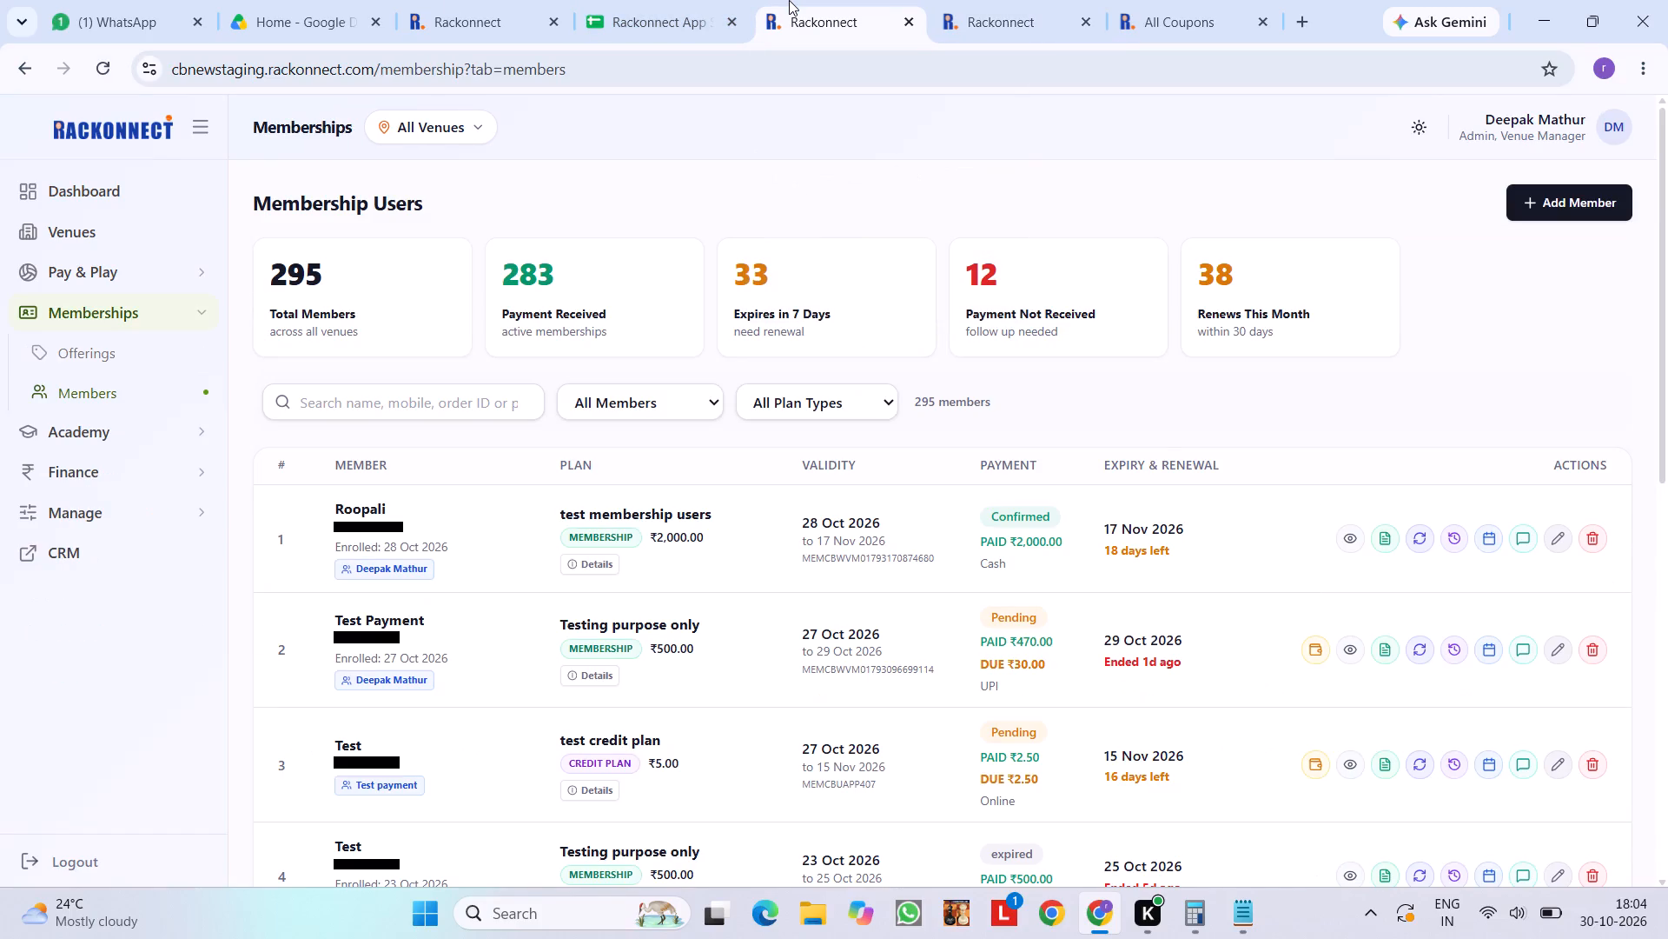
{"action": "left_click", "coordinate": [664, 0]}
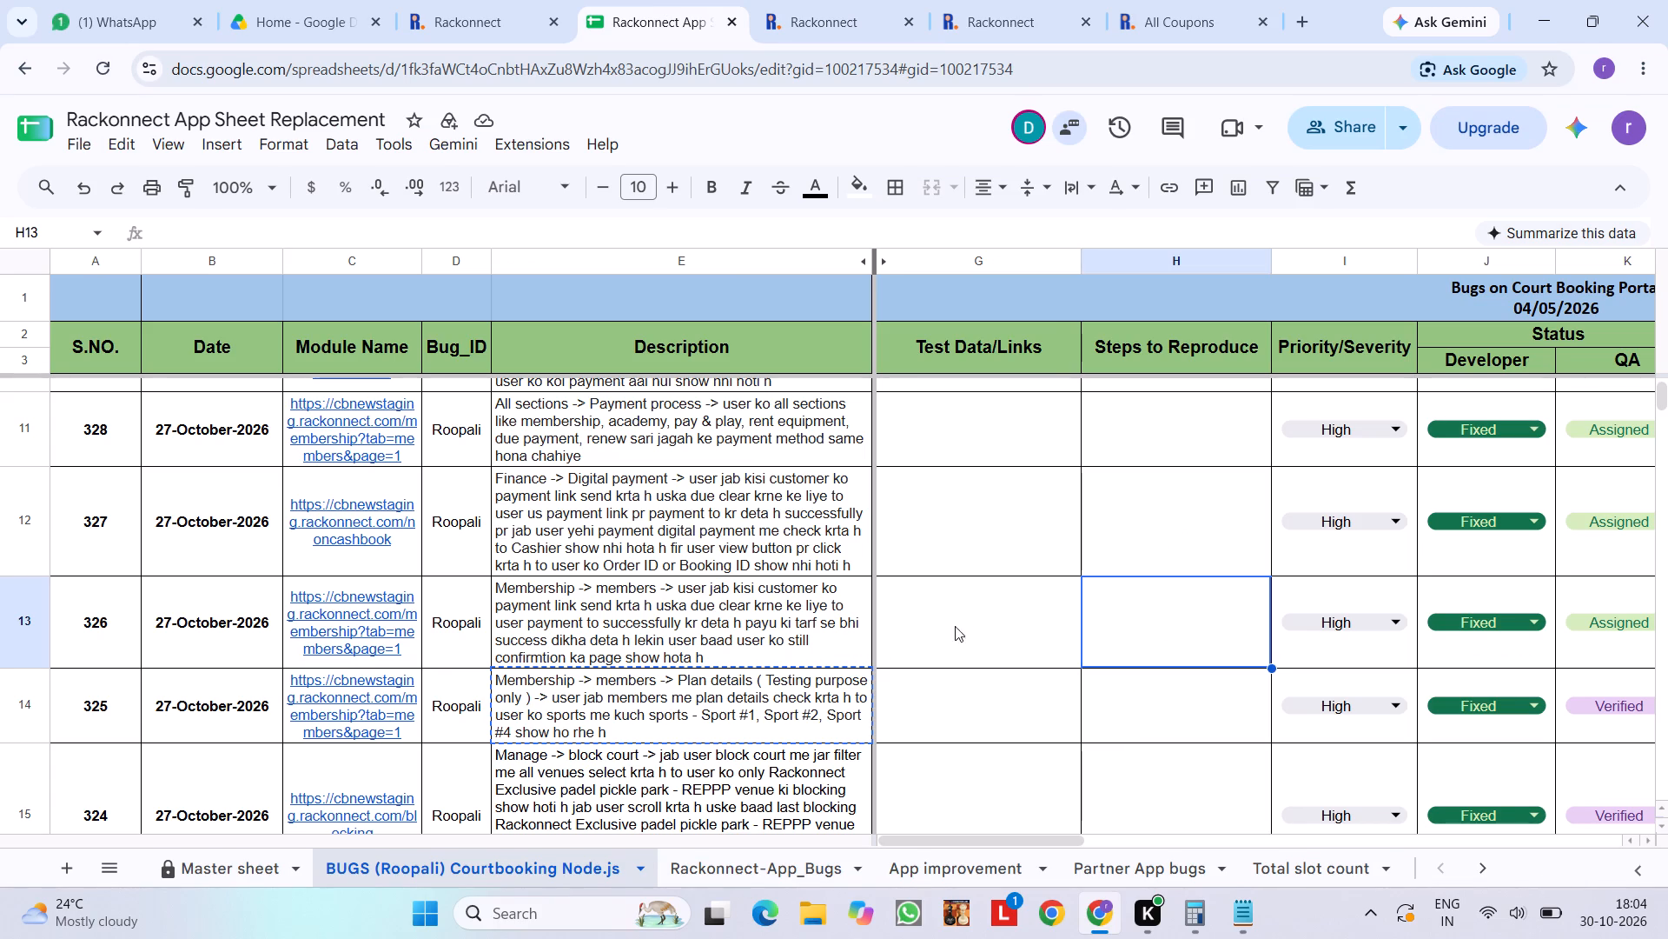
{"action": "scroll", "coordinate": [980, 623], "scroll_direction": "right", "scroll_amount": 1}
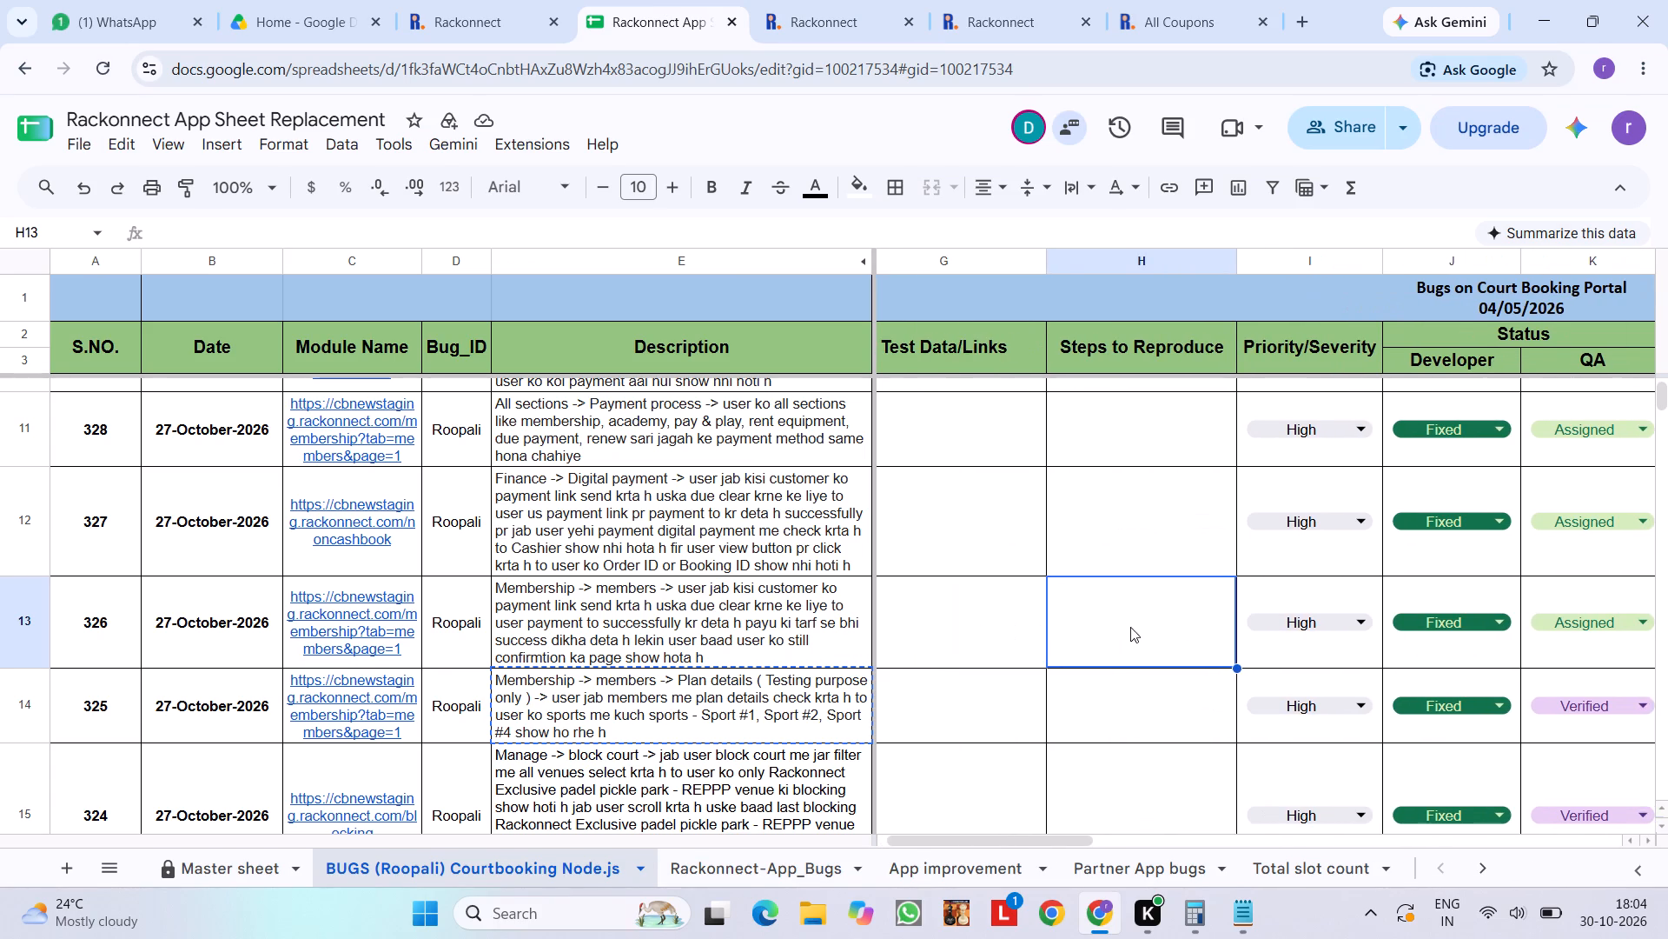
{"action": "left_click", "coordinate": [1578, 623]}
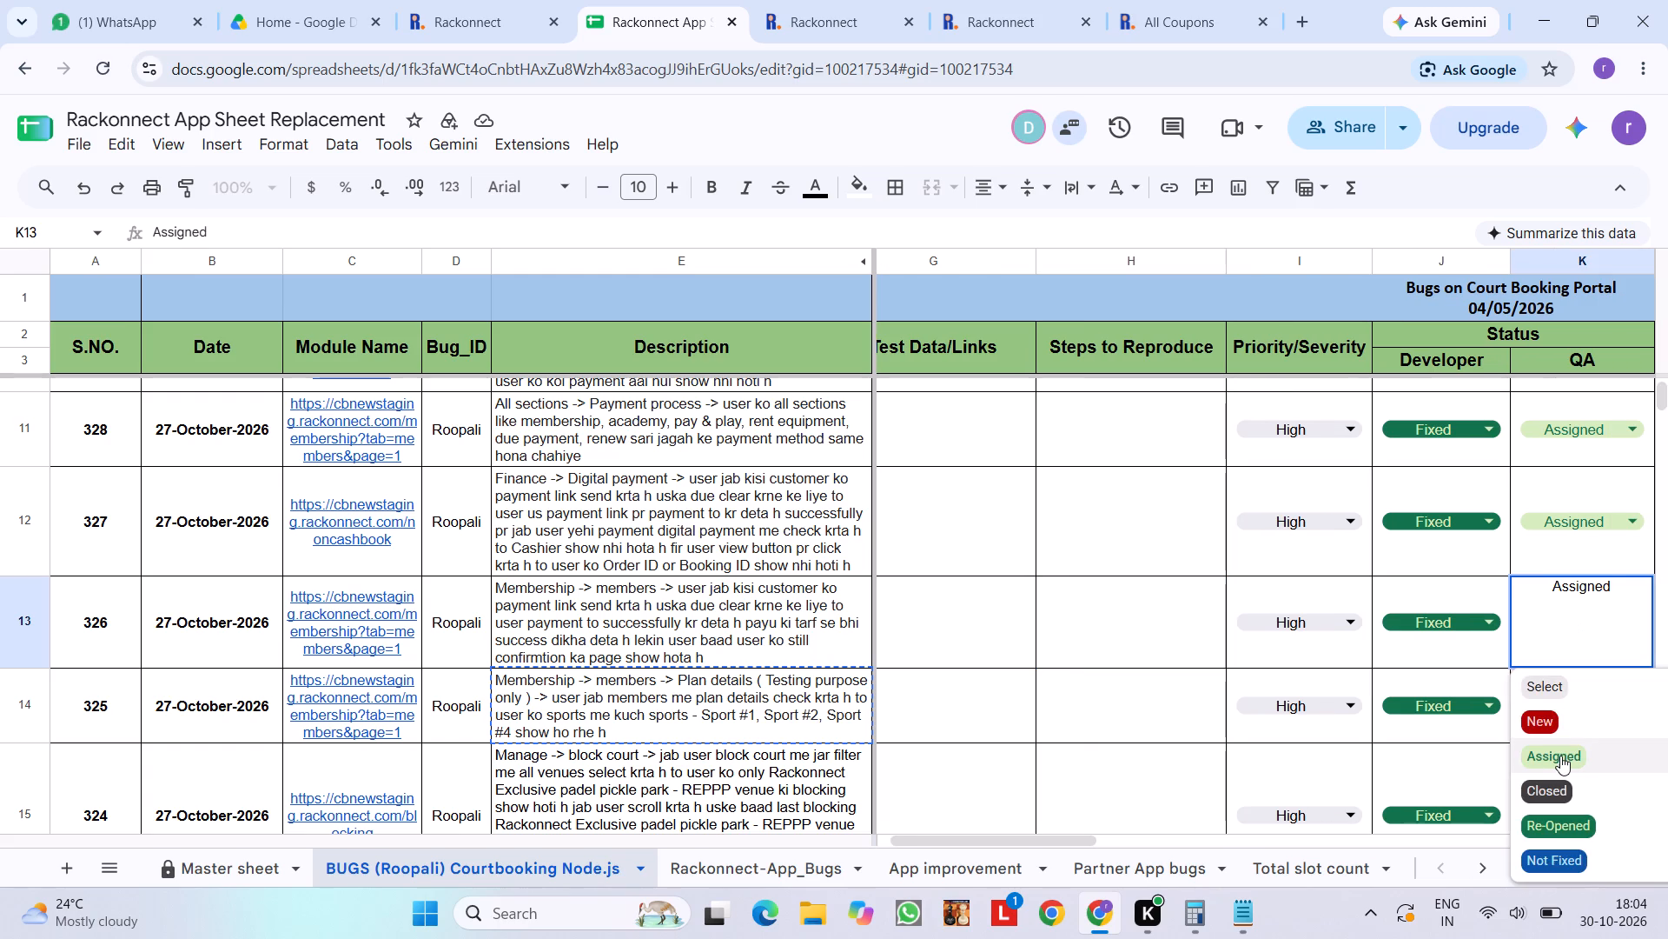
{"action": "scroll", "coordinate": [1560, 756], "scroll_direction": "down", "scroll_amount": 2}
{"action": "left_click", "coordinate": [1559, 789]}
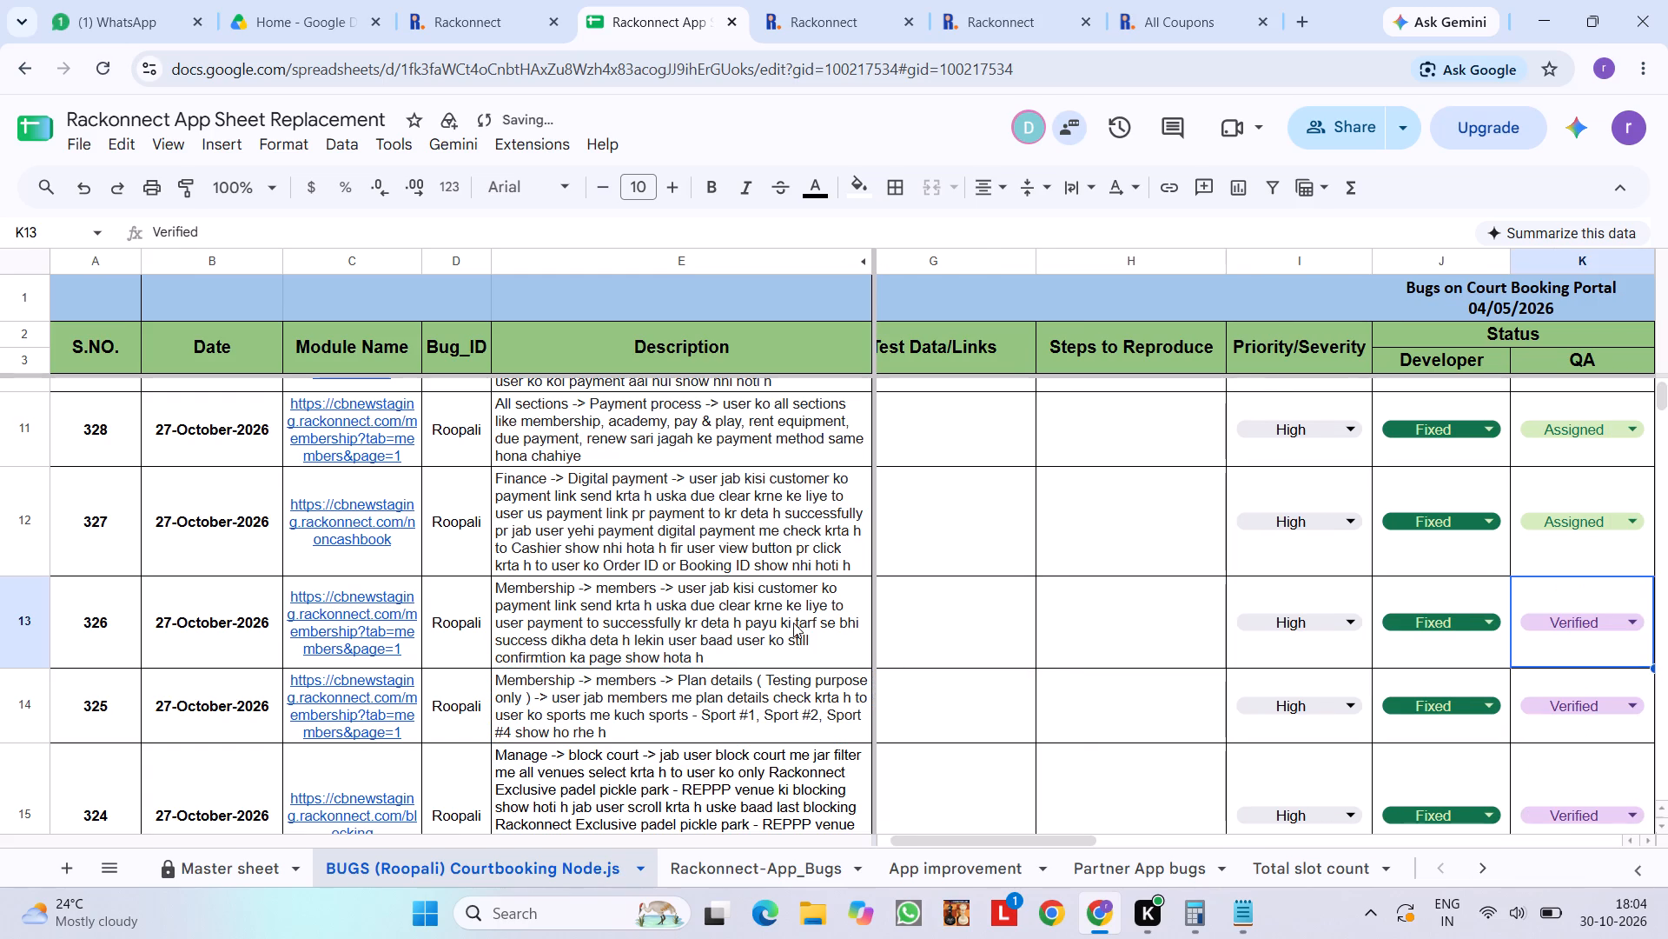
Copy bug 326's description into the Notepad work update, append "-> verified", and start a new bullet below it.
{"action": "left_click", "coordinate": [793, 623]}
{"action": "key", "text": "ctrl+c"}
{"action": "key", "text": "alt+Tab"}
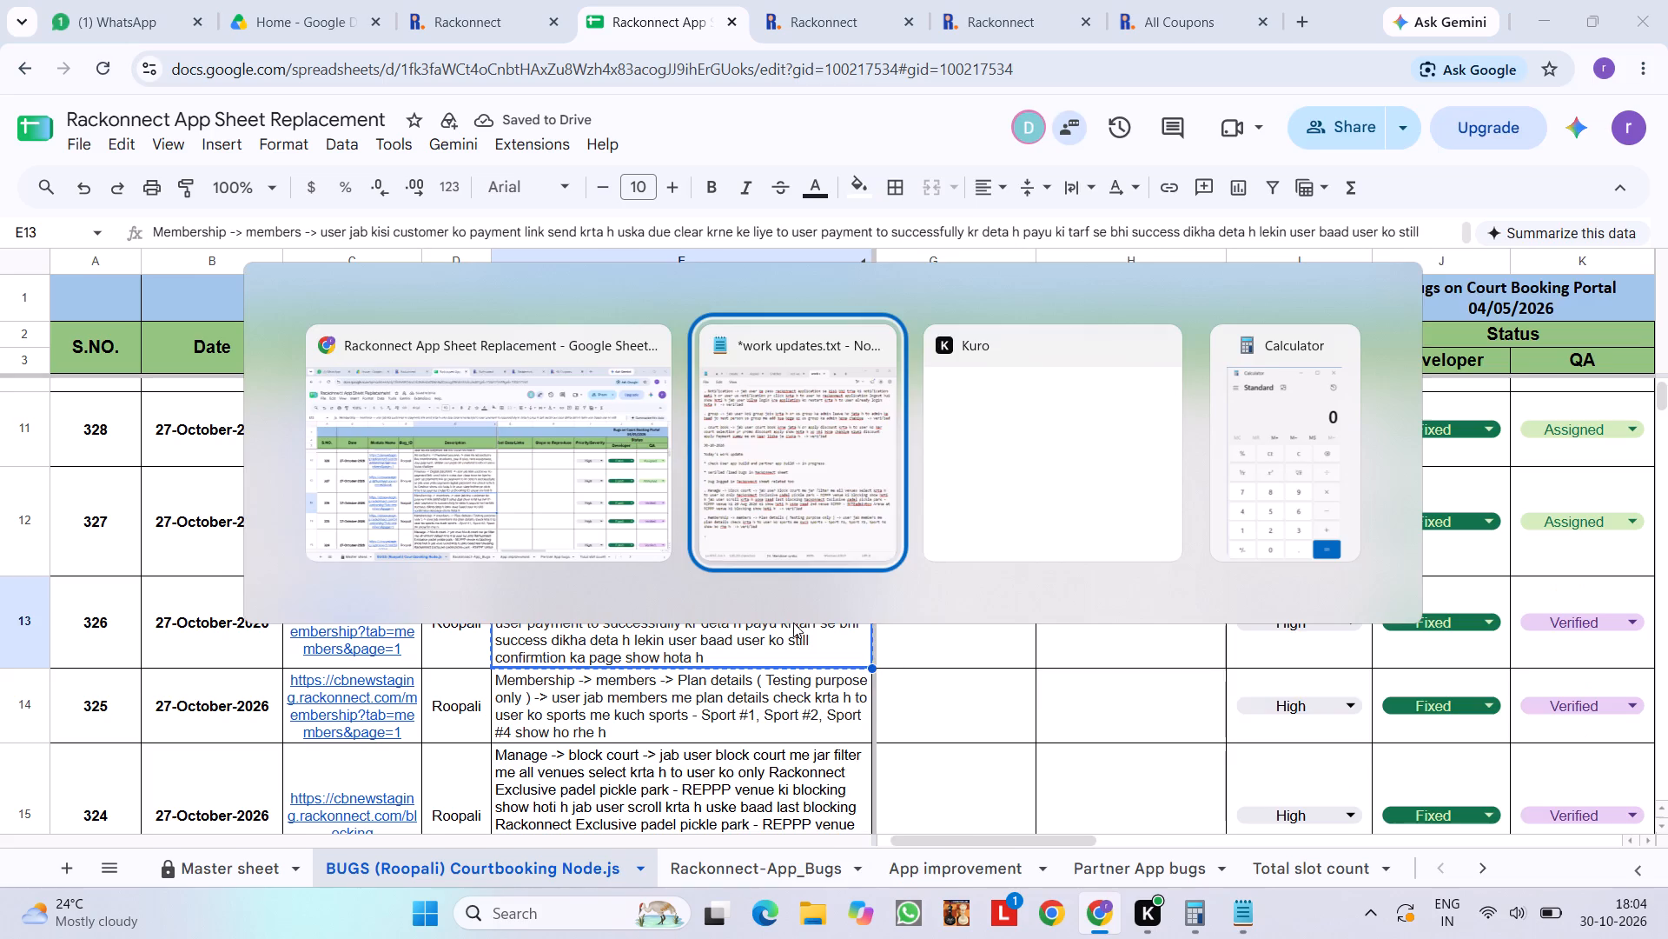
{"action": "key", "text": "ctrl+v"}
{"action": "key", "text": "space"}
{"action": "type", "text": "-> verified"}
{"action": "key", "text": "Return"}
{"action": "key", "text": "Return"}
{"action": "type", "text": "."}
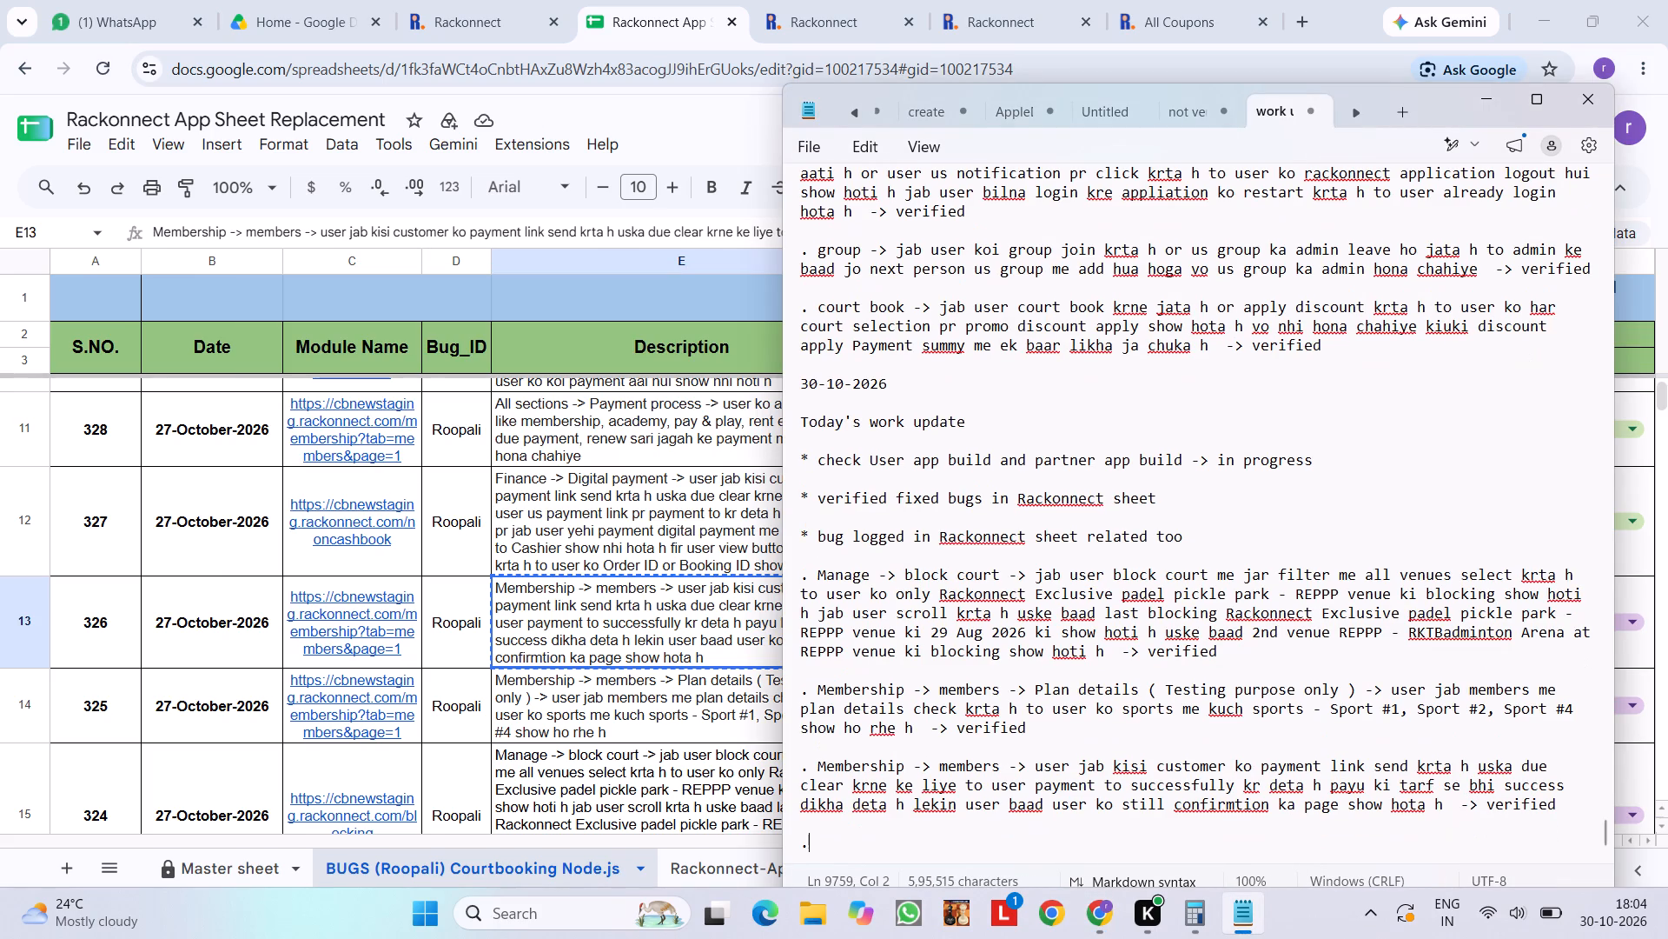
{"action": "key", "text": "space"}
Read bug 327 in the bug sheet, about Cashier and Order ID or Booking ID missing in Finance's Digital Payments.
{"action": "left_click", "coordinate": [626, 549]}
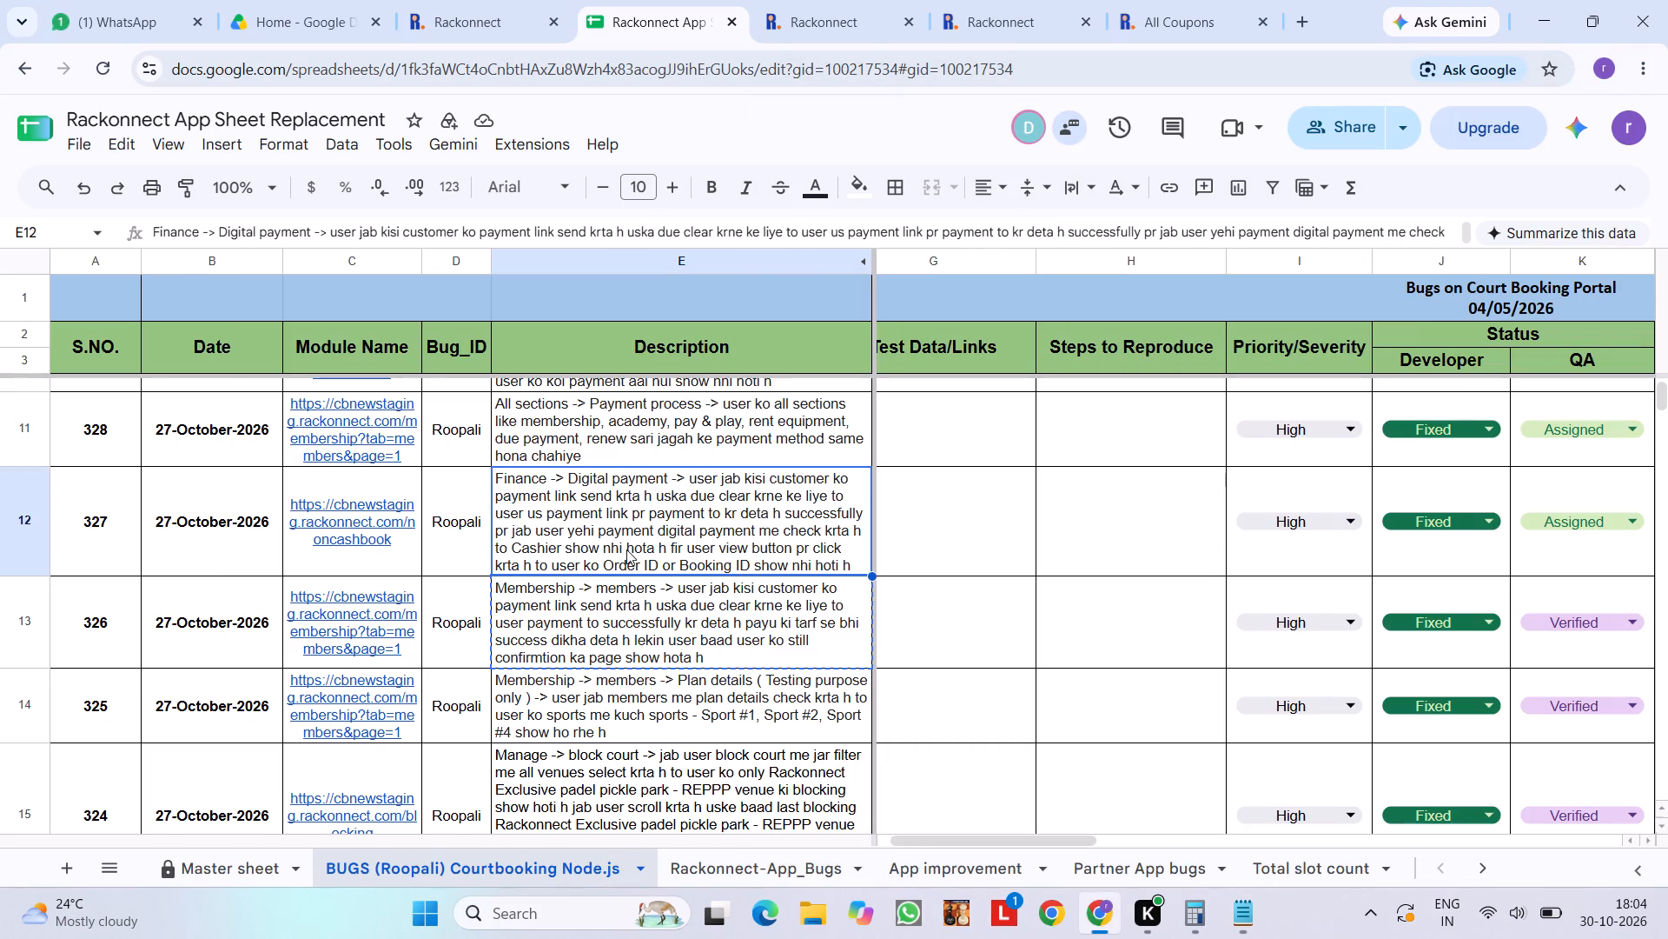
{"action": "scroll", "coordinate": [956, 545], "scroll_direction": "right", "scroll_amount": 2}
{"action": "scroll", "coordinate": [956, 545], "scroll_direction": "up", "scroll_amount": 1}
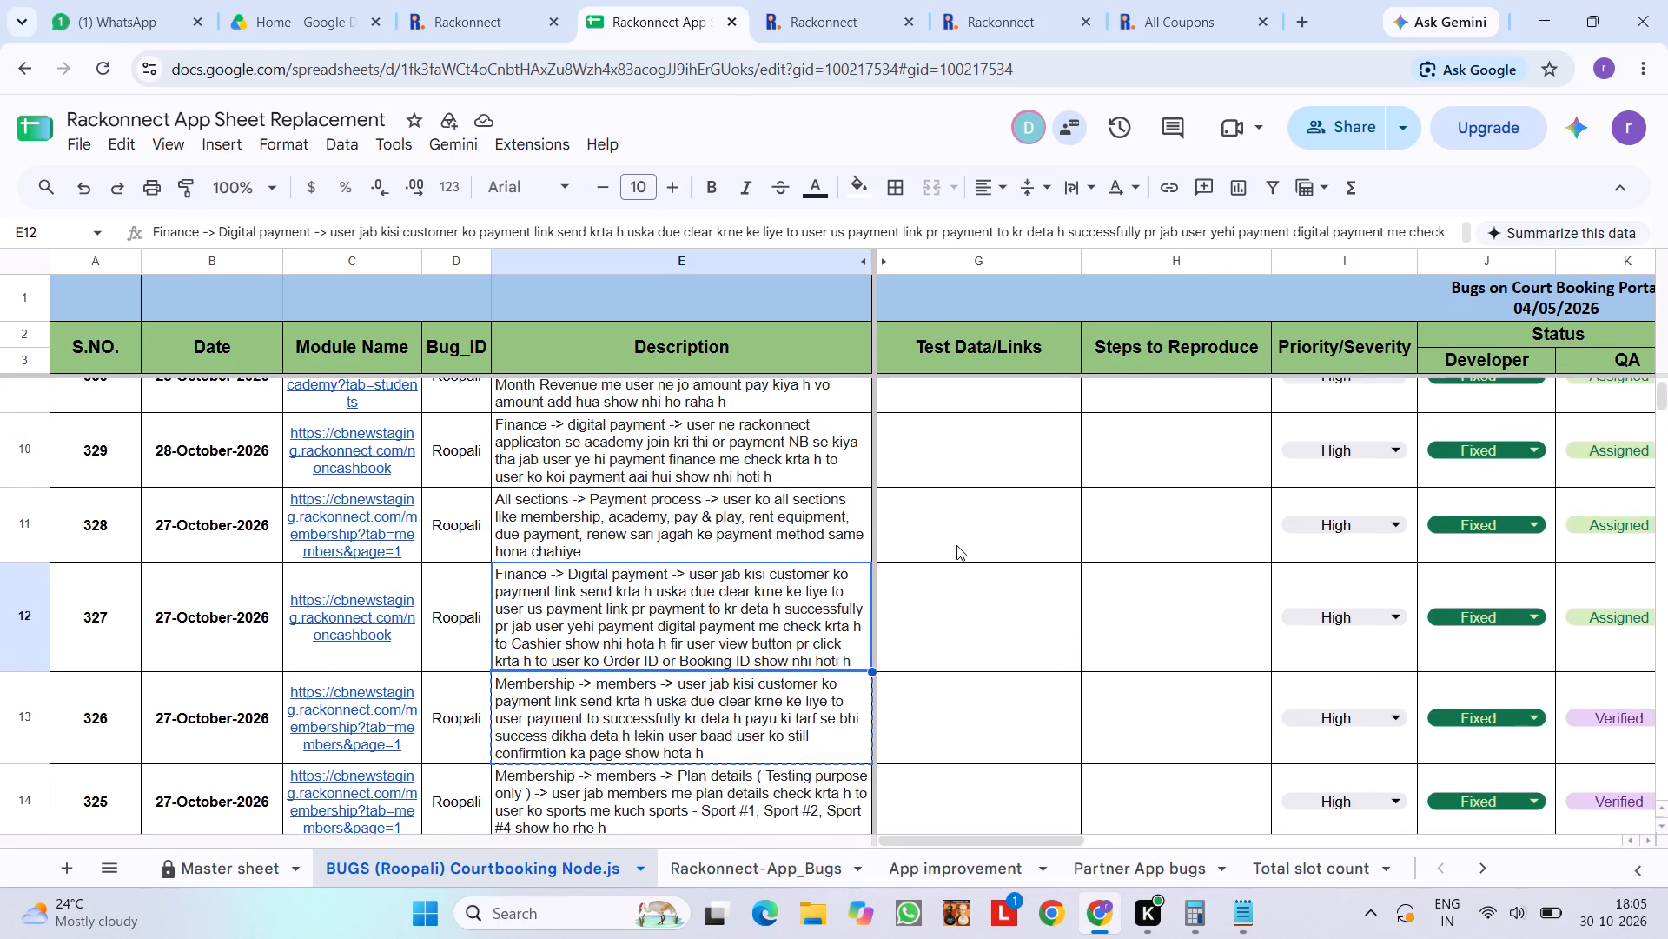
{"action": "left_click", "coordinate": [1173, 504]}
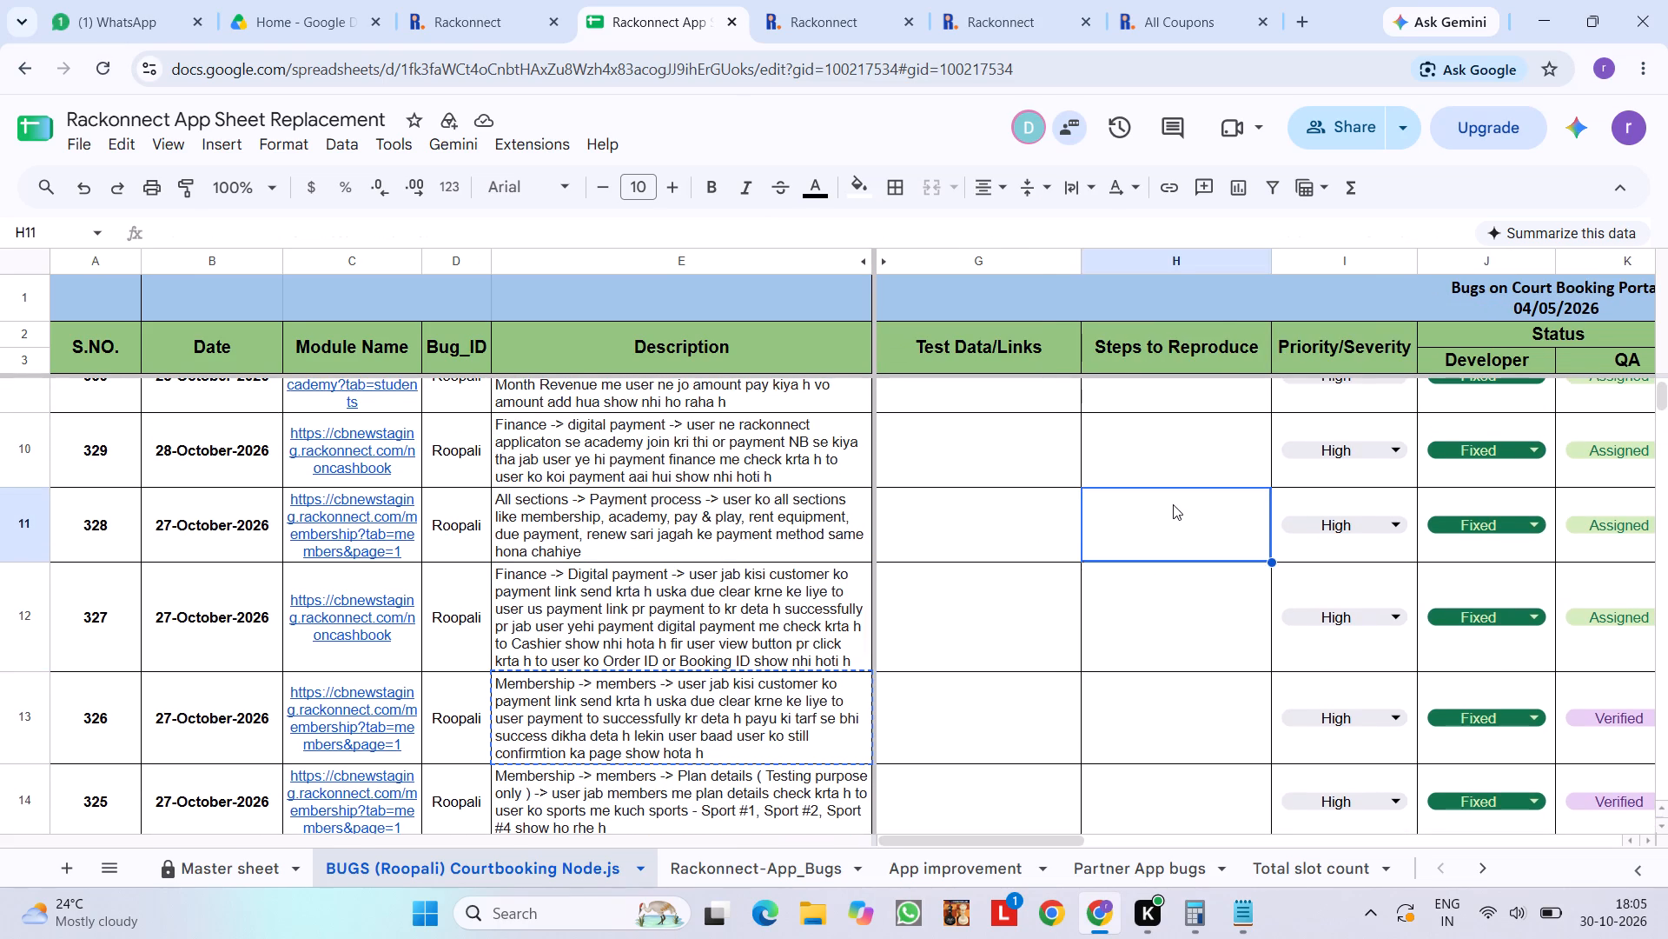
{"action": "left_click", "coordinate": [1186, 619]}
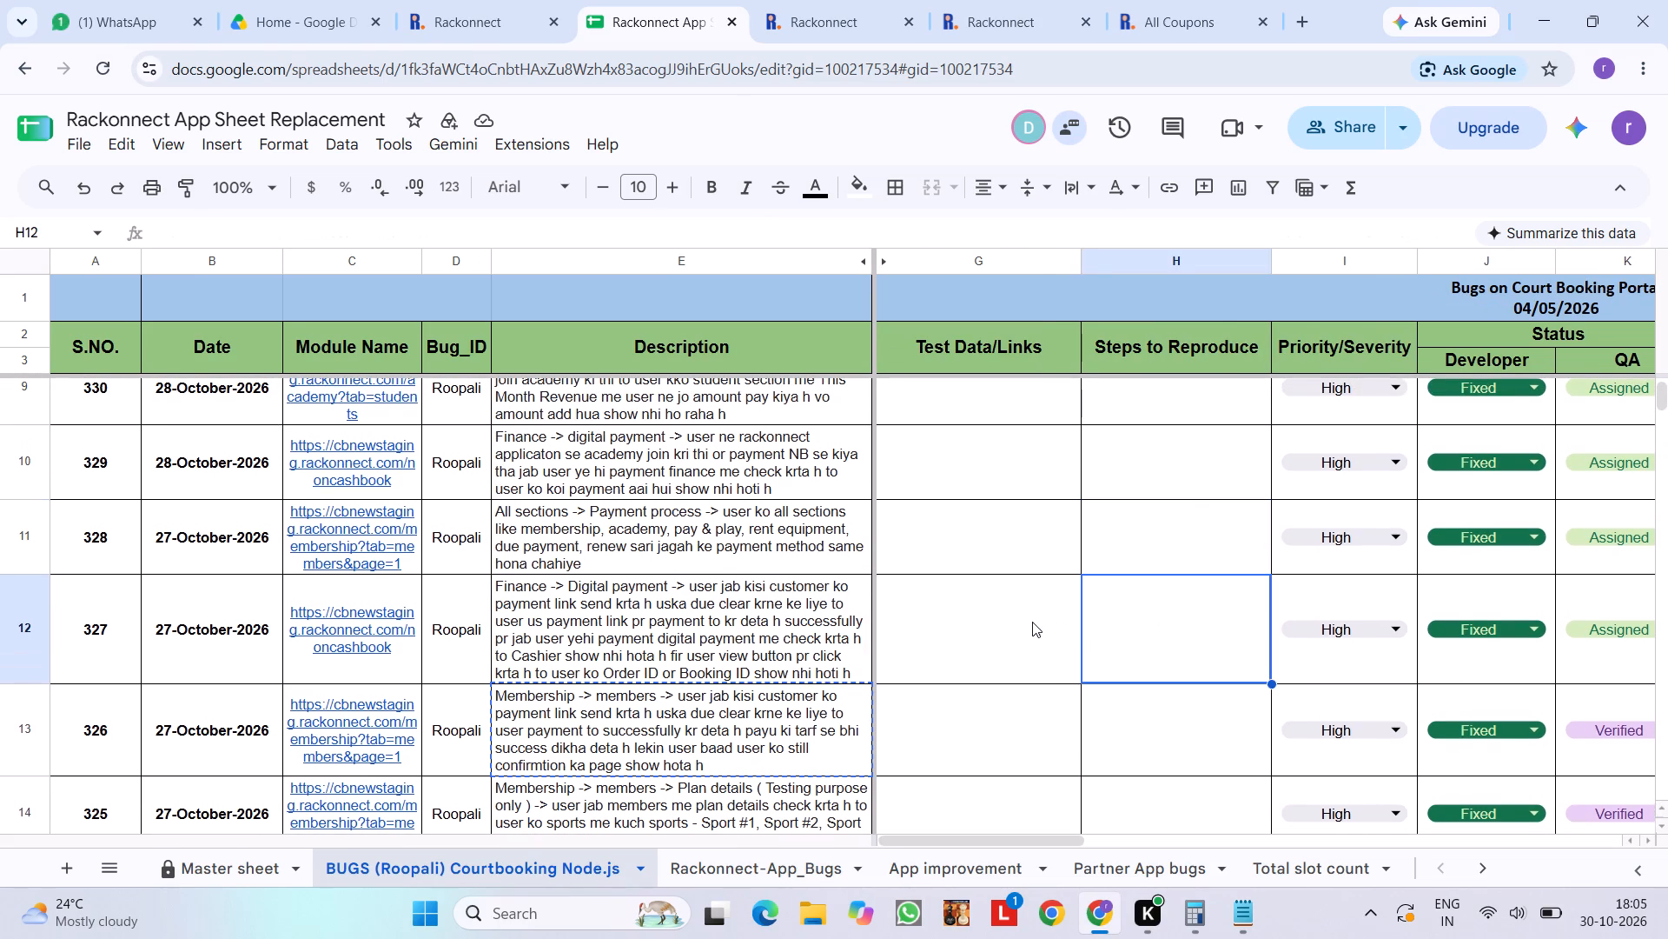
{"action": "left_click", "coordinate": [1032, 622]}
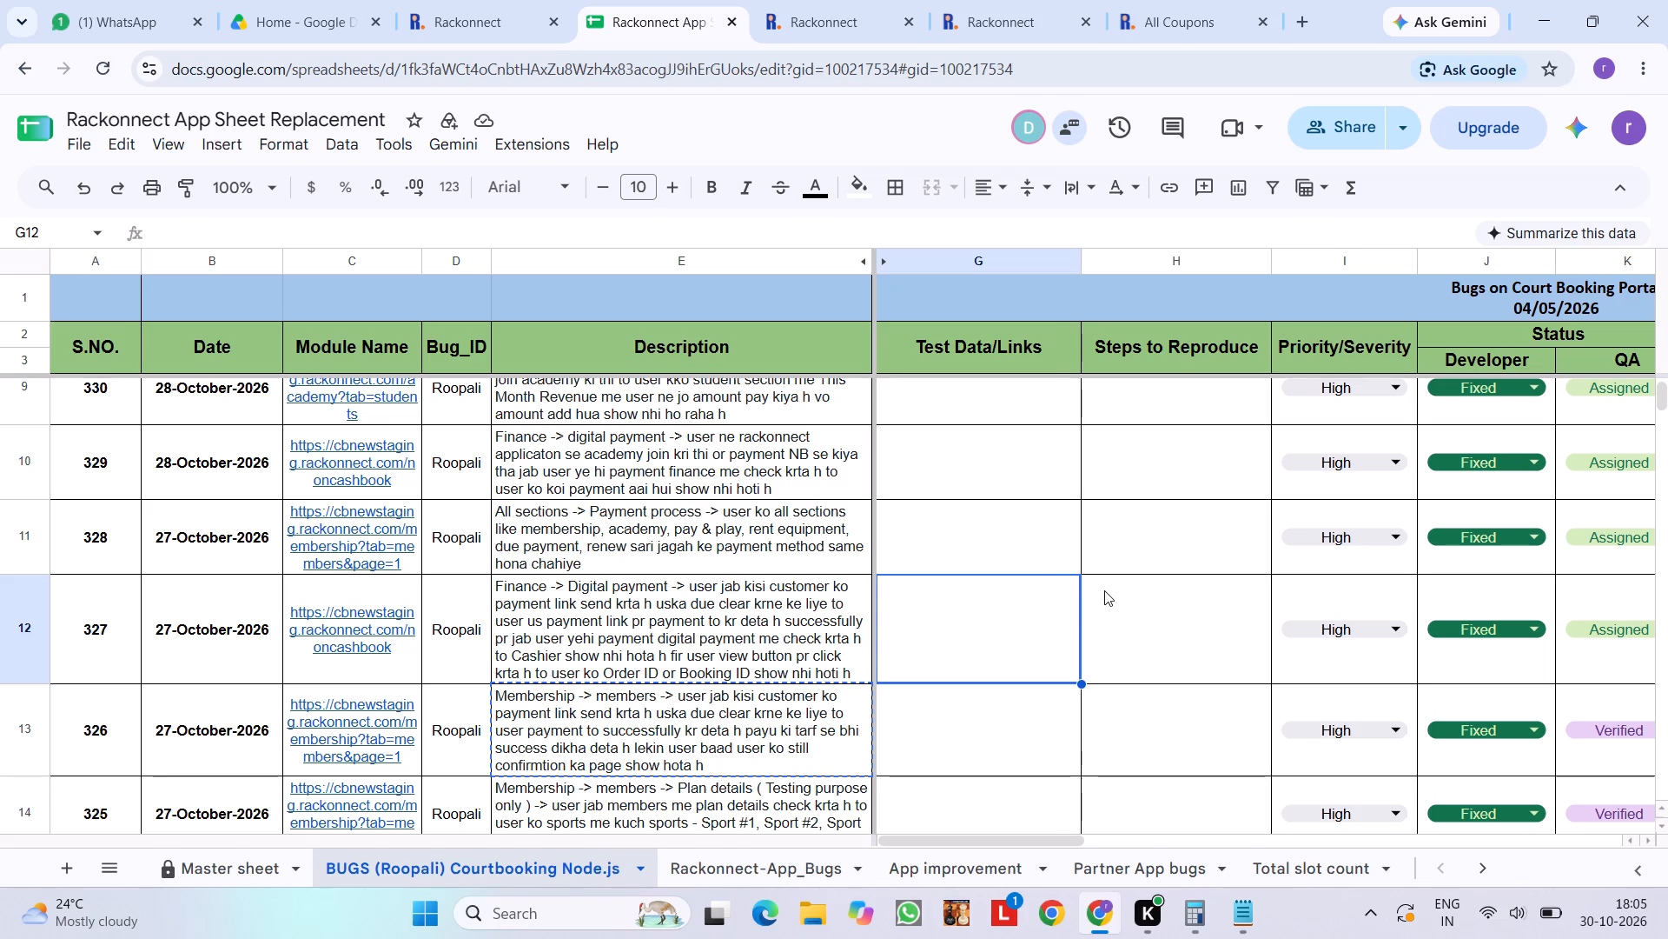
{"action": "left_click", "coordinate": [1123, 586]}
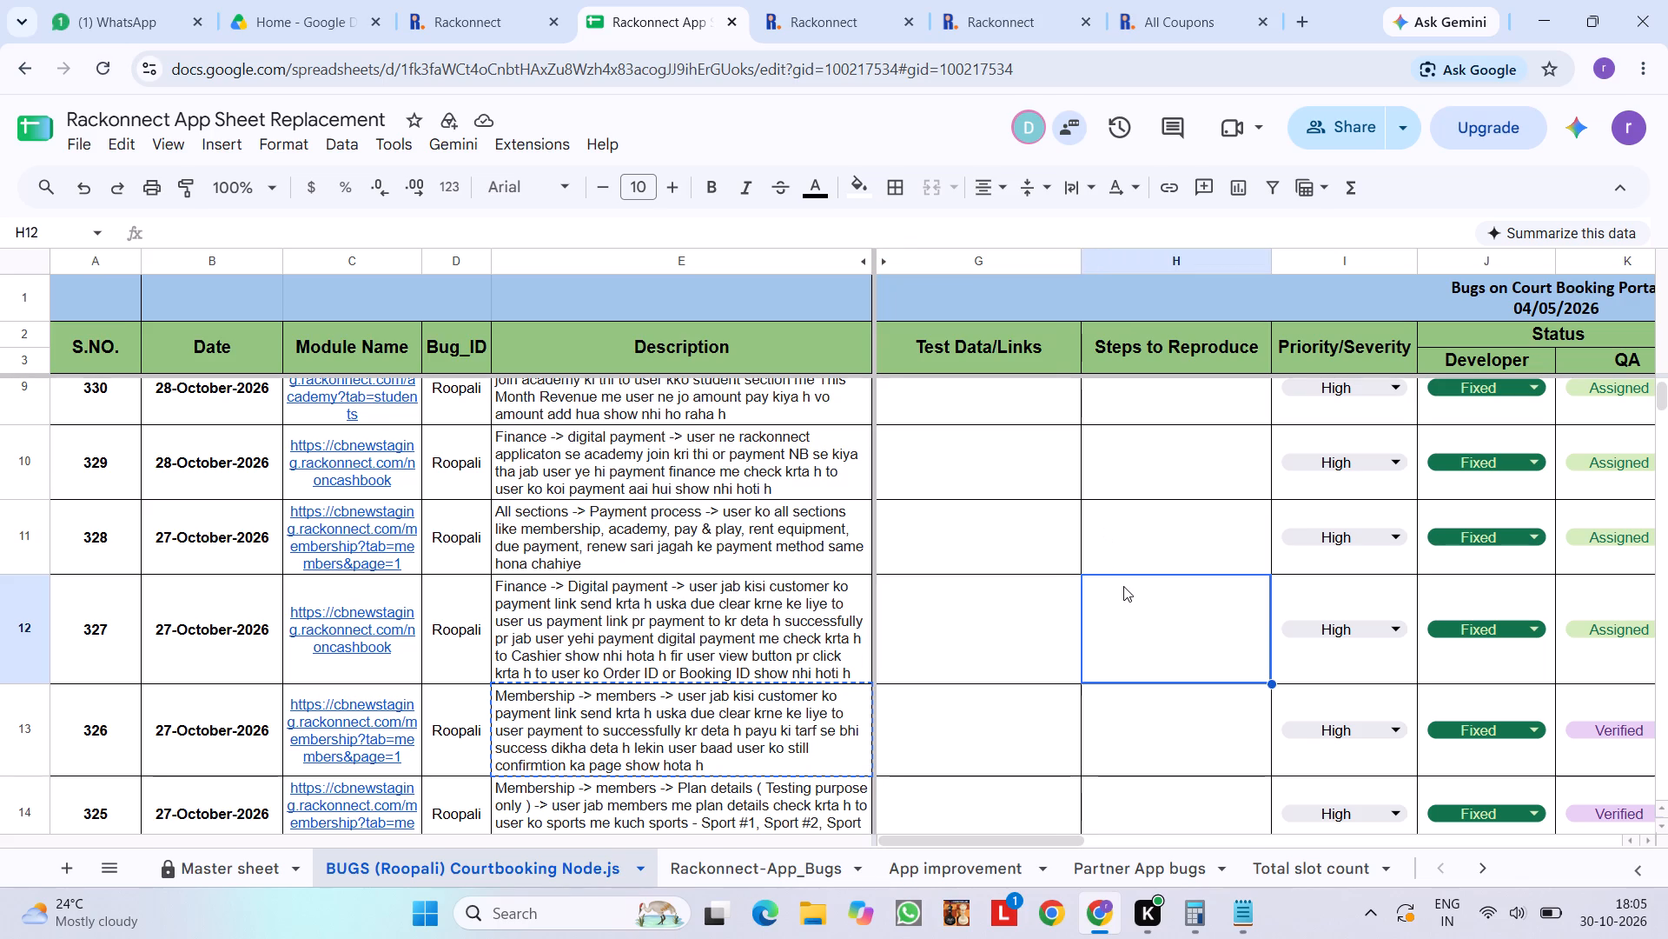
{"action": "left_click", "coordinate": [1055, 595]}
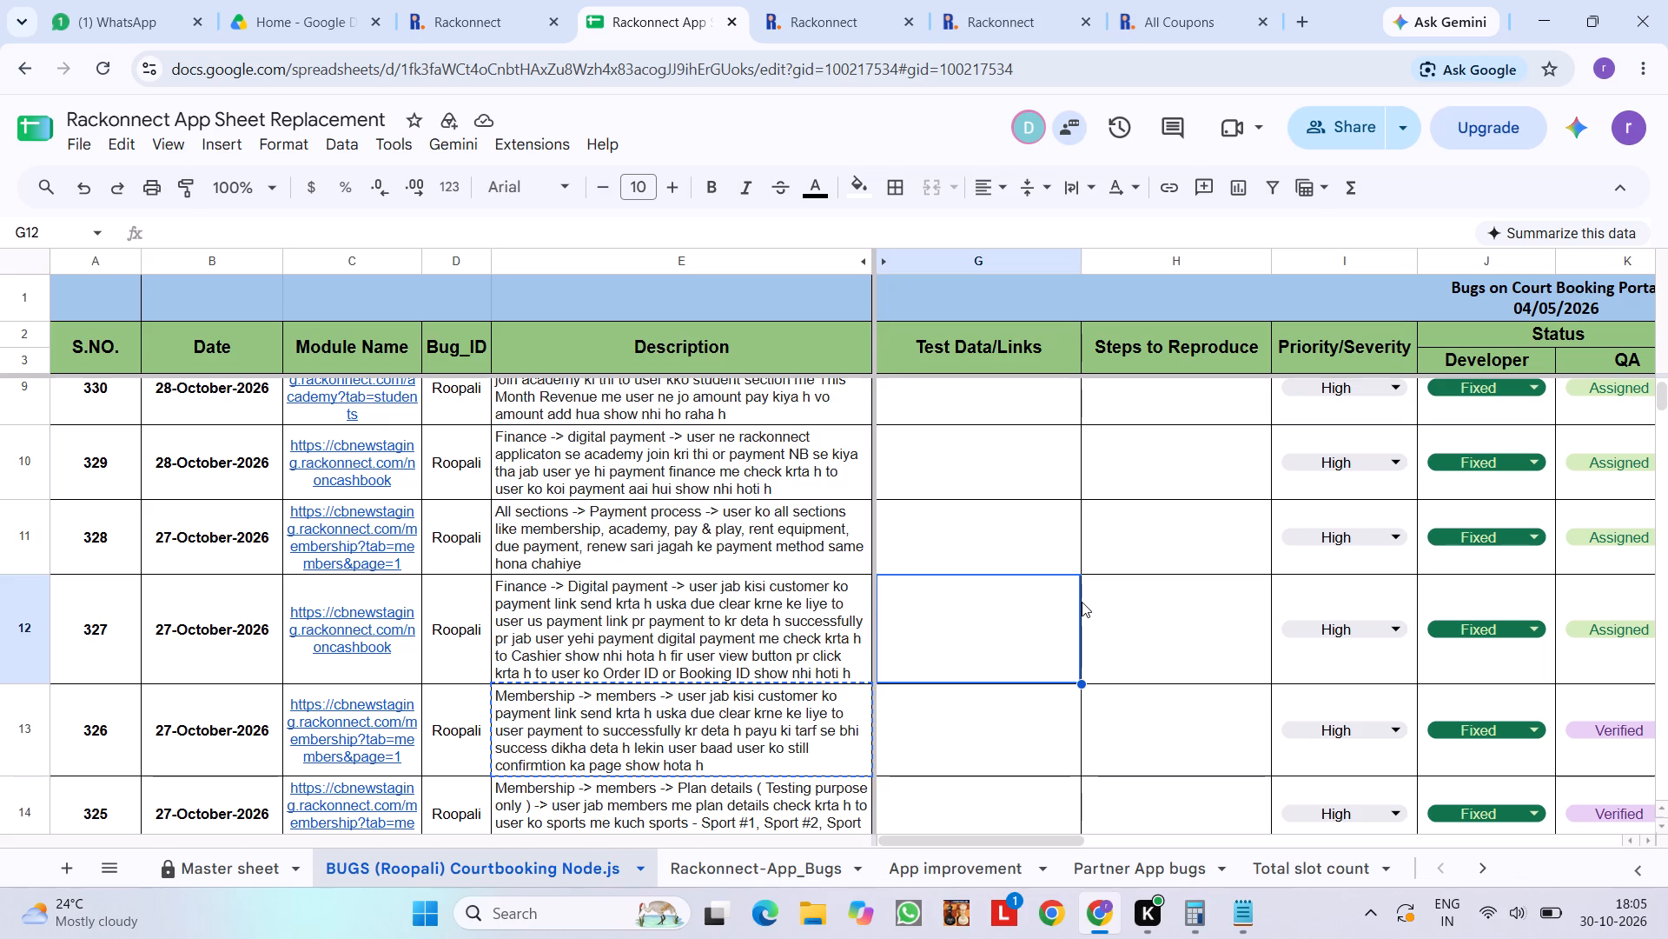
{"action": "left_click", "coordinate": [1082, 602]}
{"action": "left_click", "coordinate": [1082, 605]}
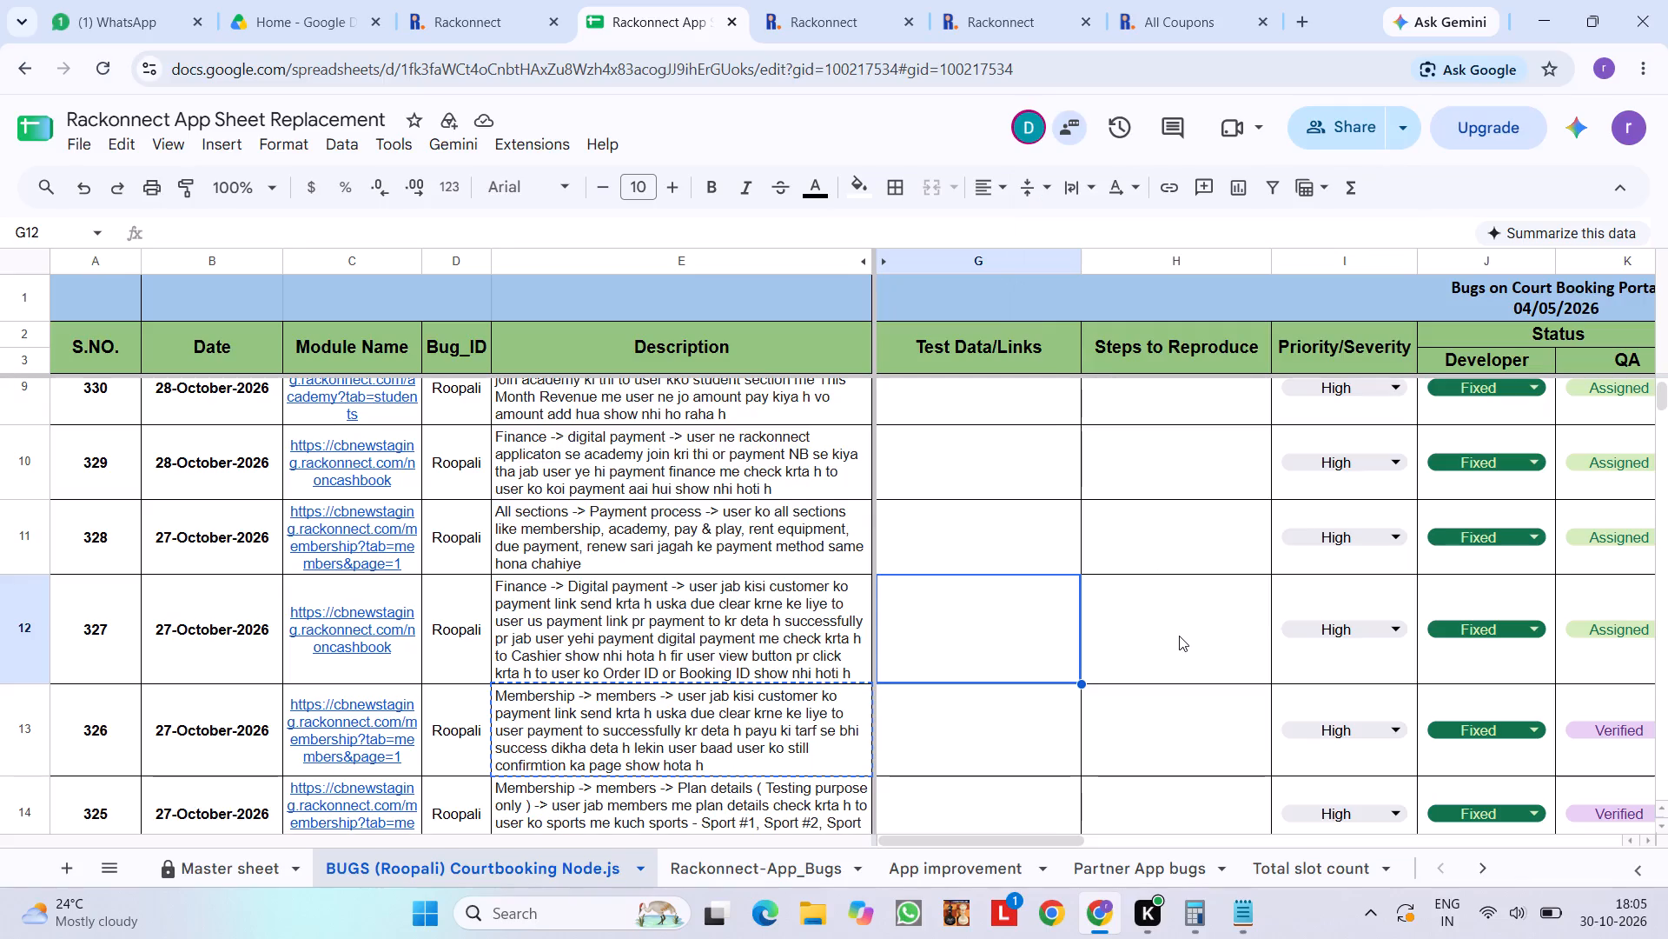
Check the cashier entry and transaction details of the 06:03 pm Test payment membership transaction in Finance's Digital Payments.
{"action": "left_click", "coordinate": [771, 0]}
{"action": "left_click", "coordinate": [950, 0]}
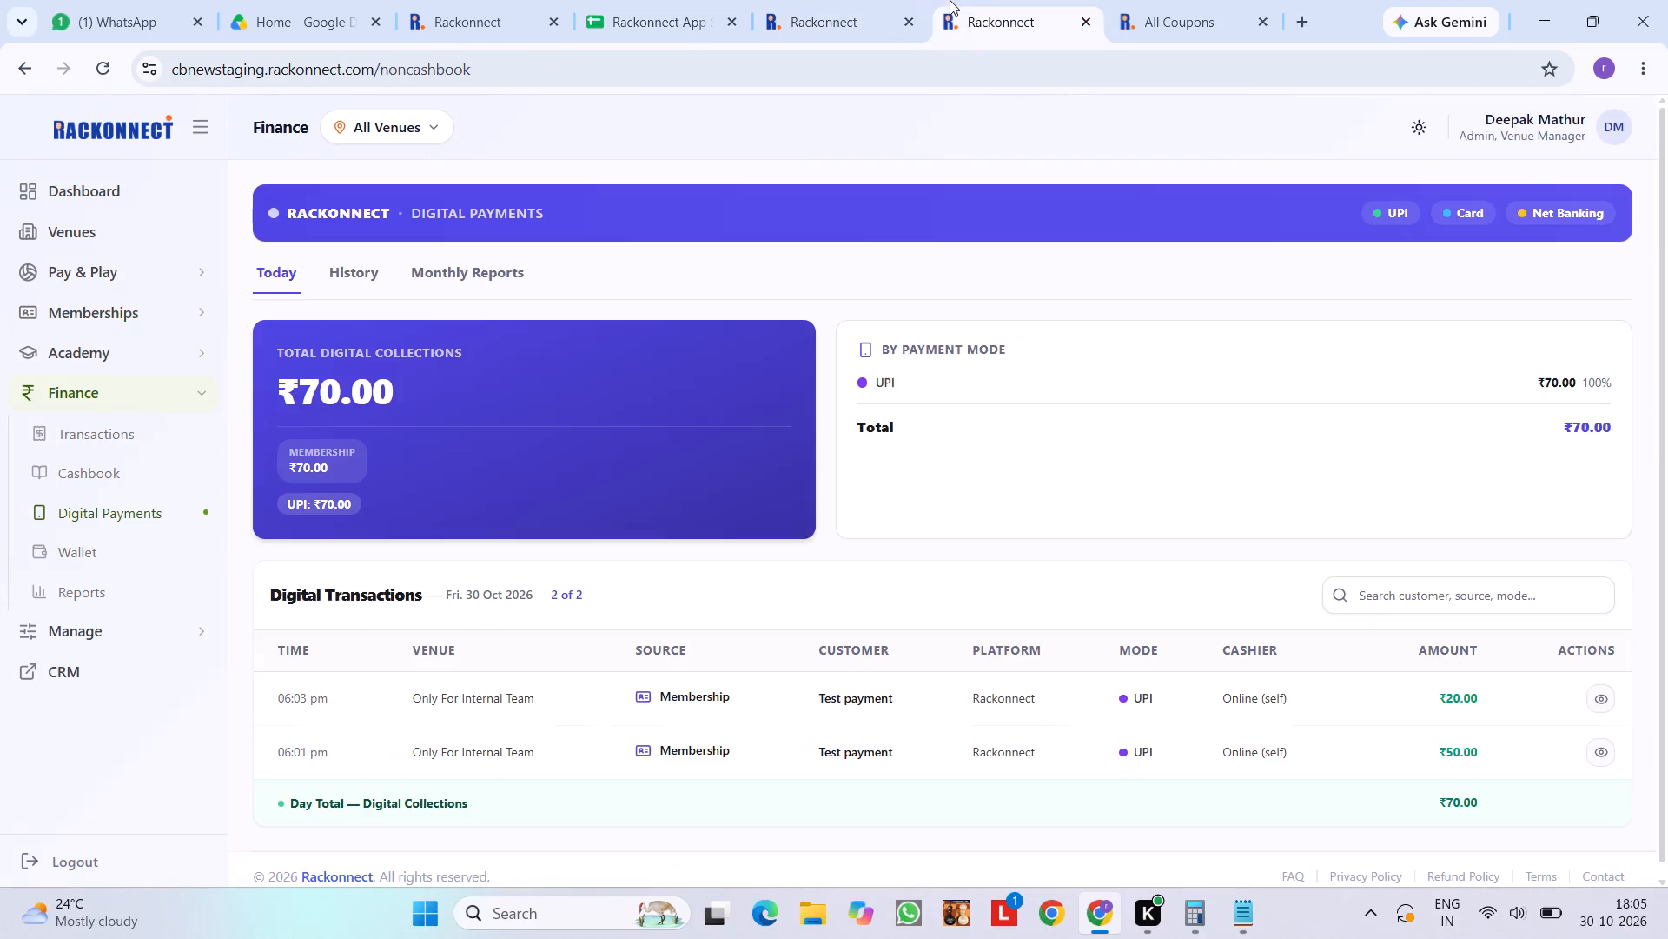
{"action": "left_click", "coordinate": [1598, 694]}
{"action": "left_click", "coordinate": [1170, 570]}
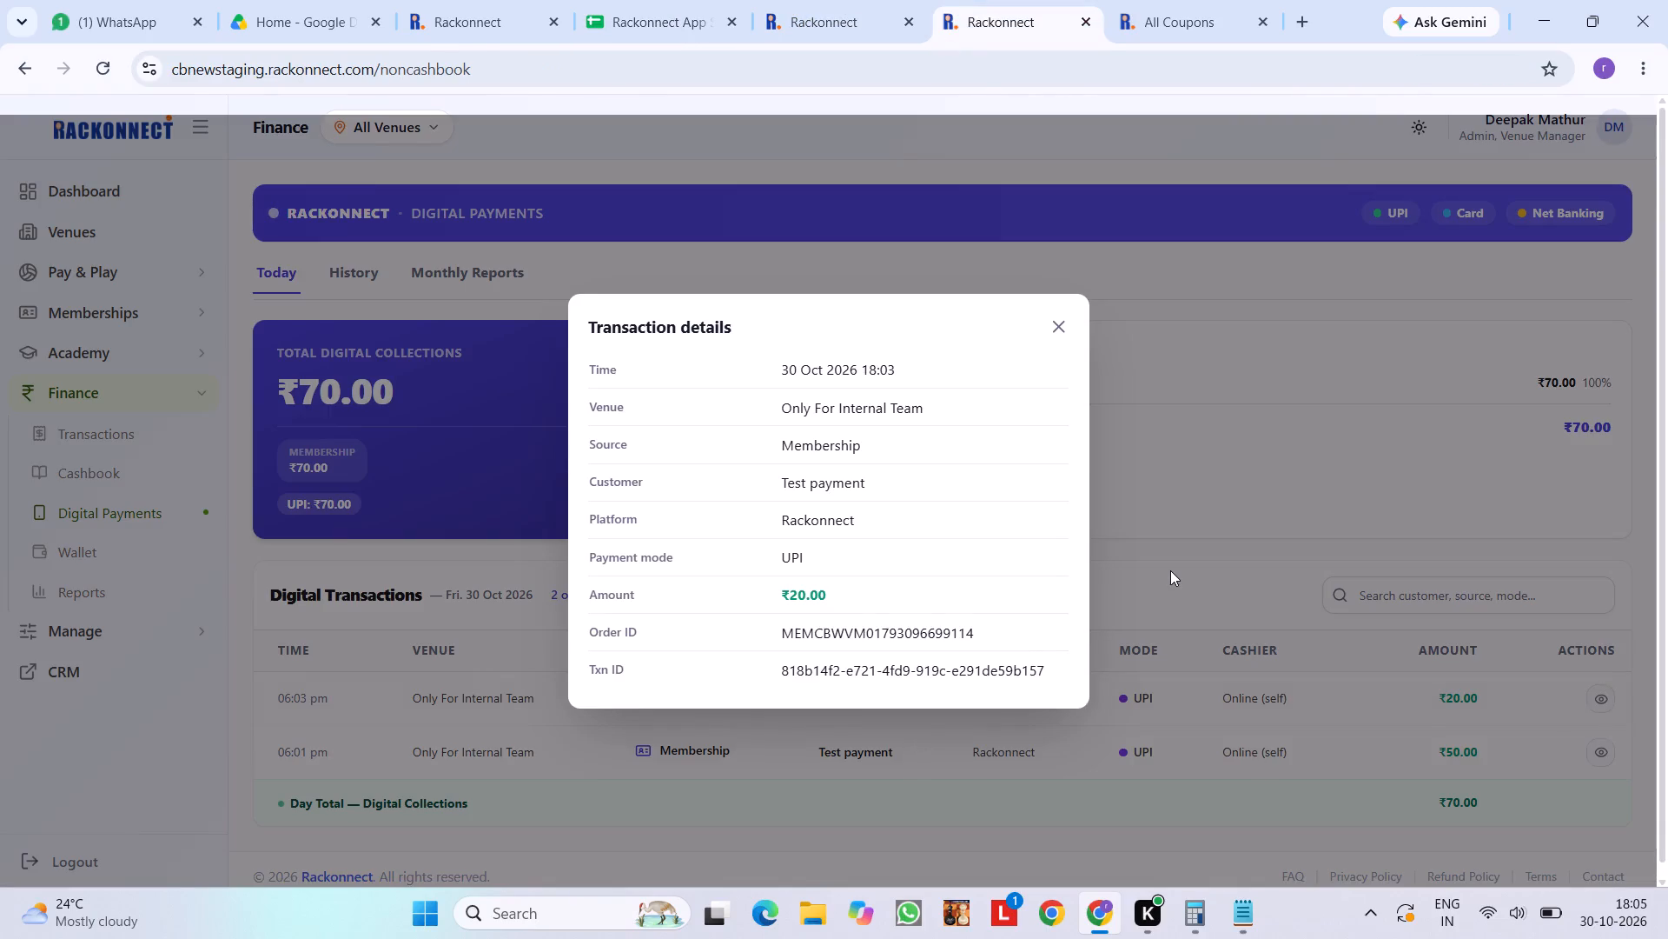
{"action": "left_click", "coordinate": [854, 0]}
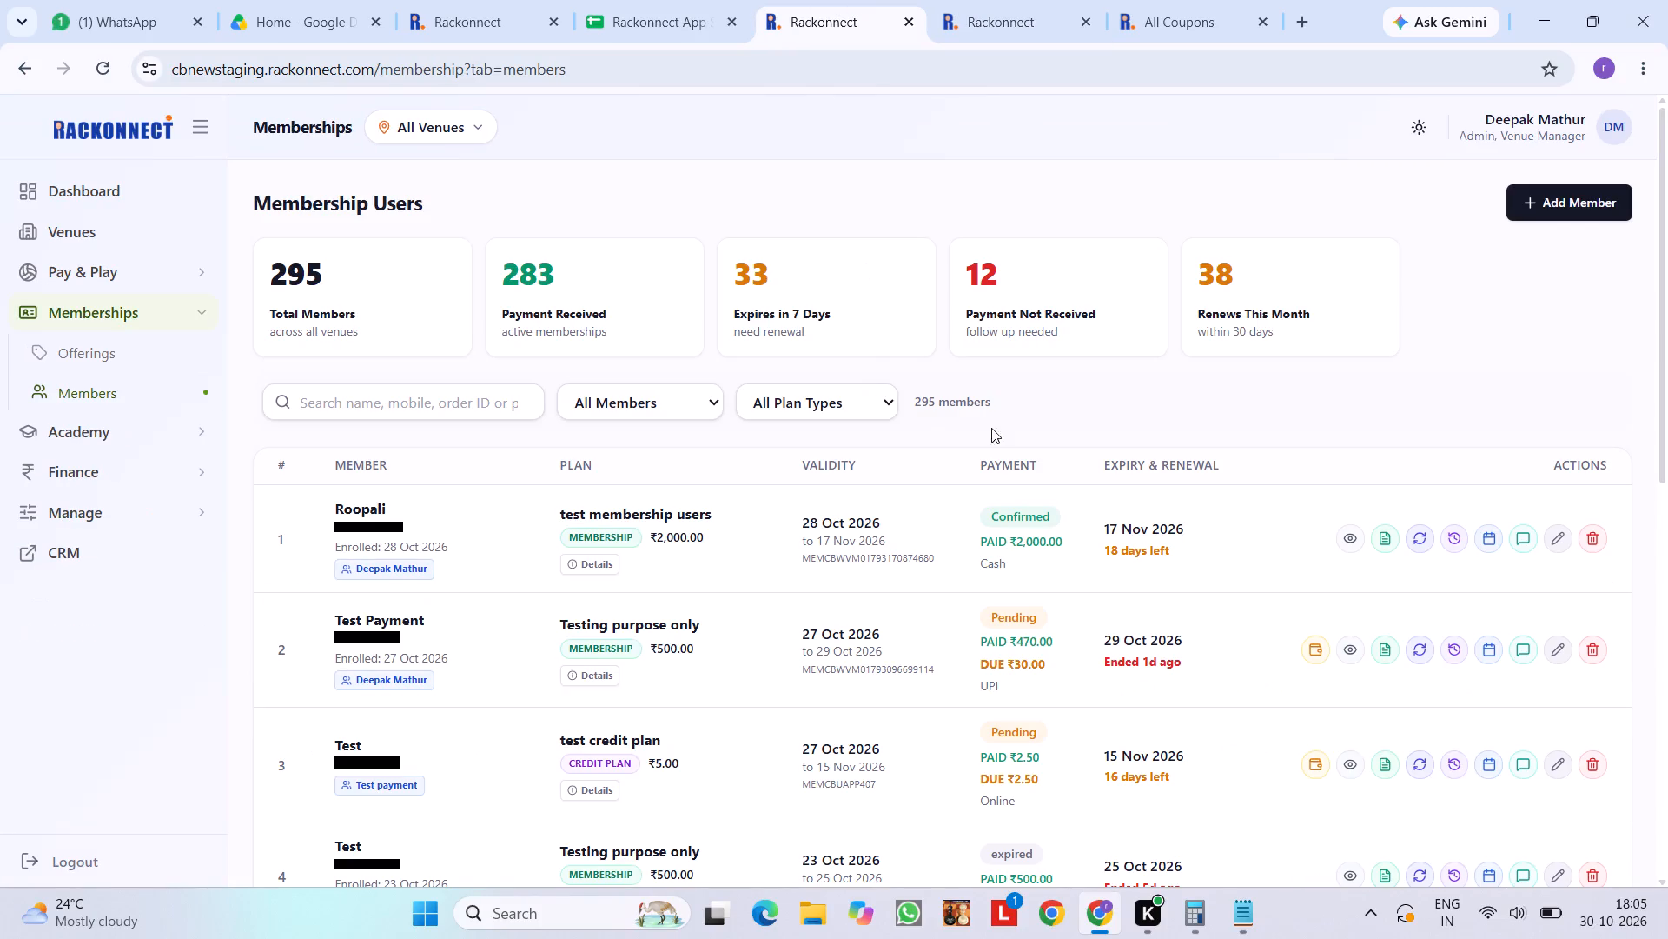
Return to the bug sheet and set the QA status of bug 327 to Verified.
{"action": "left_click", "coordinate": [603, 0]}
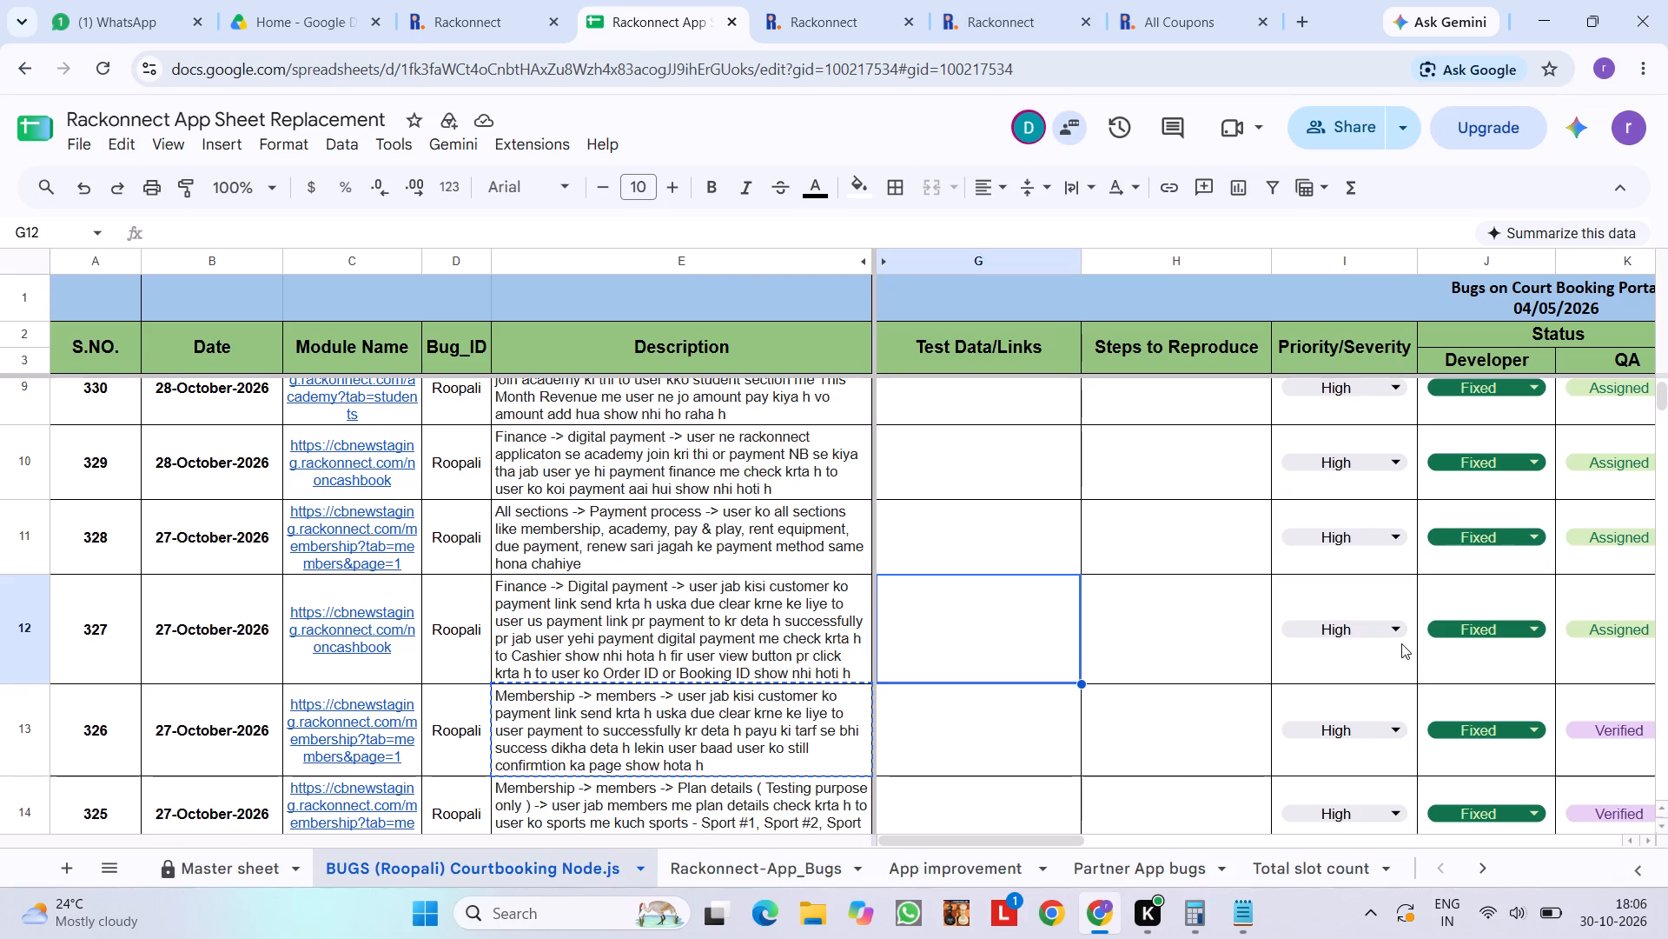
{"action": "left_click", "coordinate": [1641, 625]}
{"action": "scroll", "coordinate": [1605, 780], "scroll_direction": "down", "scroll_amount": 5}
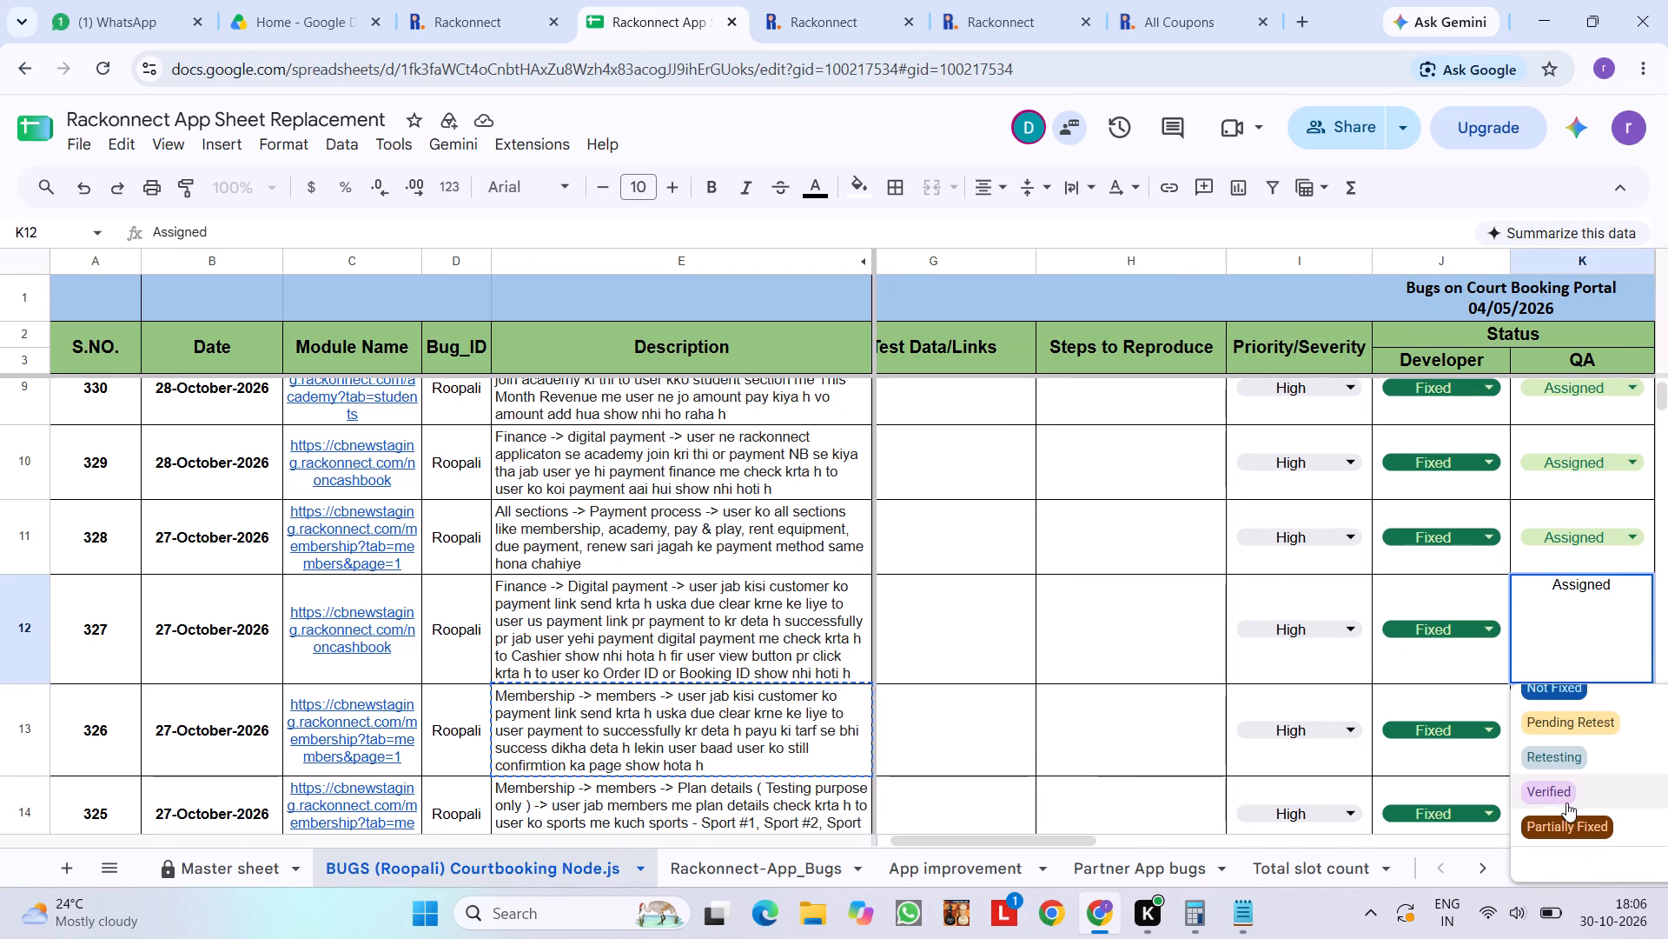
{"action": "left_click", "coordinate": [1559, 801]}
Copy bug 327's description into the Notepad work update, append "-> verified", and start a new bullet below it.
{"action": "left_click", "coordinate": [801, 631]}
{"action": "key", "text": "ctrl+c"}
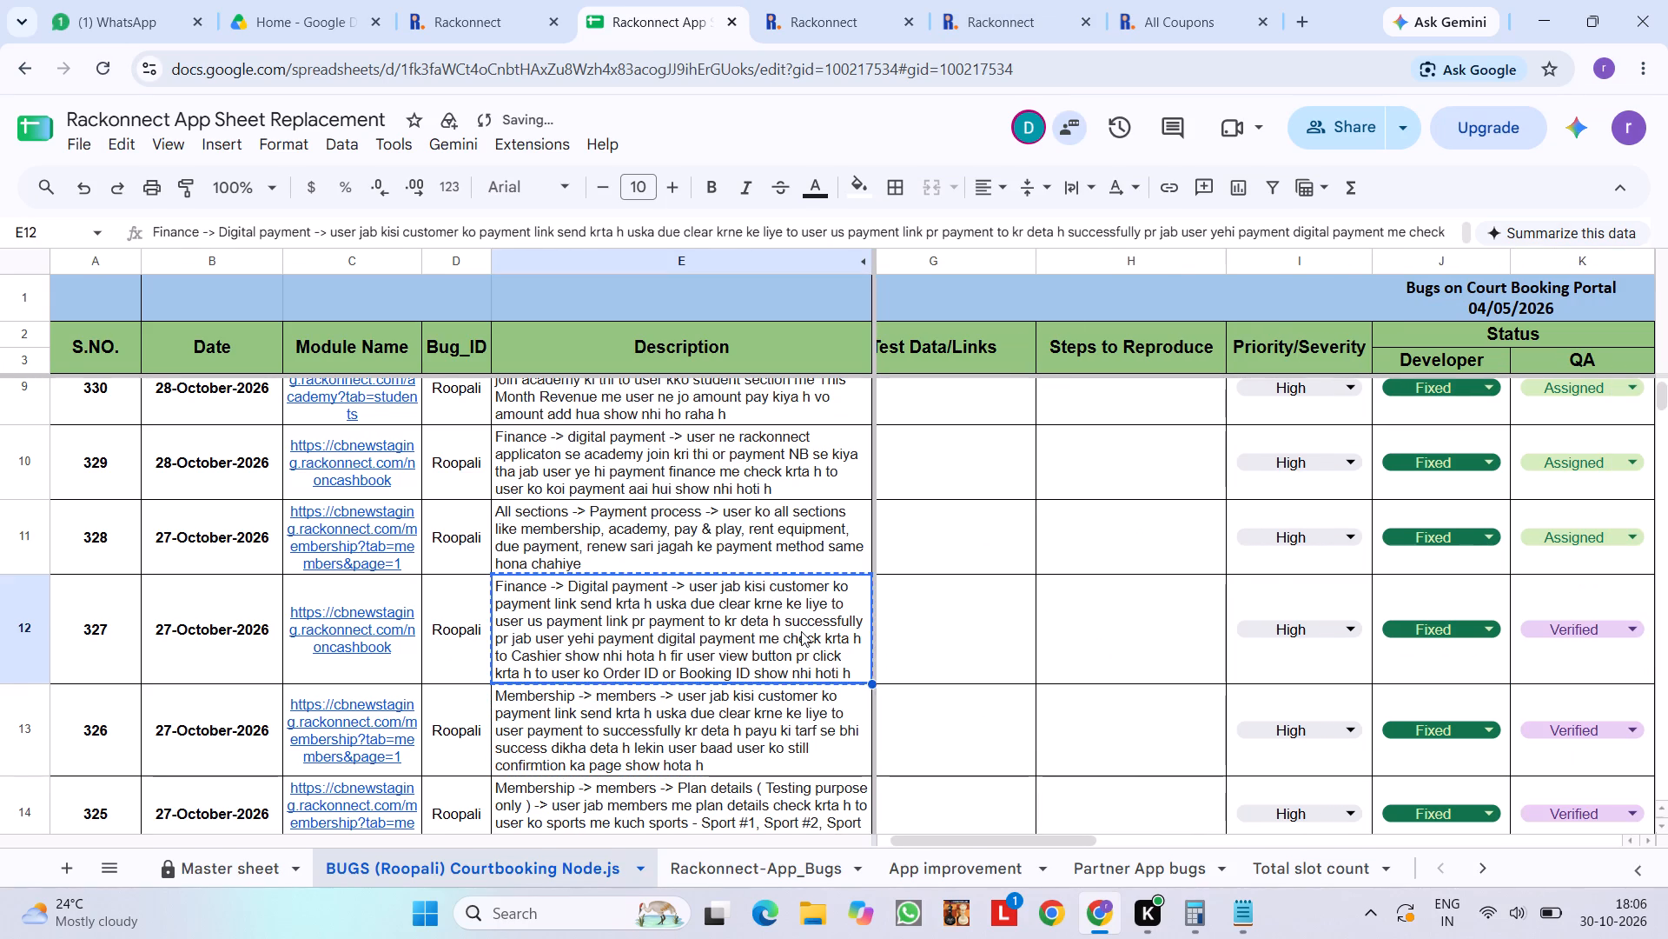
{"action": "key", "text": "alt+Tab"}
{"action": "key", "text": "ctrl+v"}
{"action": "key", "text": "space"}
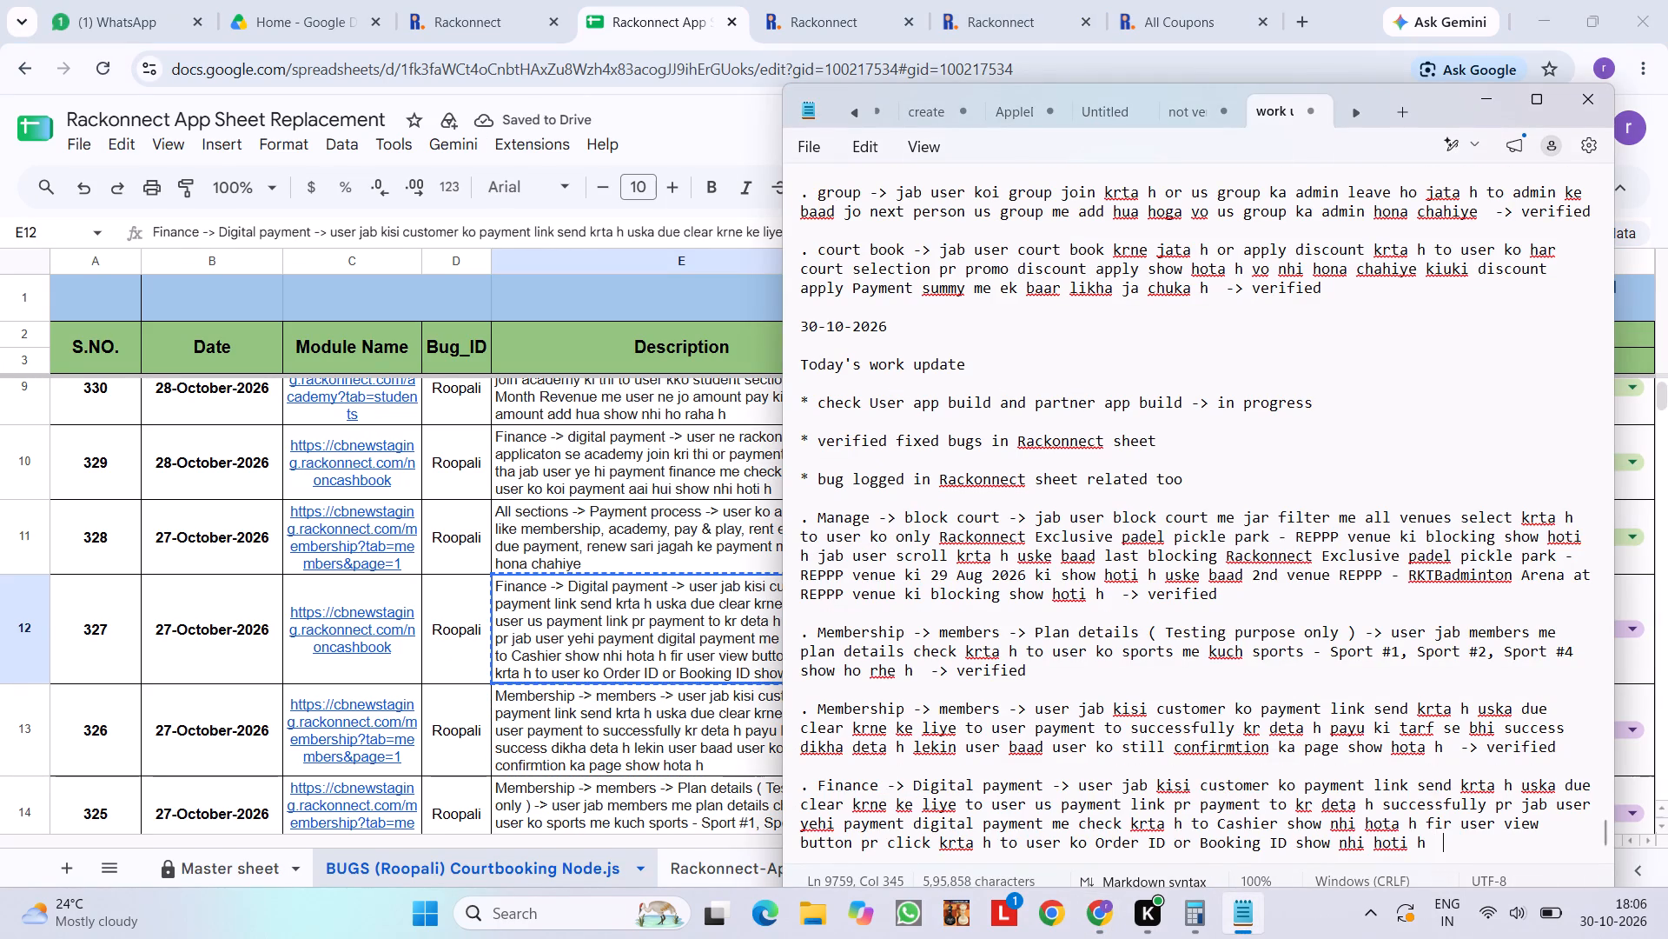
{"action": "type", "text": "-> verified"}
{"action": "key", "text": "Return"}
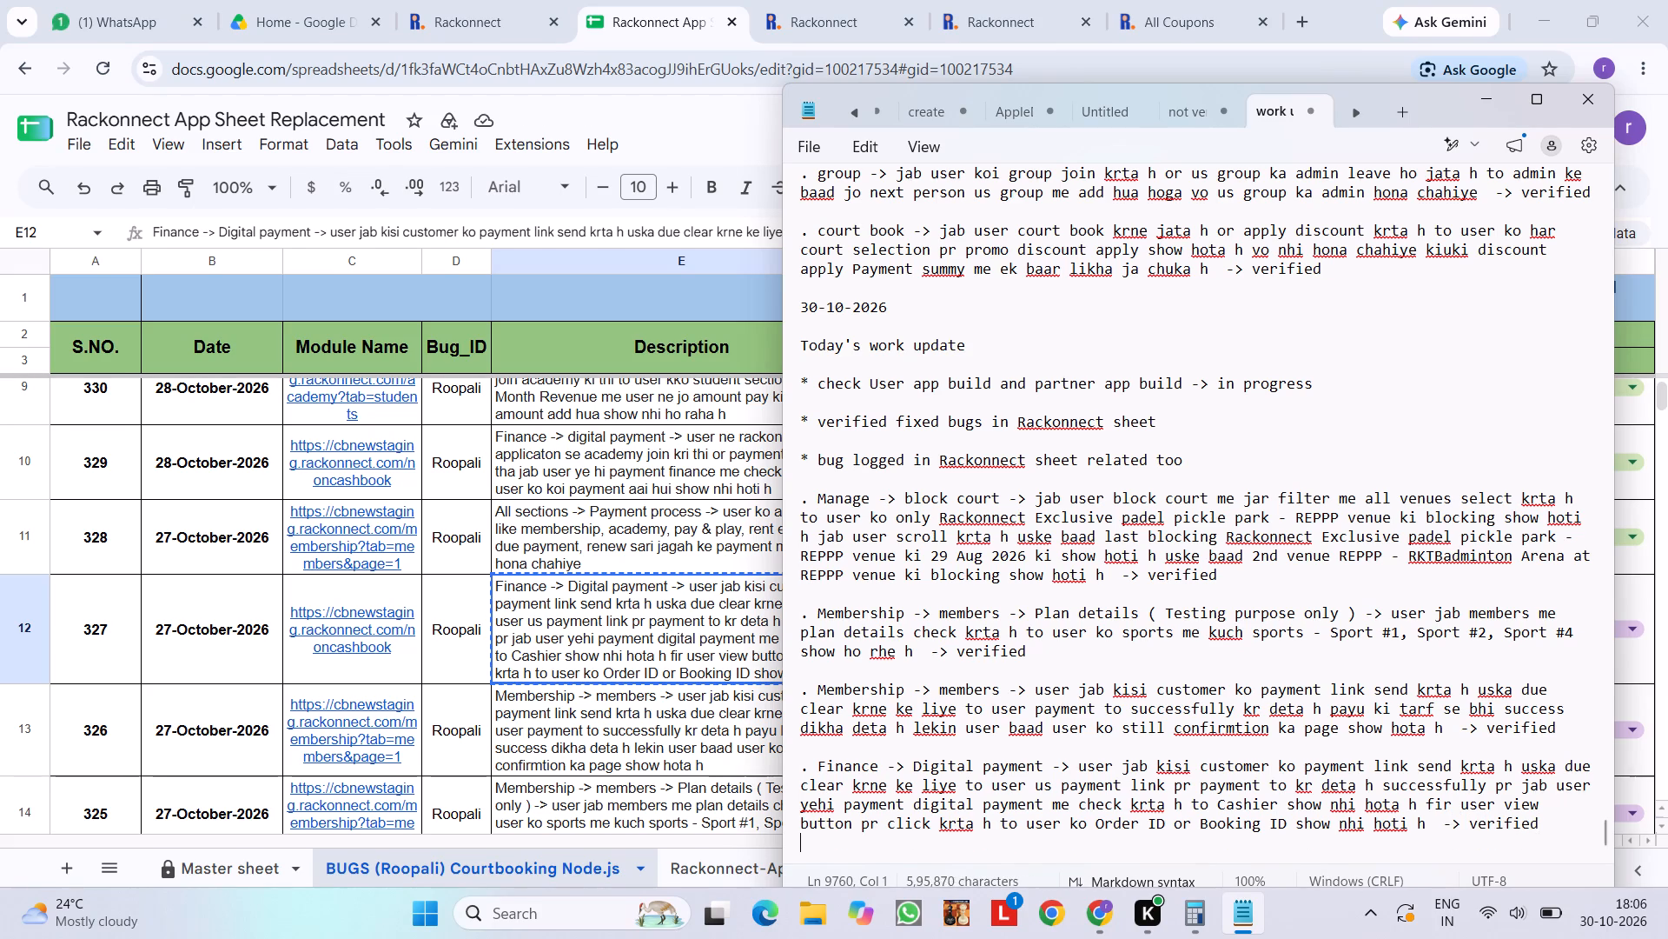
{"action": "key", "text": "Return"}
{"action": "type", "text": "."}
{"action": "key", "text": "space"}
Read bug 328 in the bug sheet, about using the same payment methods across all sections.
{"action": "left_click", "coordinate": [745, 521]}
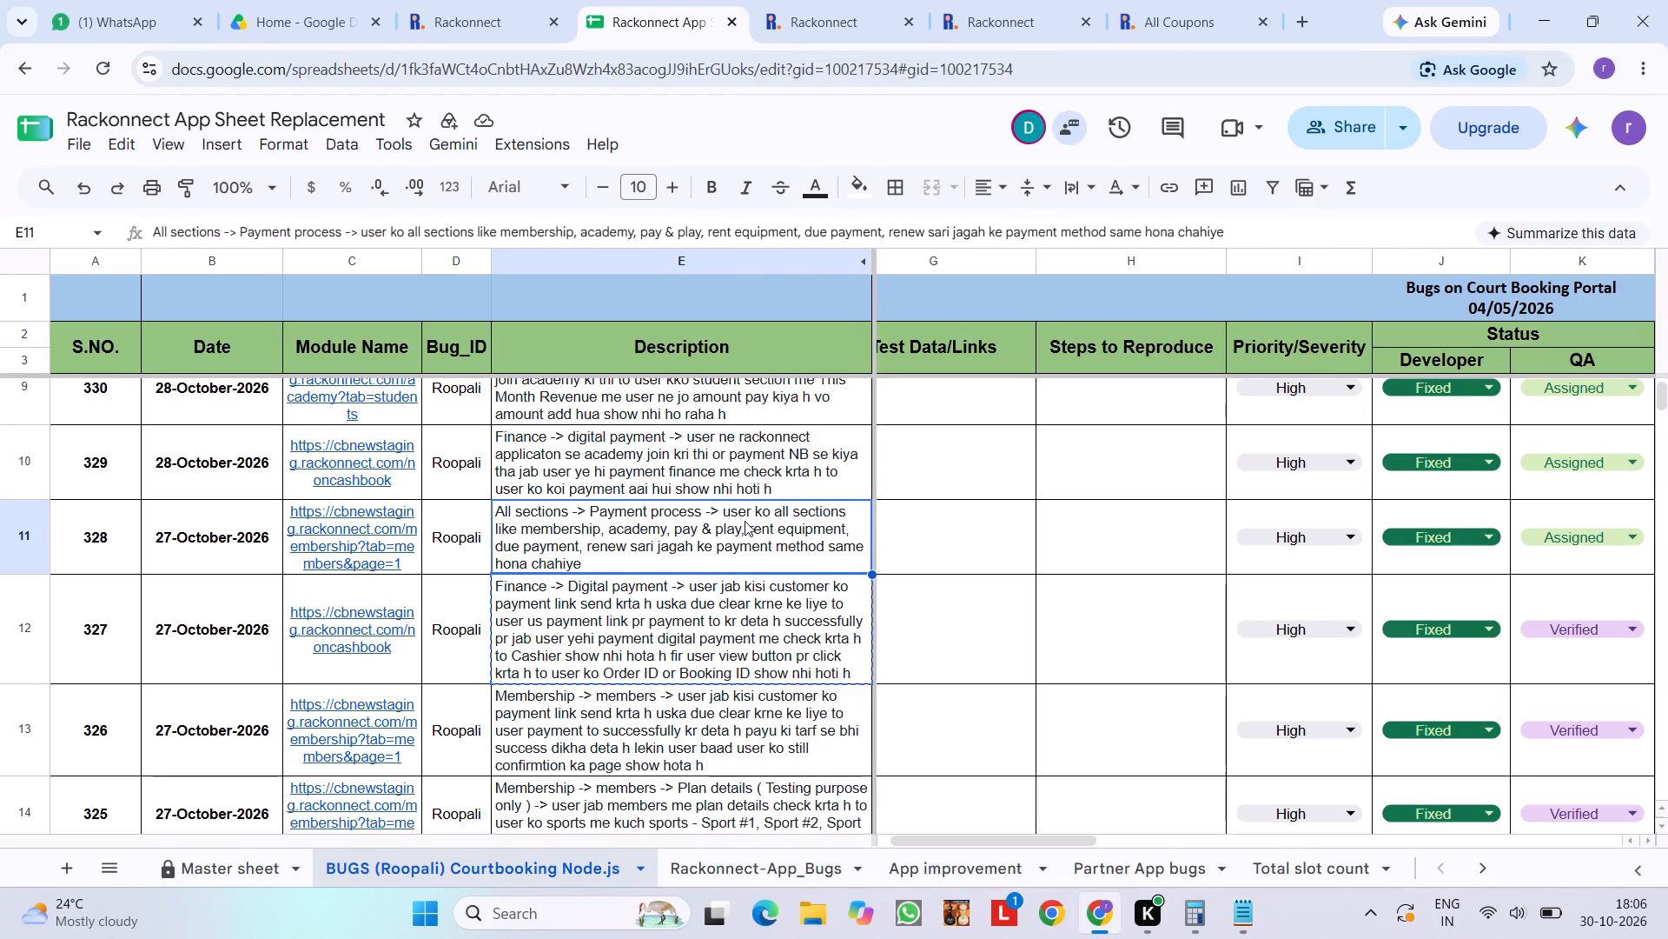
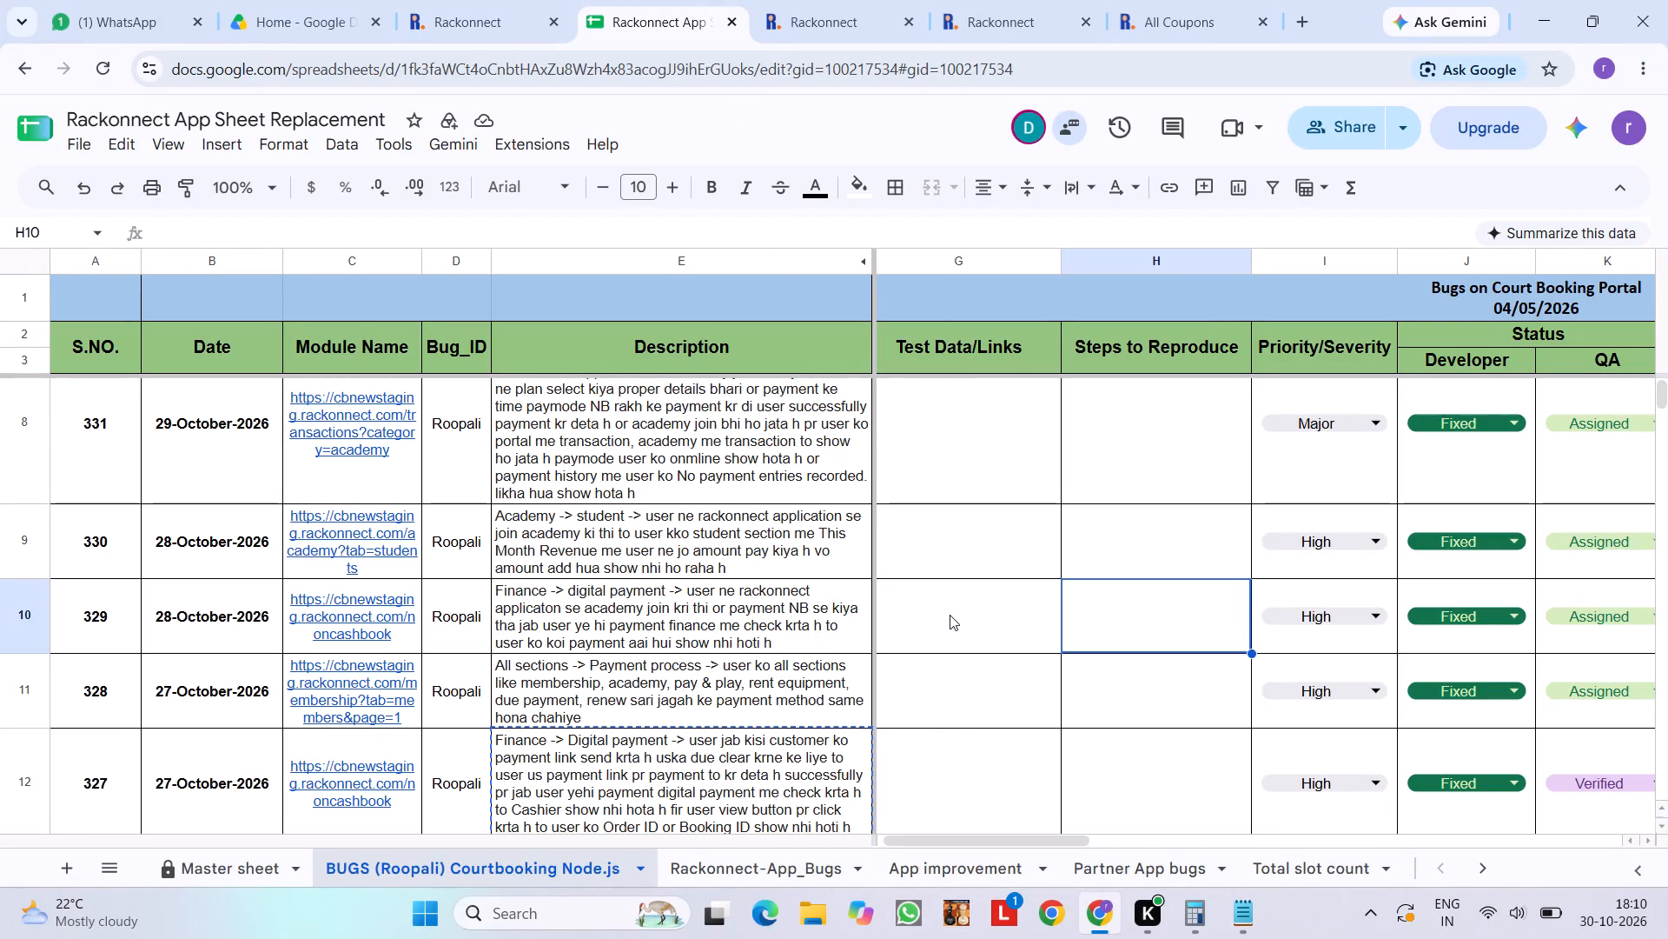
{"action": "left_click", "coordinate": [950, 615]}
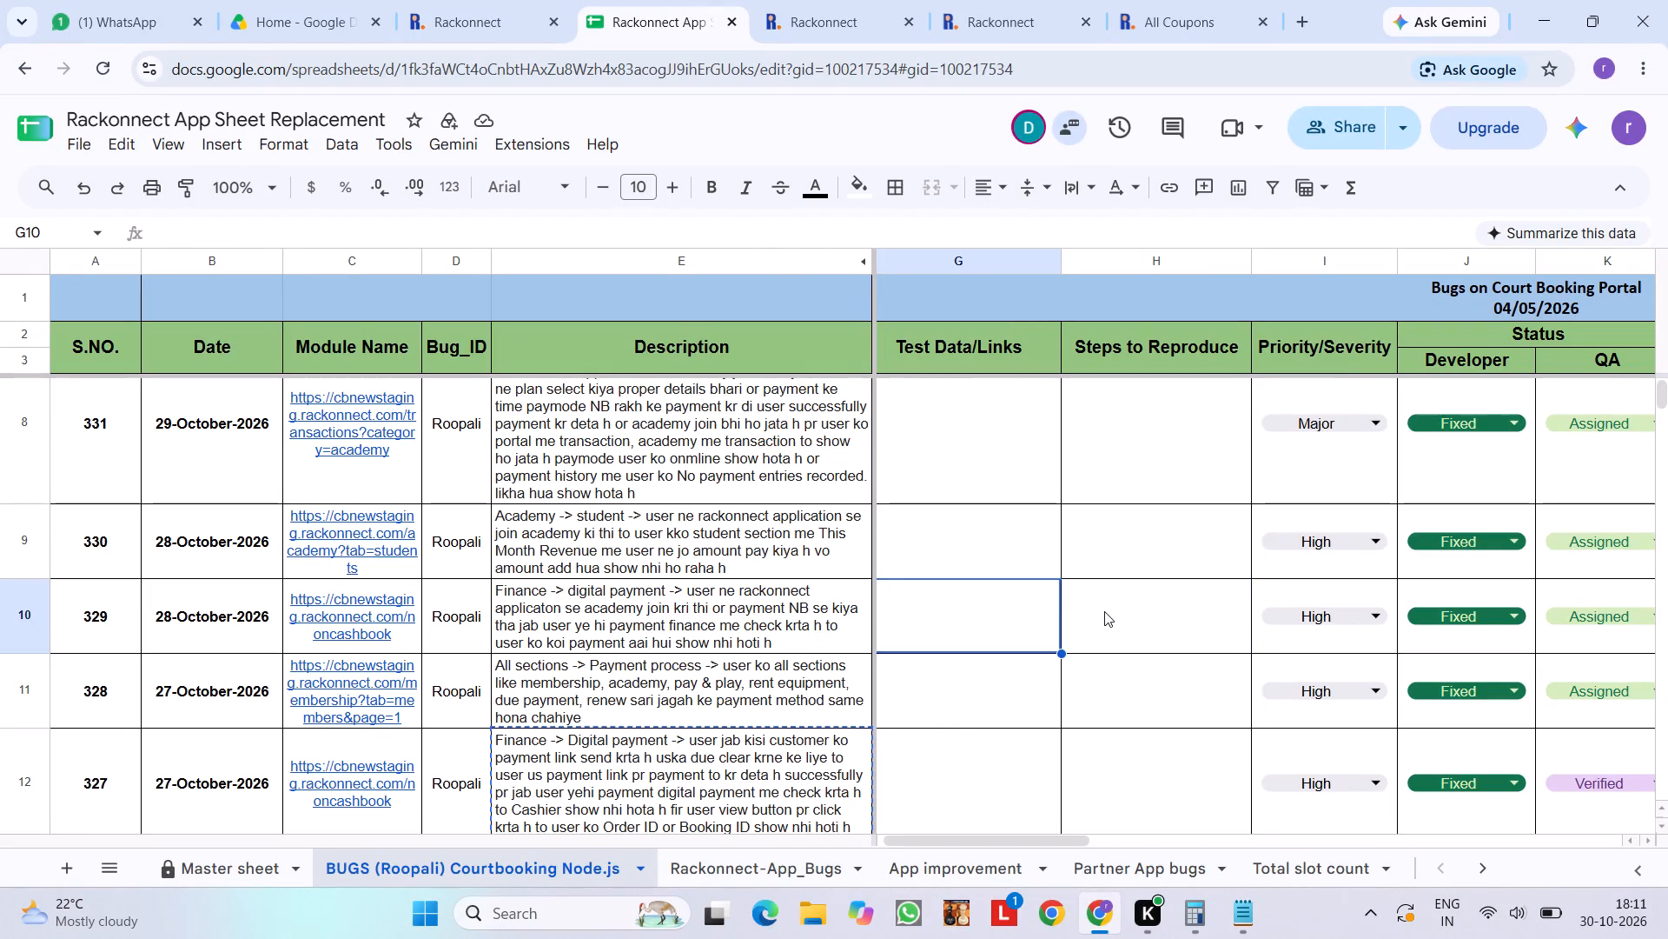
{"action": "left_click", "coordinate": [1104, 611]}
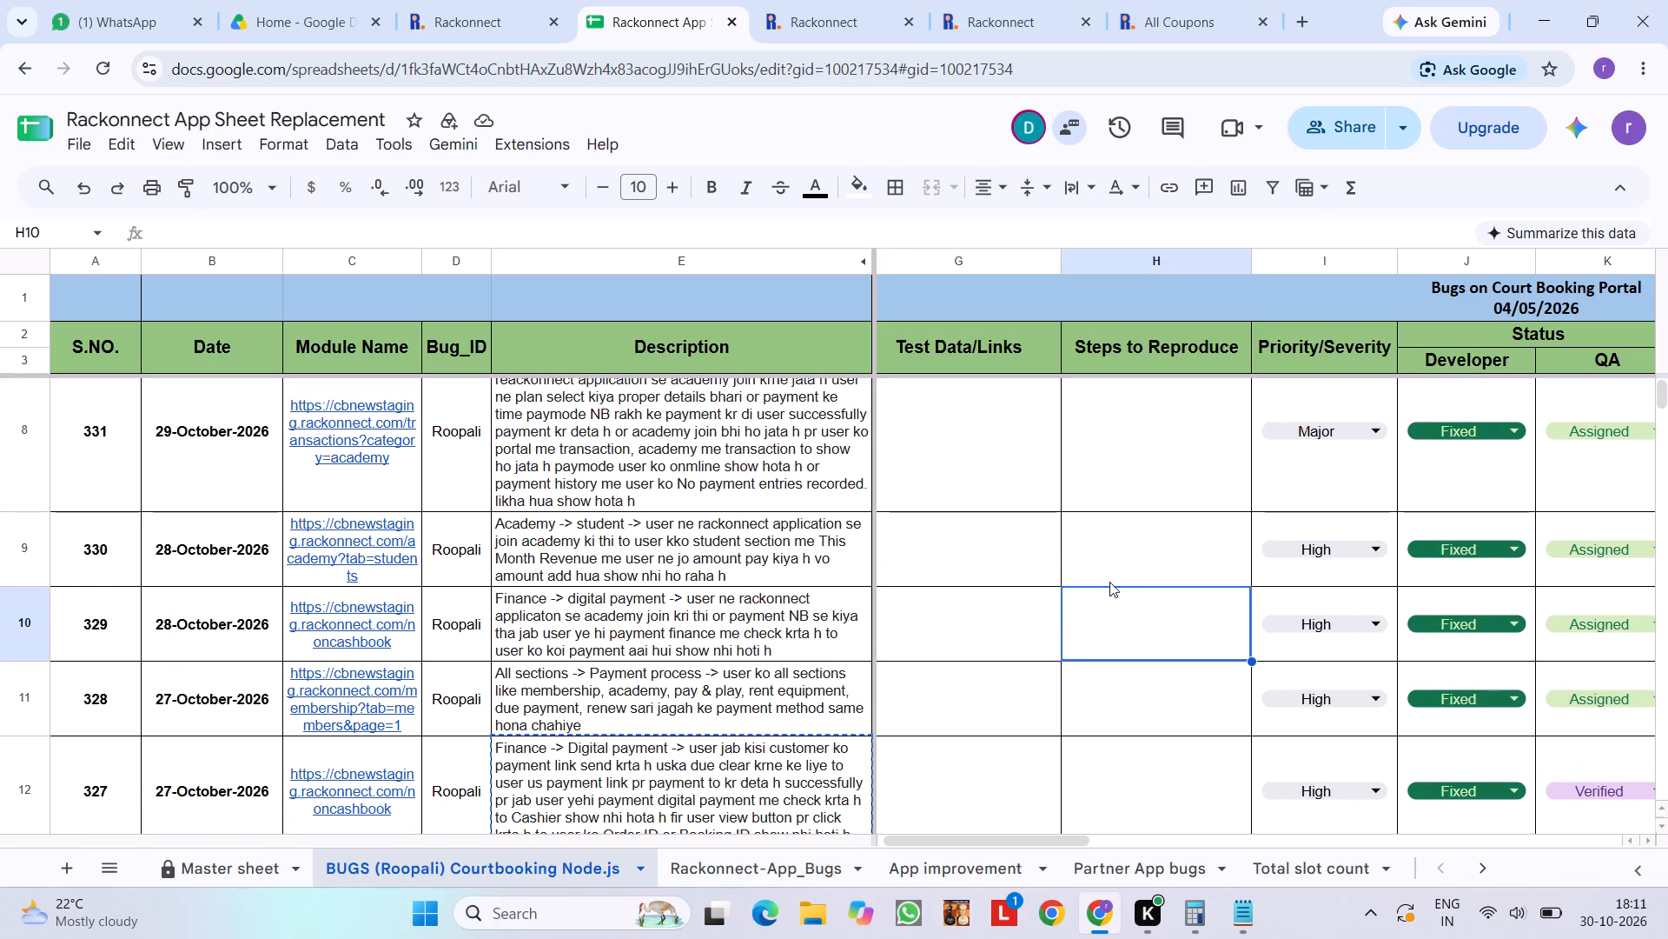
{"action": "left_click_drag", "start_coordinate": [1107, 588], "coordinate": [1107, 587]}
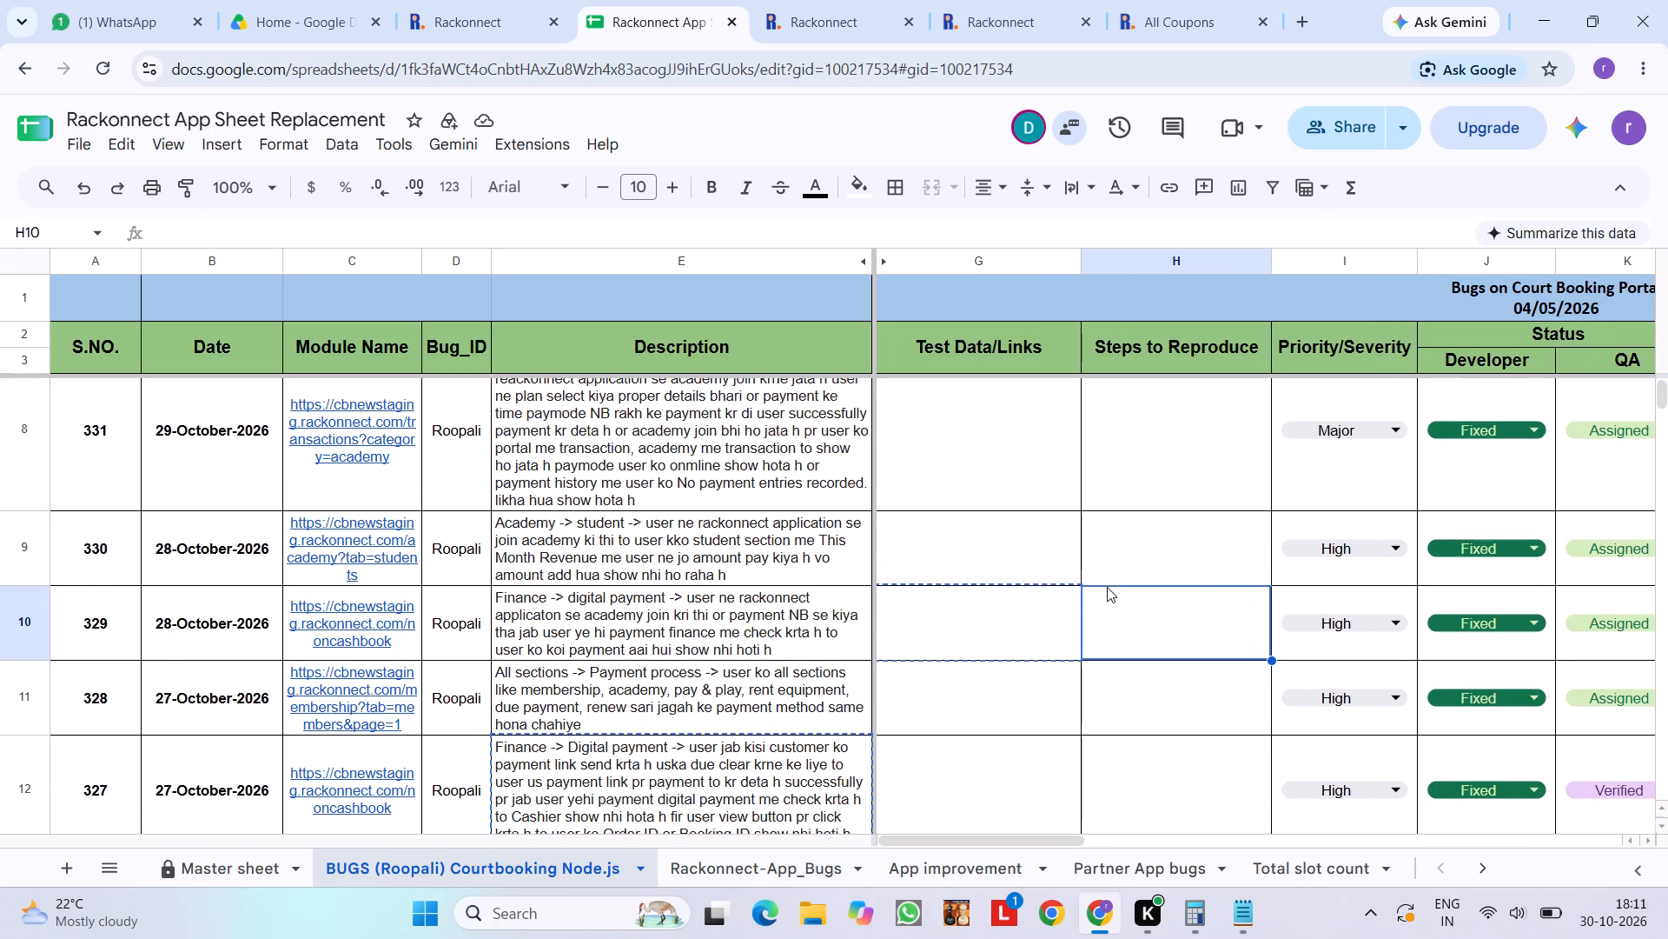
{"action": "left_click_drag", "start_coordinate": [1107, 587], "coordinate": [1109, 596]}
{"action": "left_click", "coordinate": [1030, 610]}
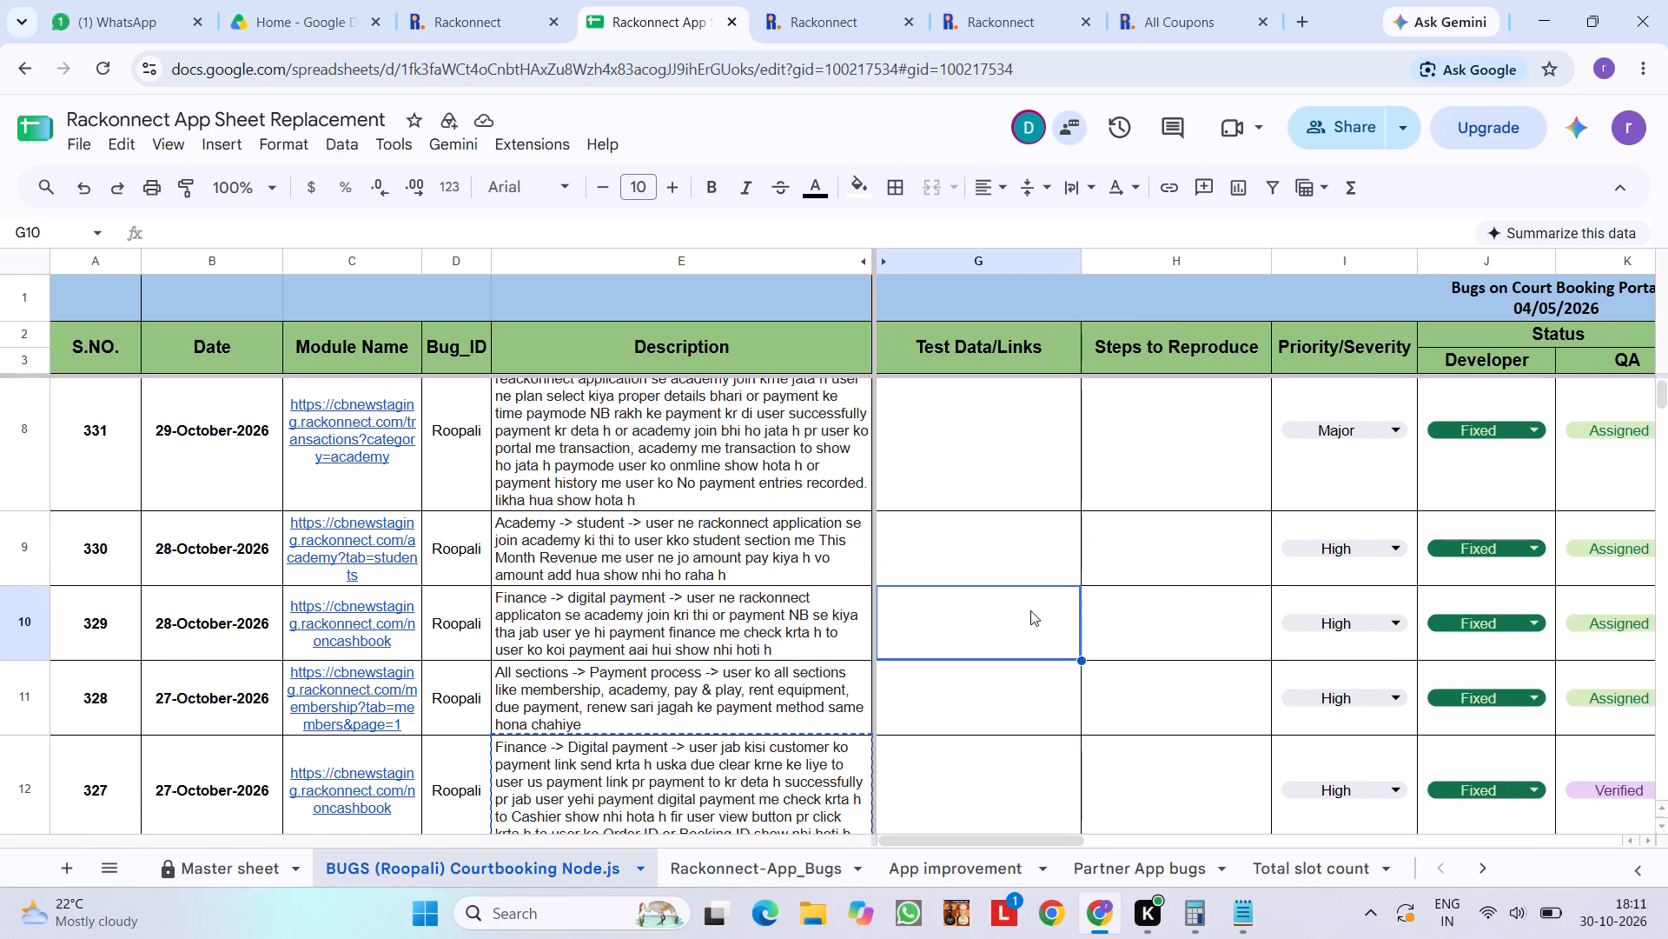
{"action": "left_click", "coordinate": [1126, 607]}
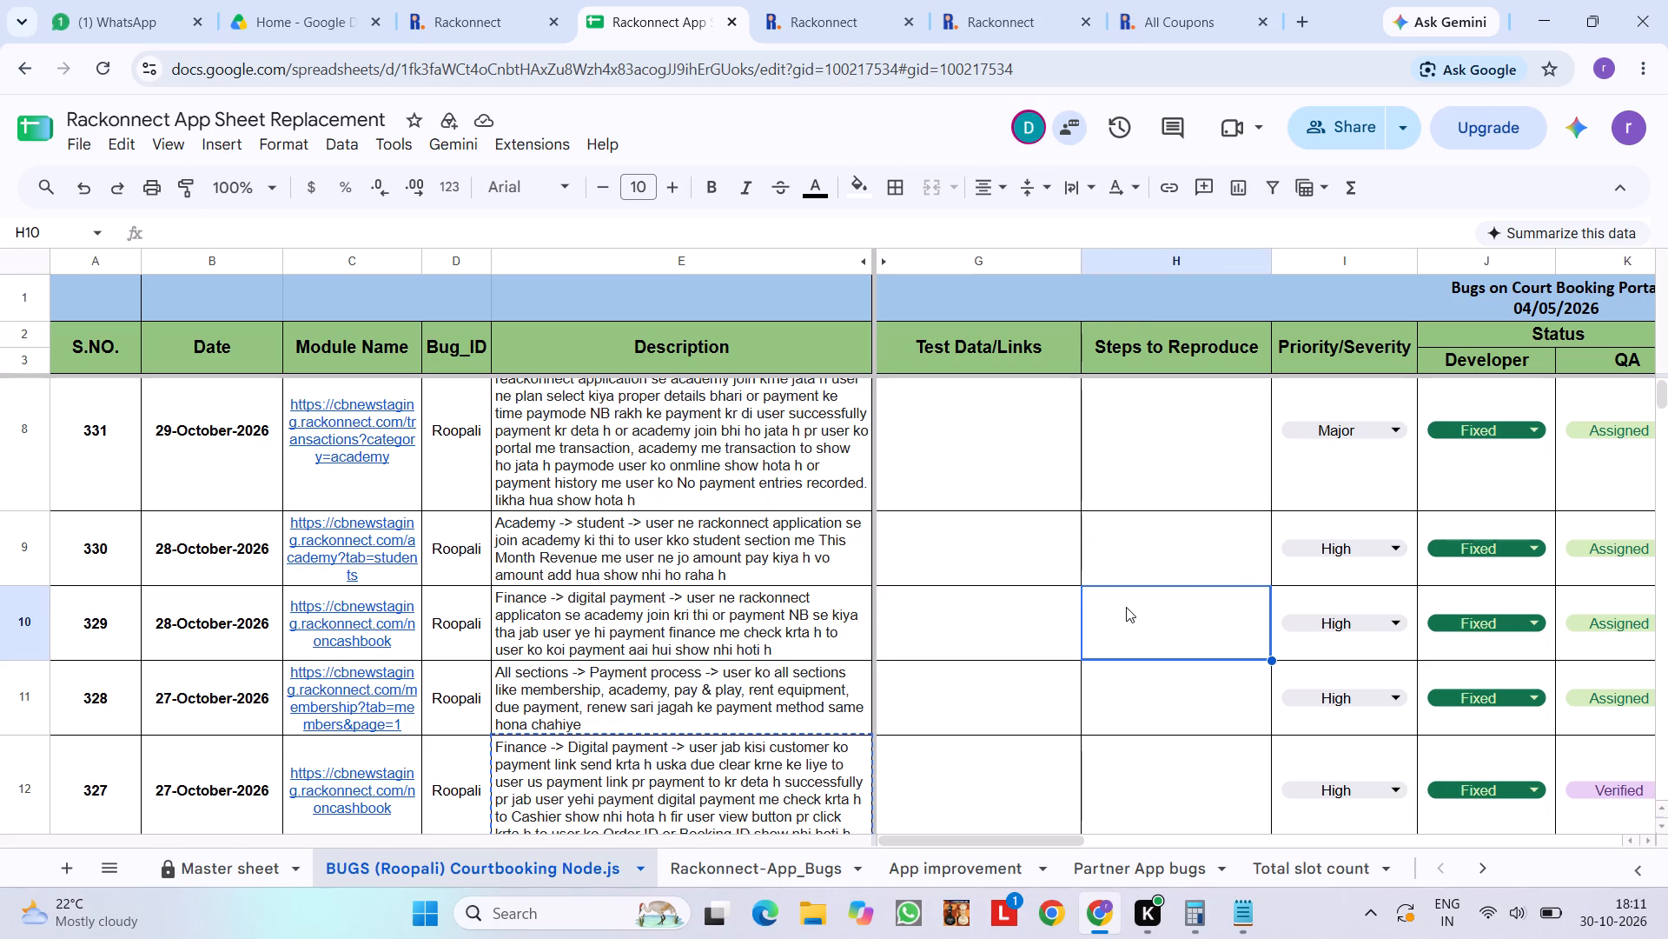
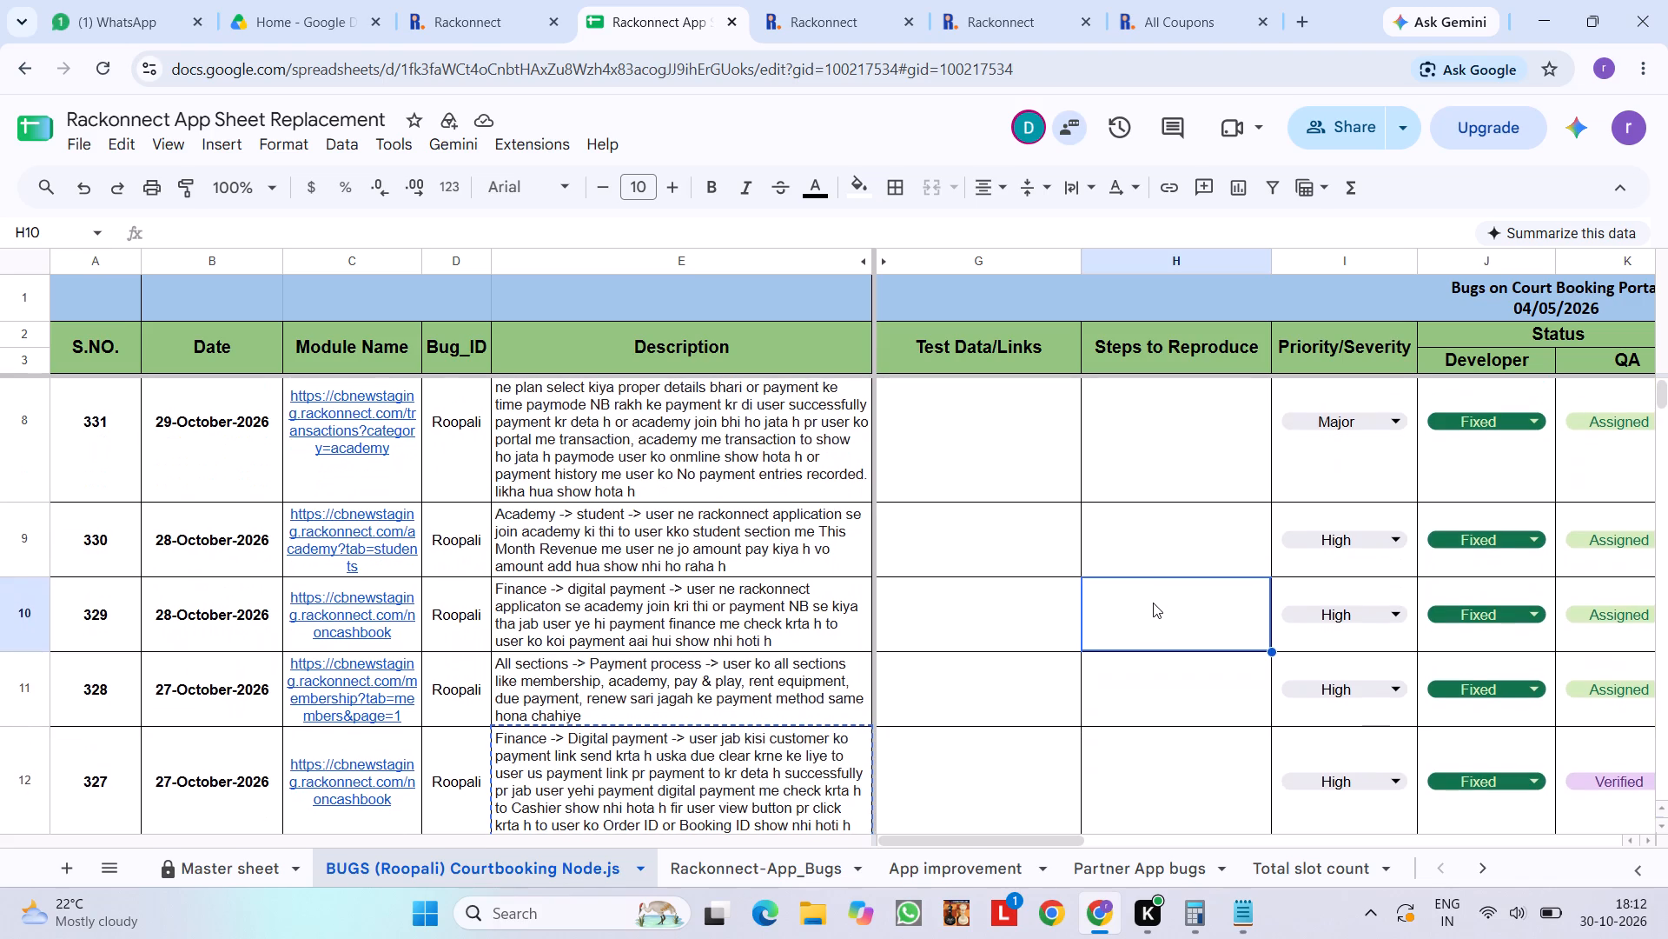
In the Rackonnect-App_Bugs sheet, set the fill colour of court book bug 108's description cell to white.
{"action": "left_click", "coordinate": [1153, 603]}
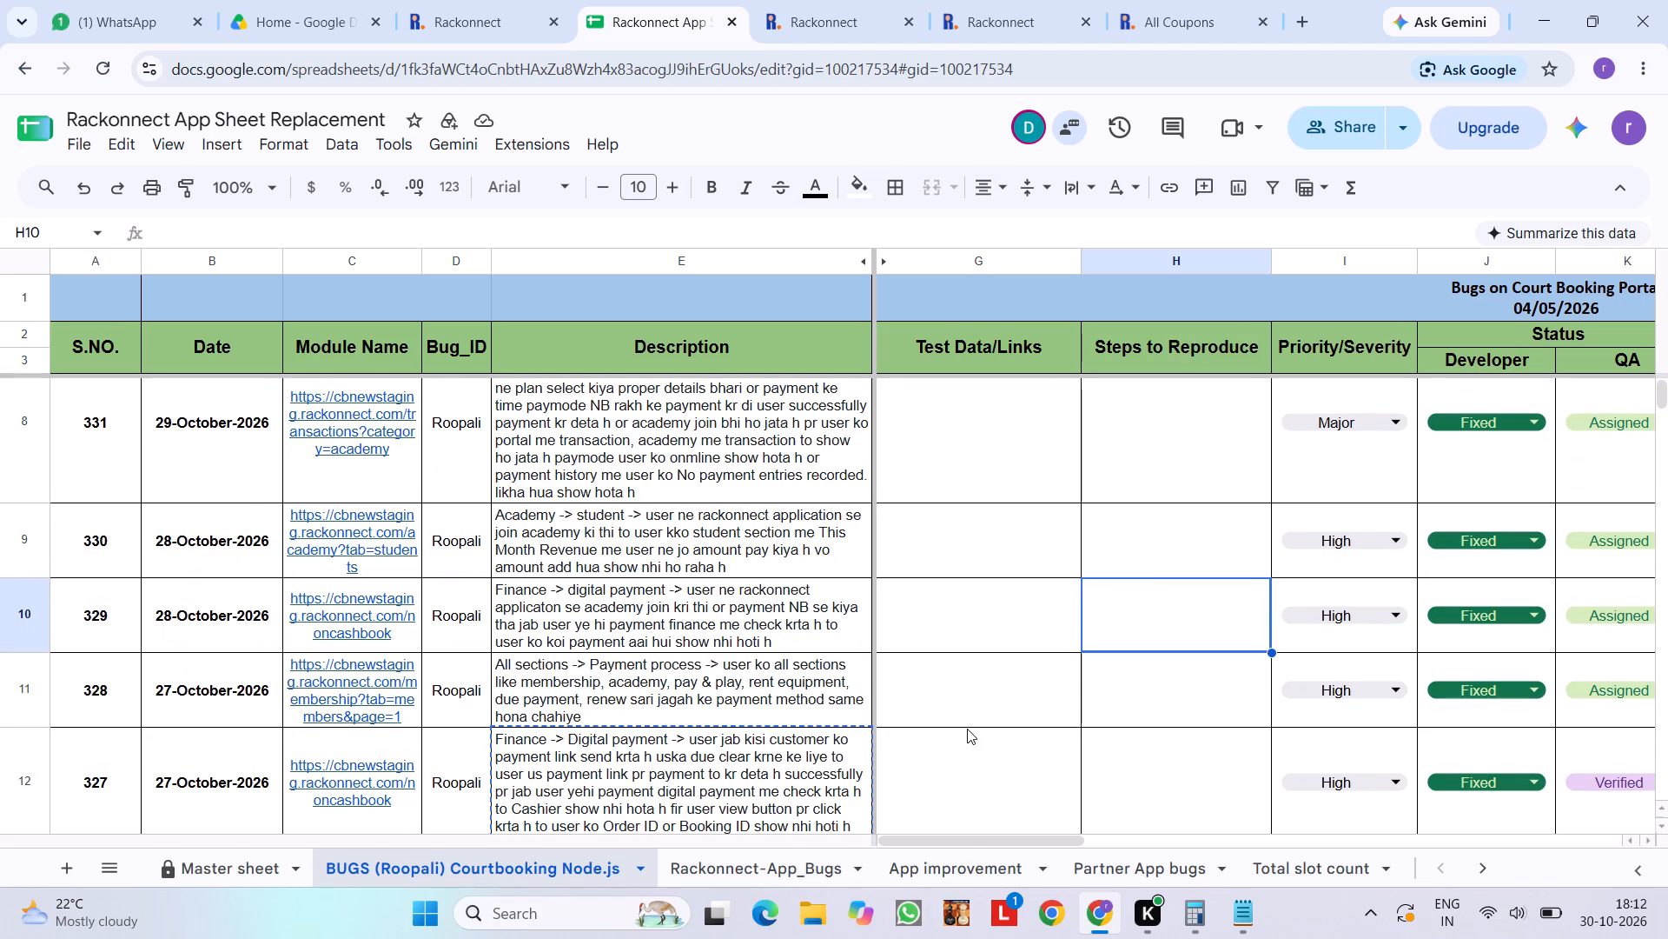
{"action": "left_click", "coordinate": [776, 863]}
{"action": "scroll", "coordinate": [1019, 750], "scroll_direction": "down", "scroll_amount": 3}
{"action": "scroll", "coordinate": [1019, 750], "scroll_direction": "up", "scroll_amount": 5}
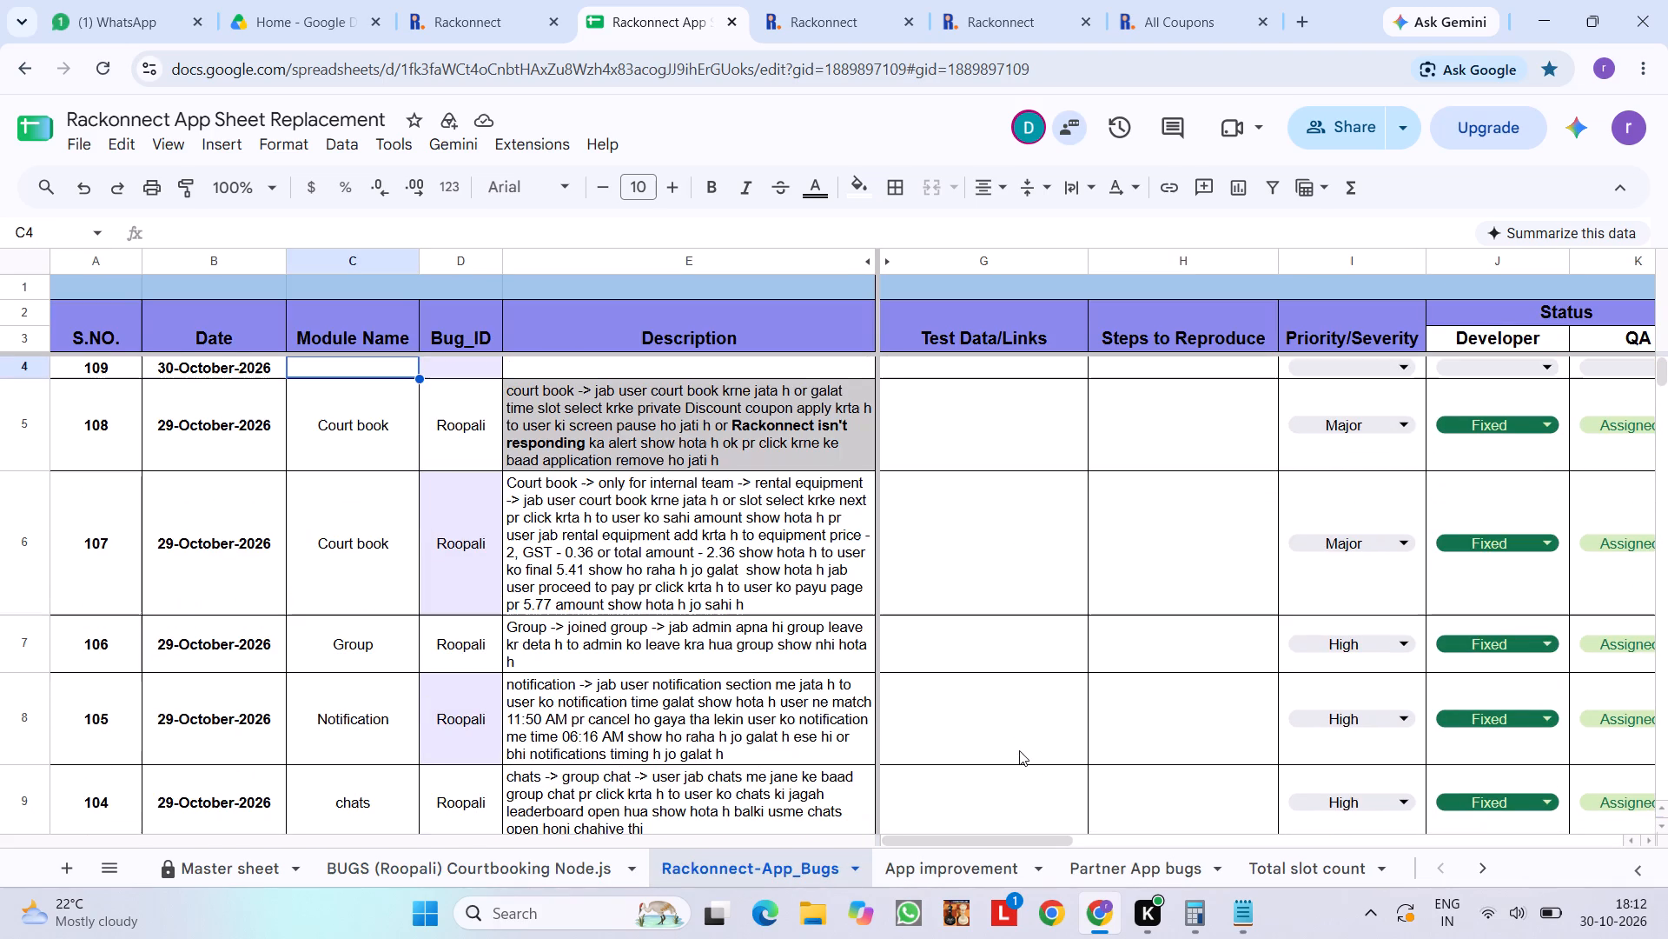
{"action": "left_click", "coordinate": [749, 468]}
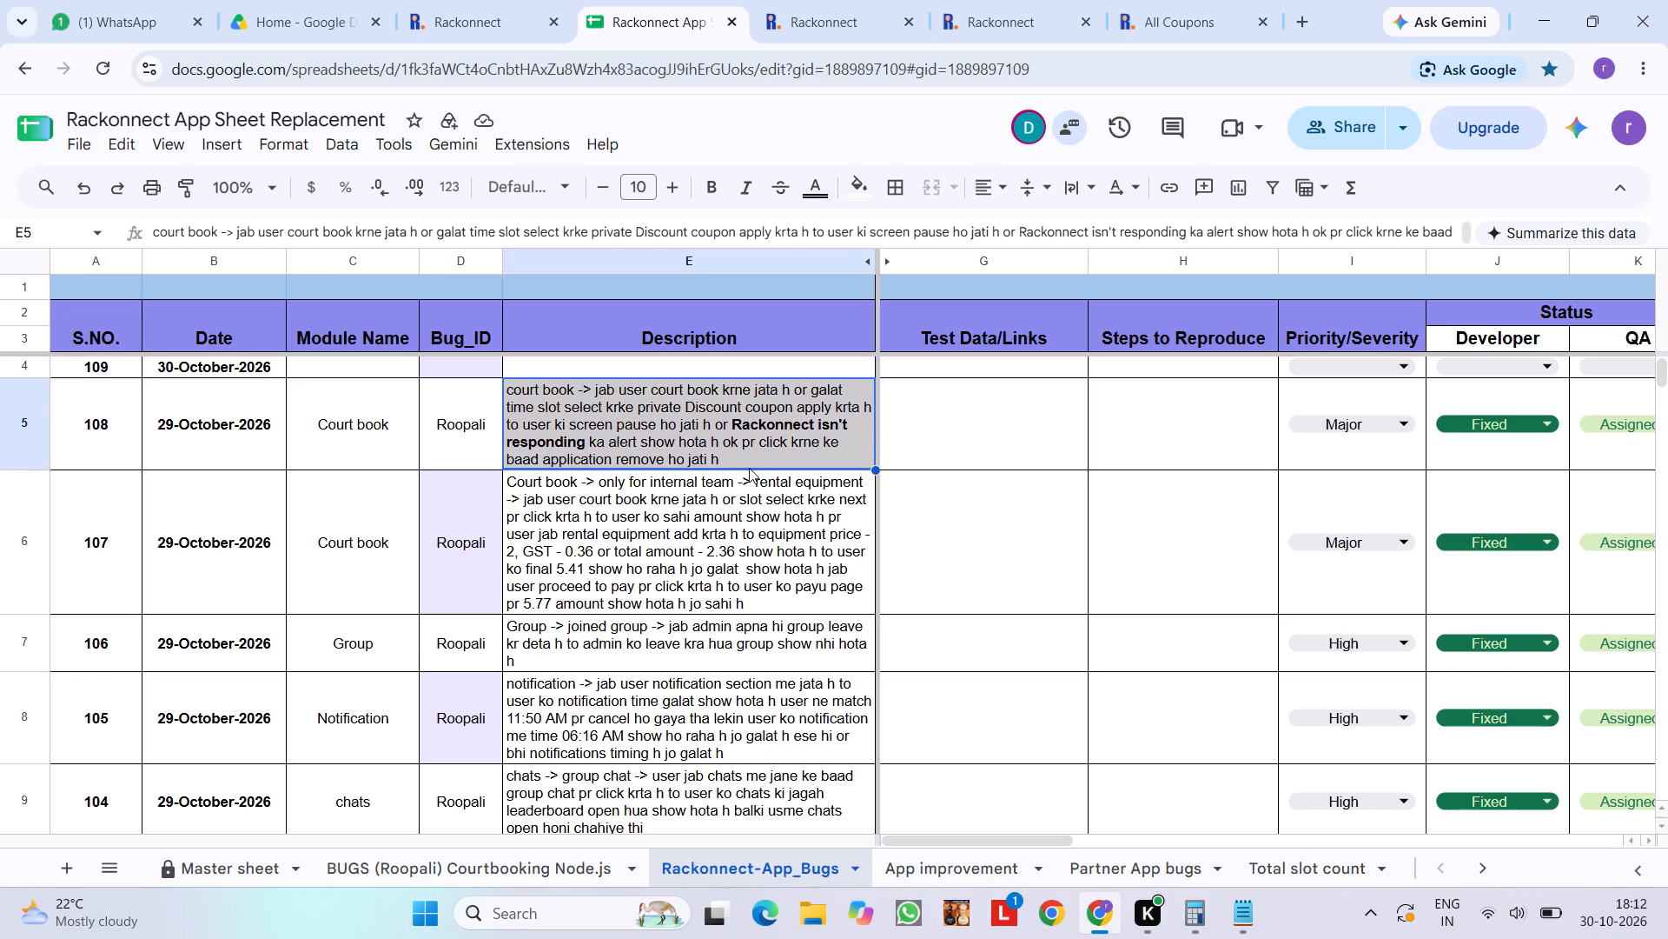
{"action": "left_click", "coordinate": [859, 198]}
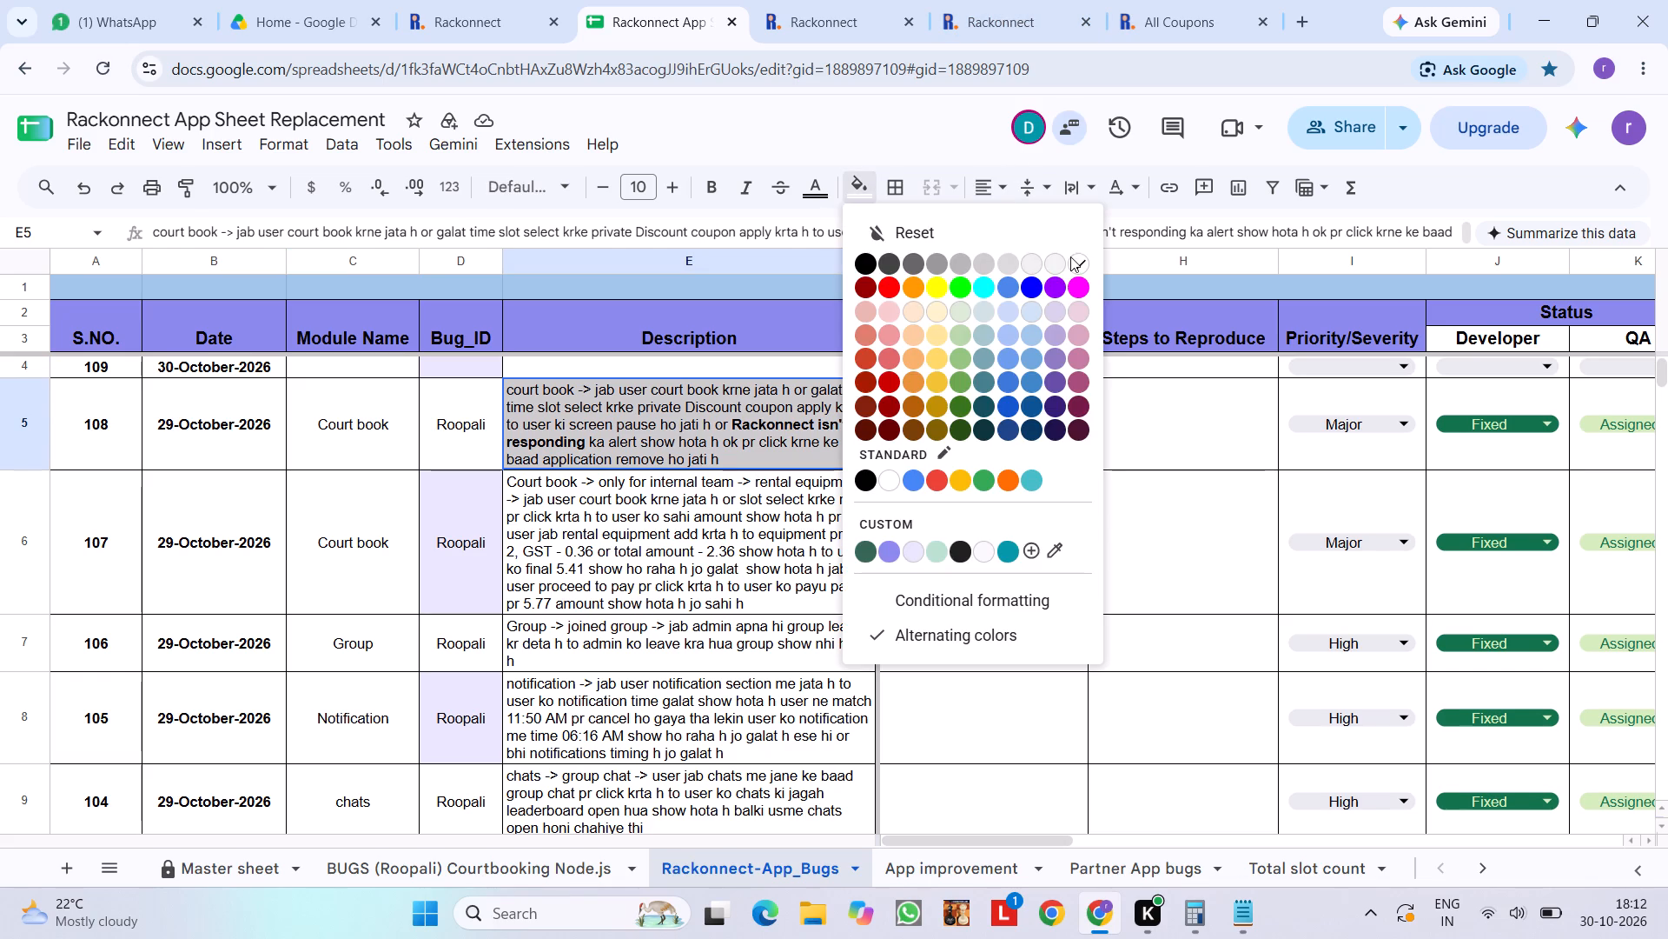
{"action": "left_click", "coordinate": [1080, 263]}
{"action": "left_click", "coordinate": [1133, 597]}
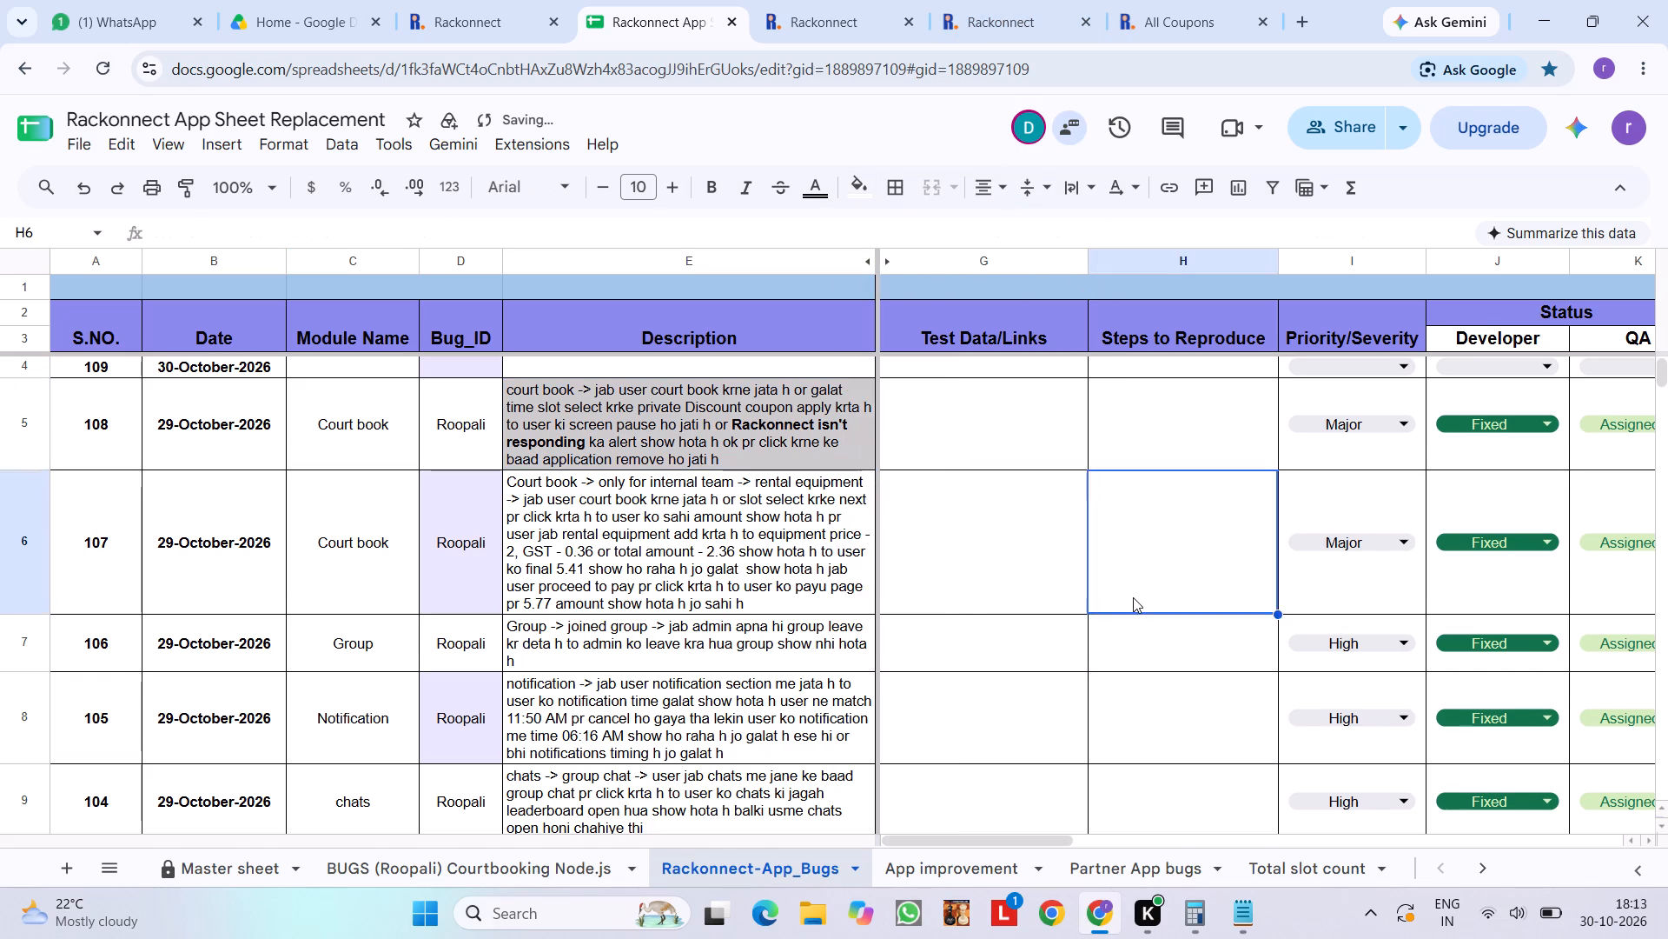
Look through the Rackonnect-App_Bugs list for fixed bugs with QA status Assigned, down to court book bug 86.
{"action": "scroll", "coordinate": [1133, 597], "scroll_direction": "down", "scroll_amount": 5}
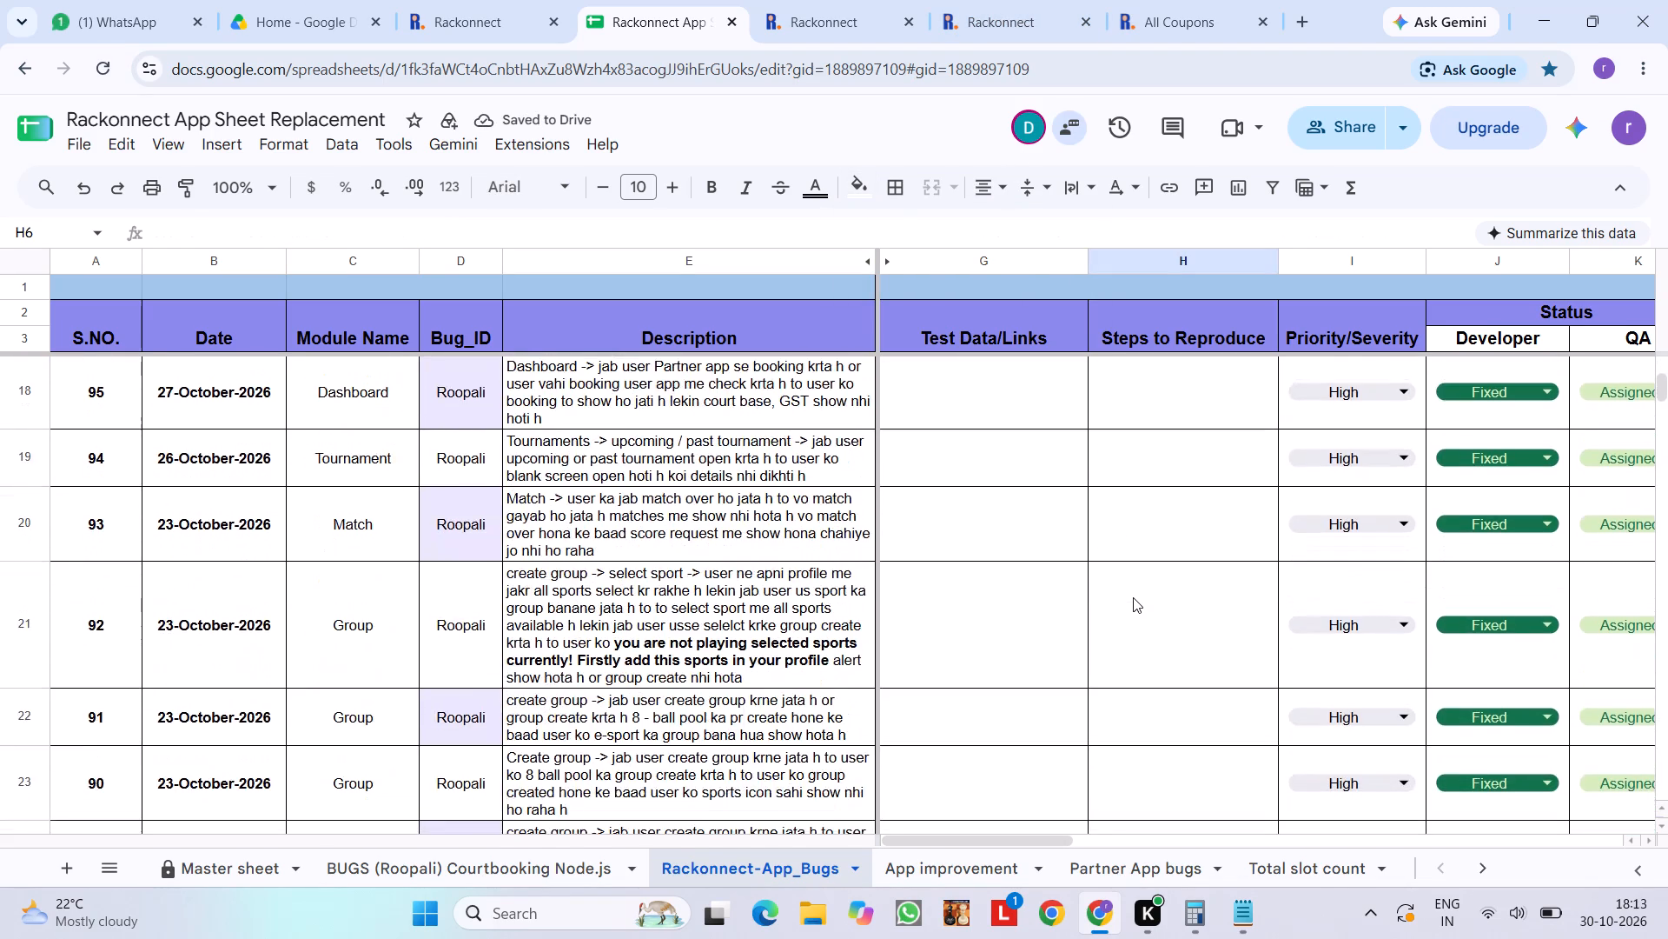
{"action": "scroll", "coordinate": [1133, 597], "scroll_direction": "down", "scroll_amount": 5}
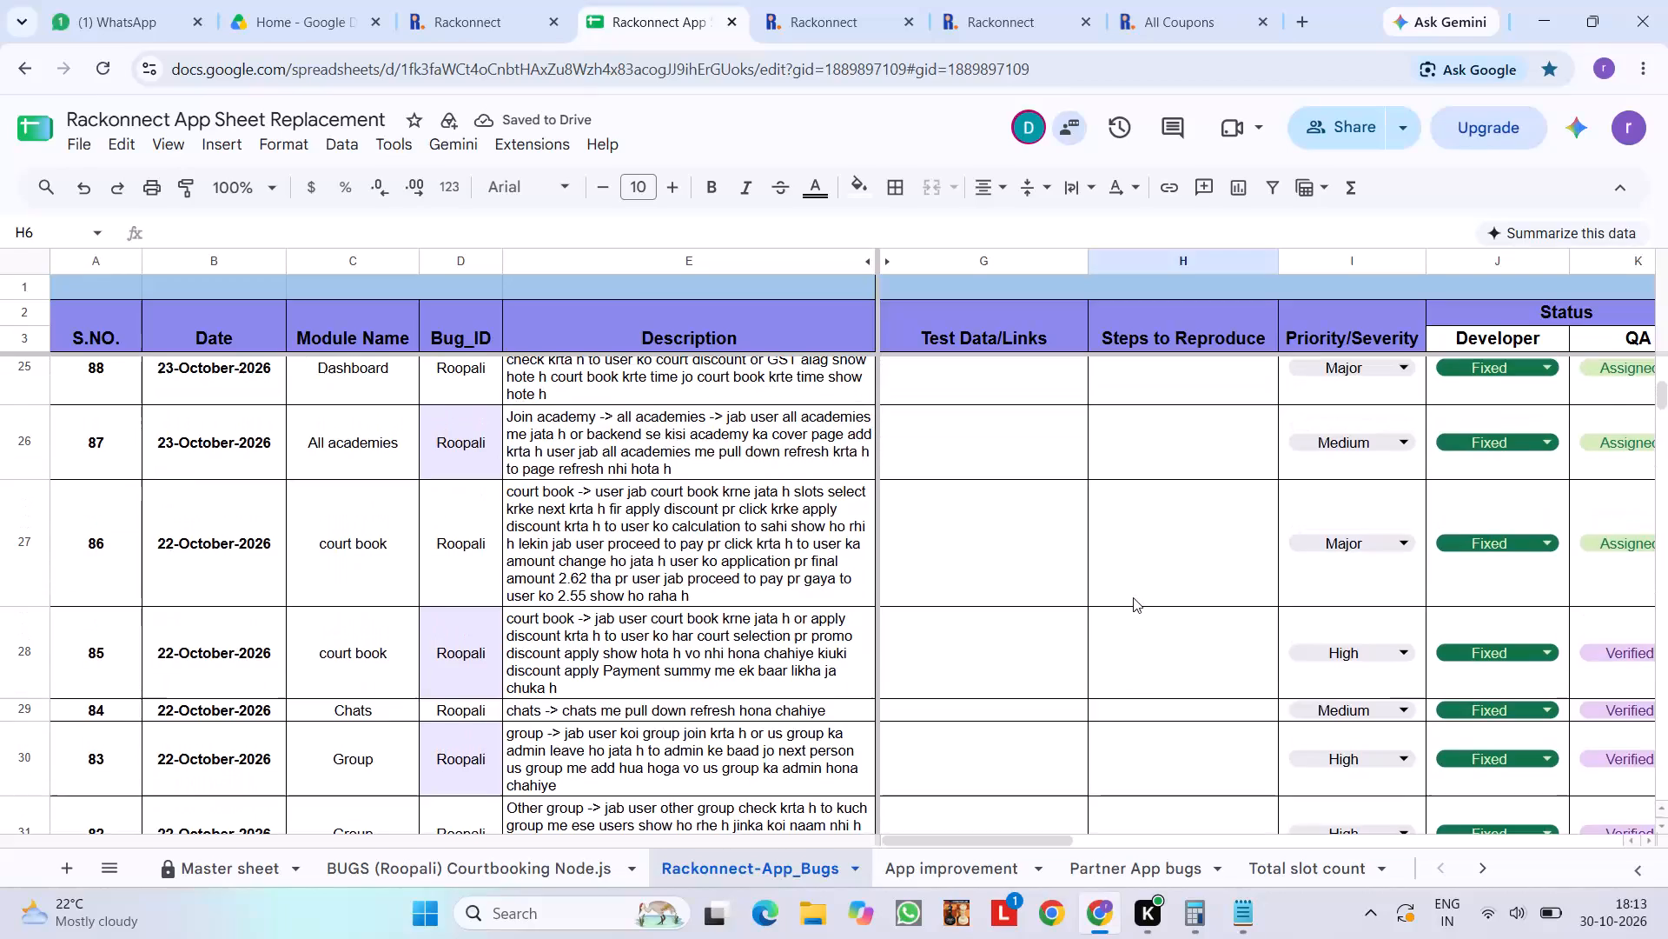
{"action": "scroll", "coordinate": [1133, 597], "scroll_direction": "down", "scroll_amount": 2}
{"action": "left_click", "coordinate": [1153, 620]}
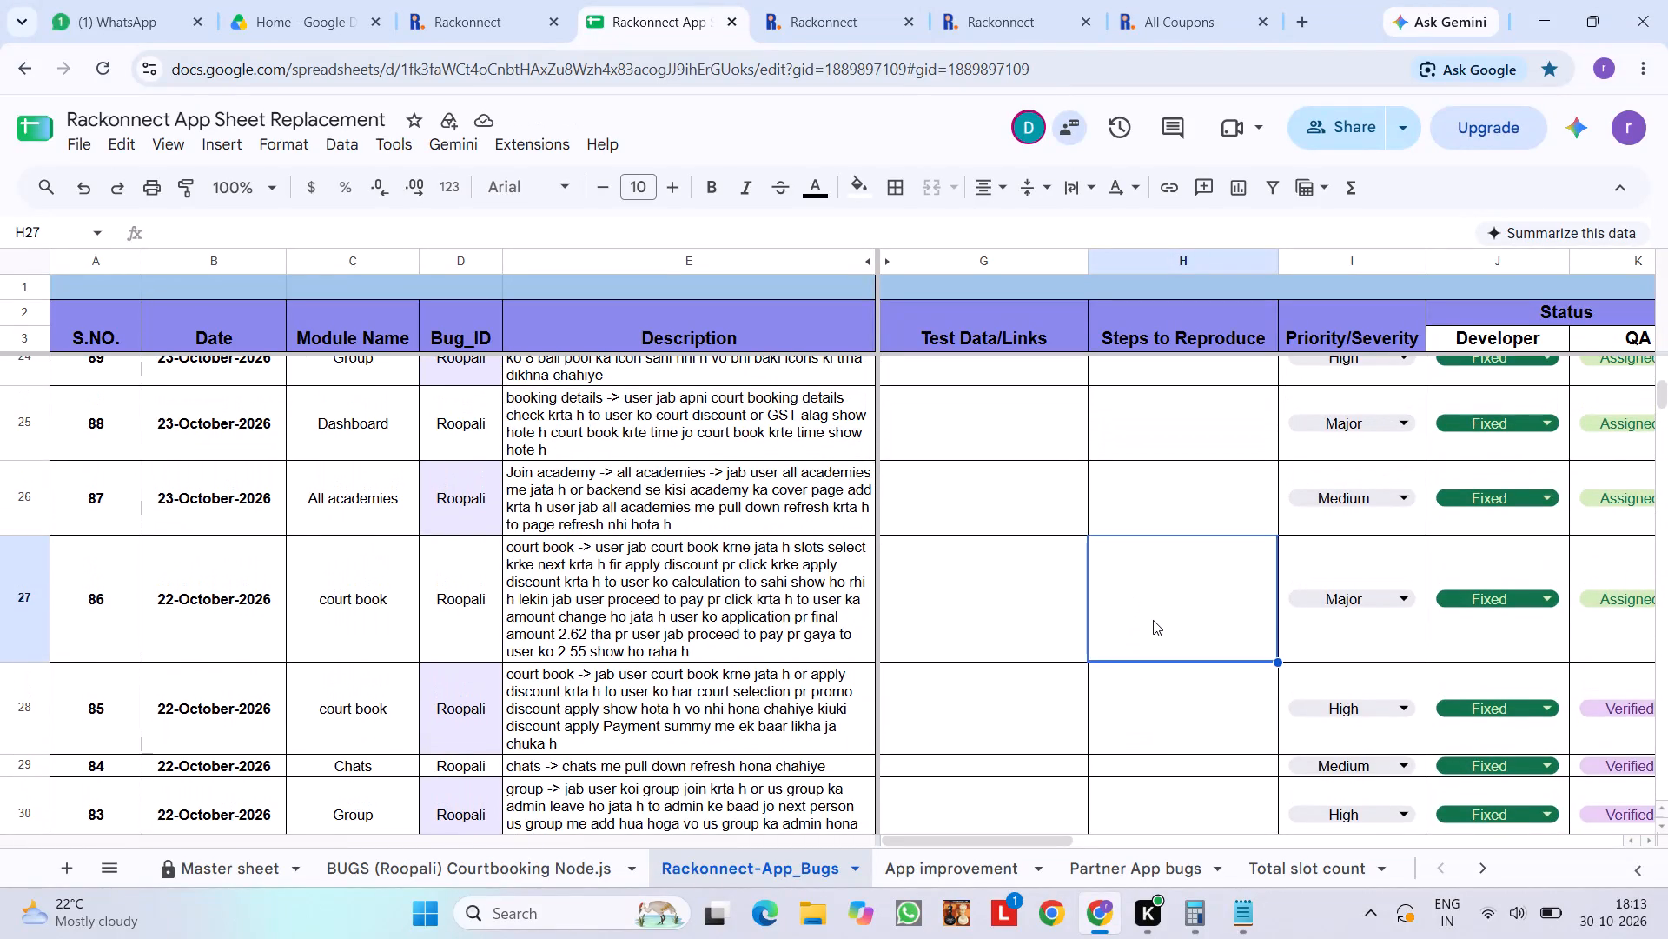
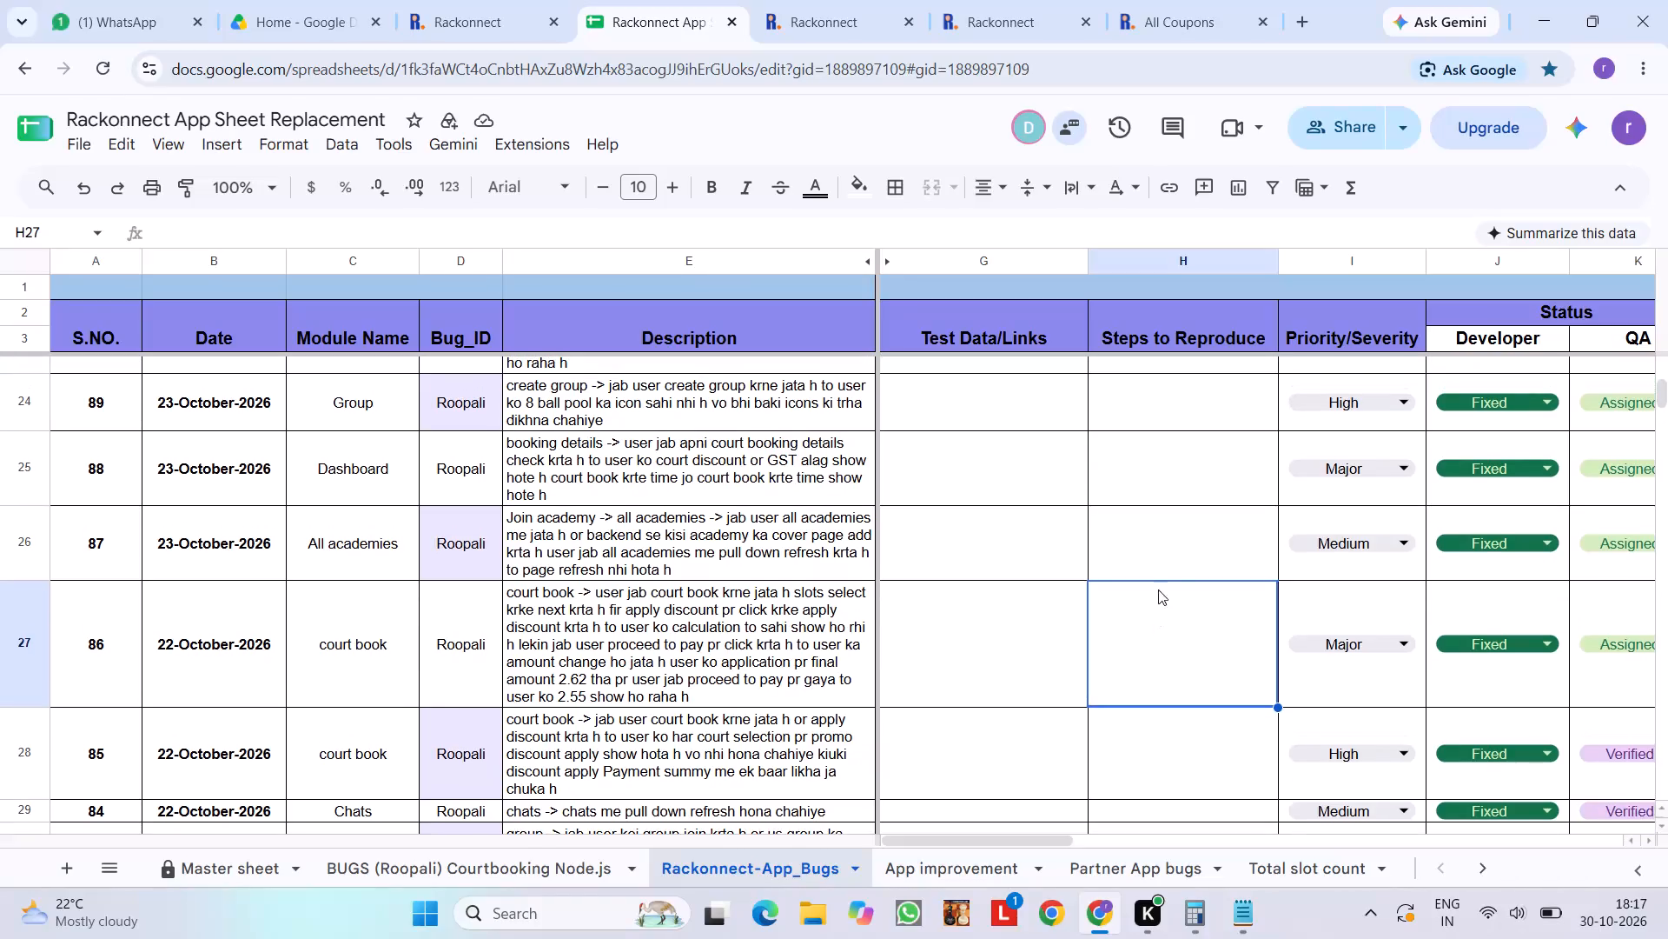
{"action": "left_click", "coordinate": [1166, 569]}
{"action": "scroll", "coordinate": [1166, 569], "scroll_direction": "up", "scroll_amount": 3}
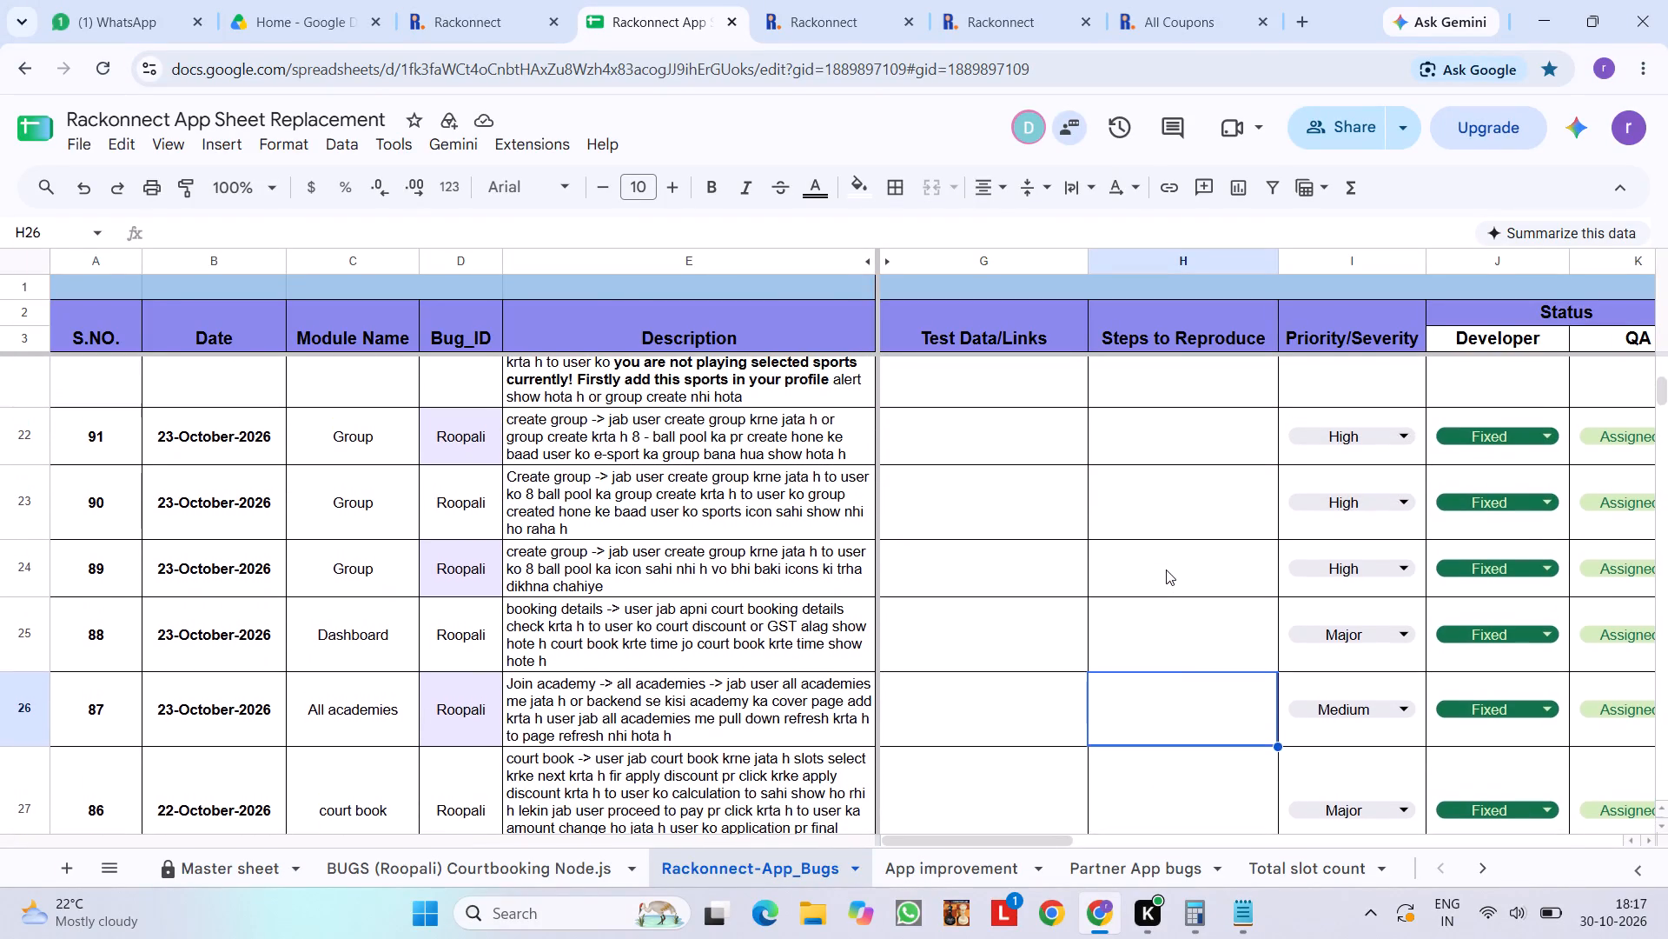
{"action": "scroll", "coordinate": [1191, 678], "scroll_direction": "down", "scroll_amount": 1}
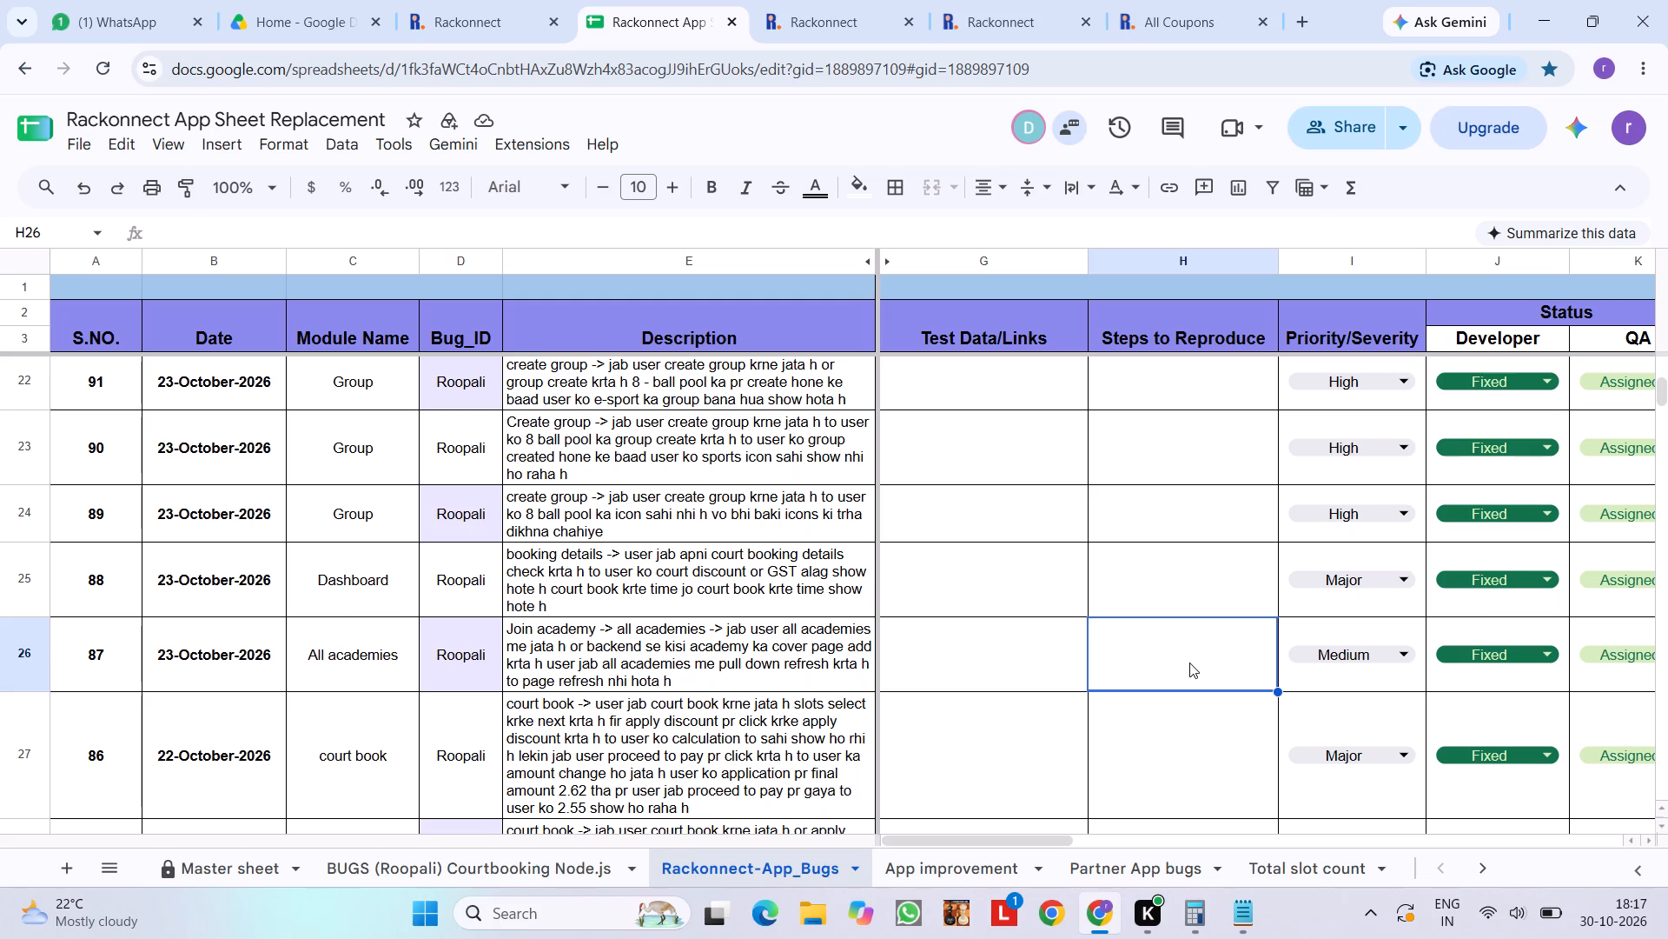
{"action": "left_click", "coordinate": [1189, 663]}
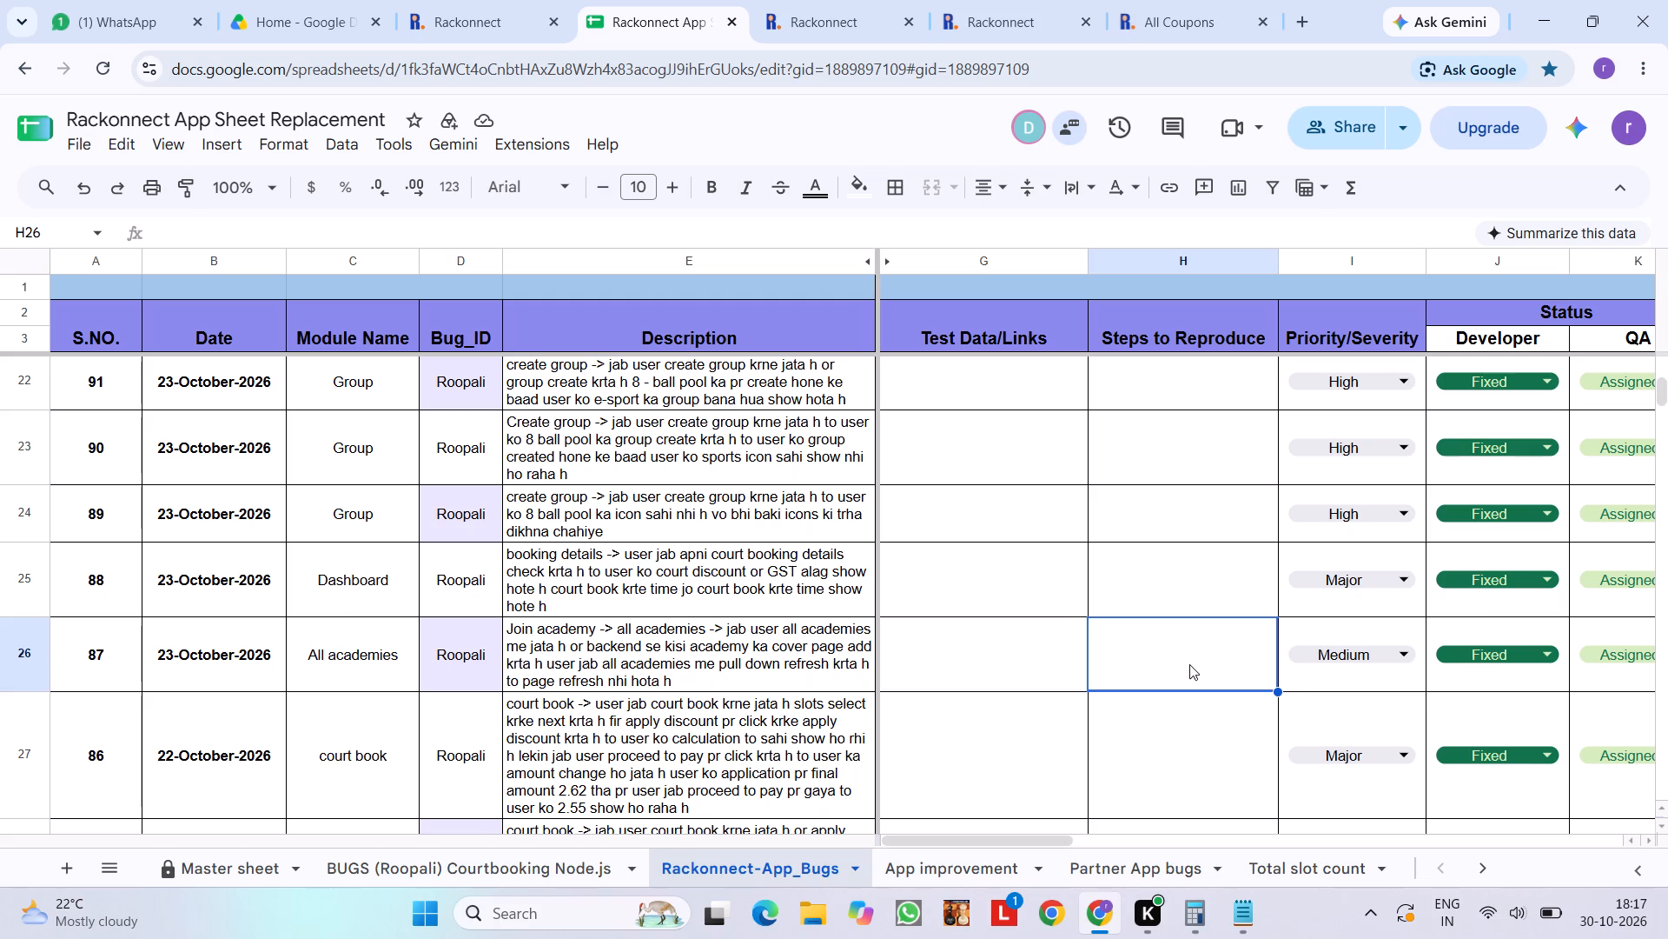
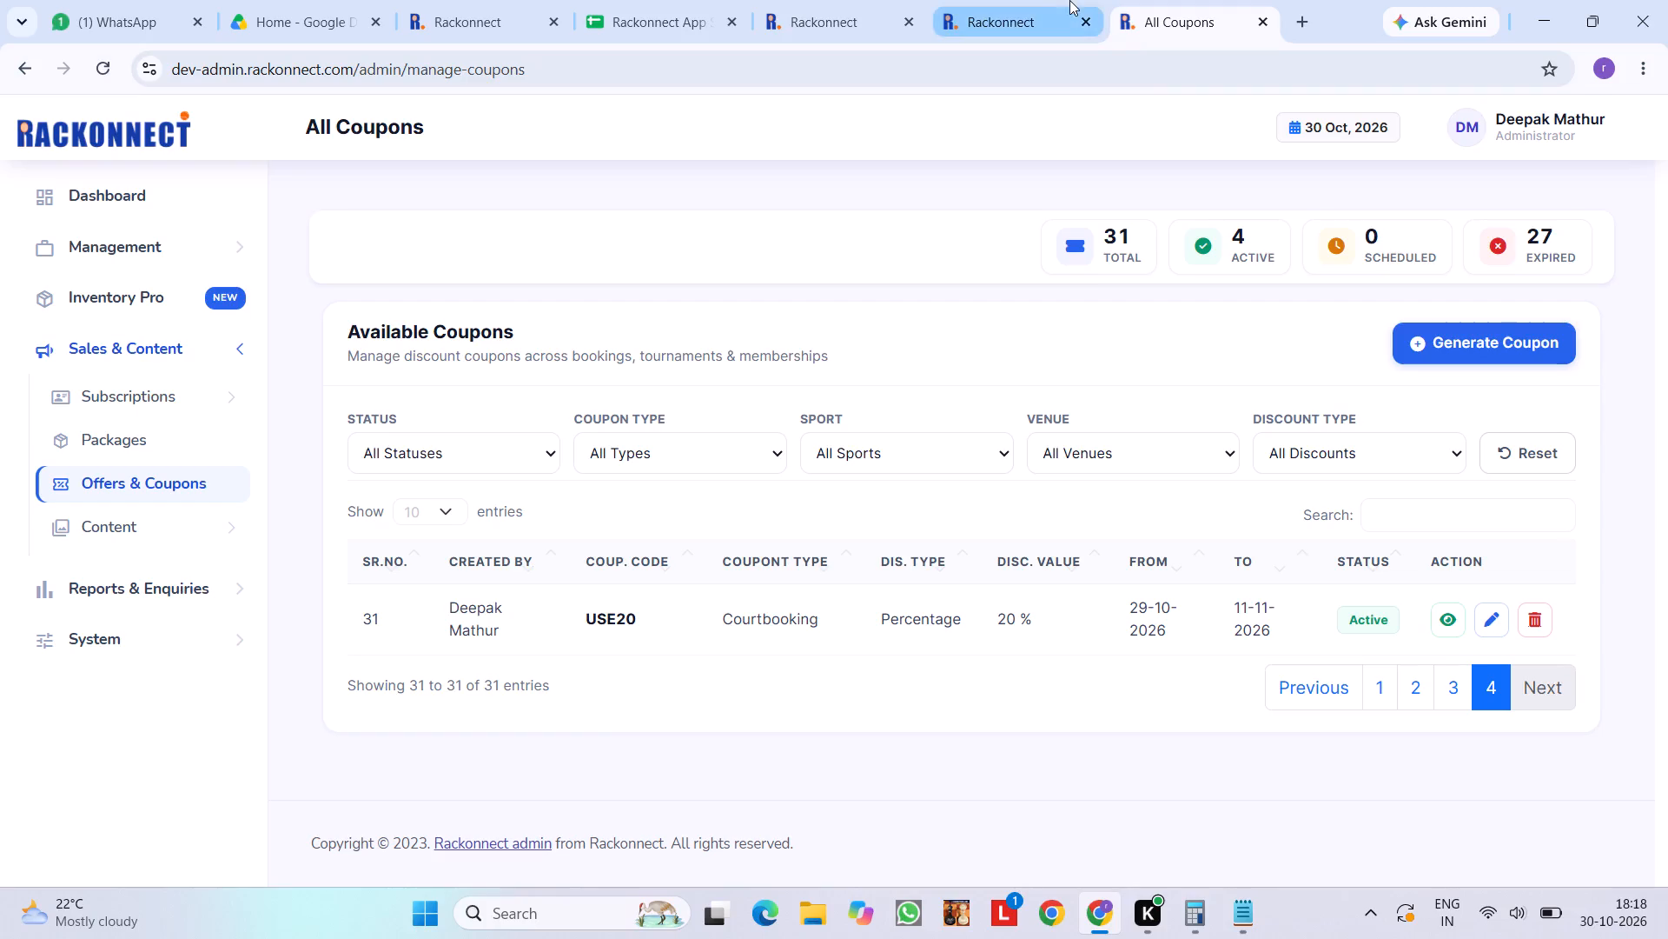
Go back to the Rackonnect App Sheet Replacement spreadsheet to view the app bug list.
{"action": "left_click", "coordinate": [858, 0]}
{"action": "left_click", "coordinate": [701, 0]}
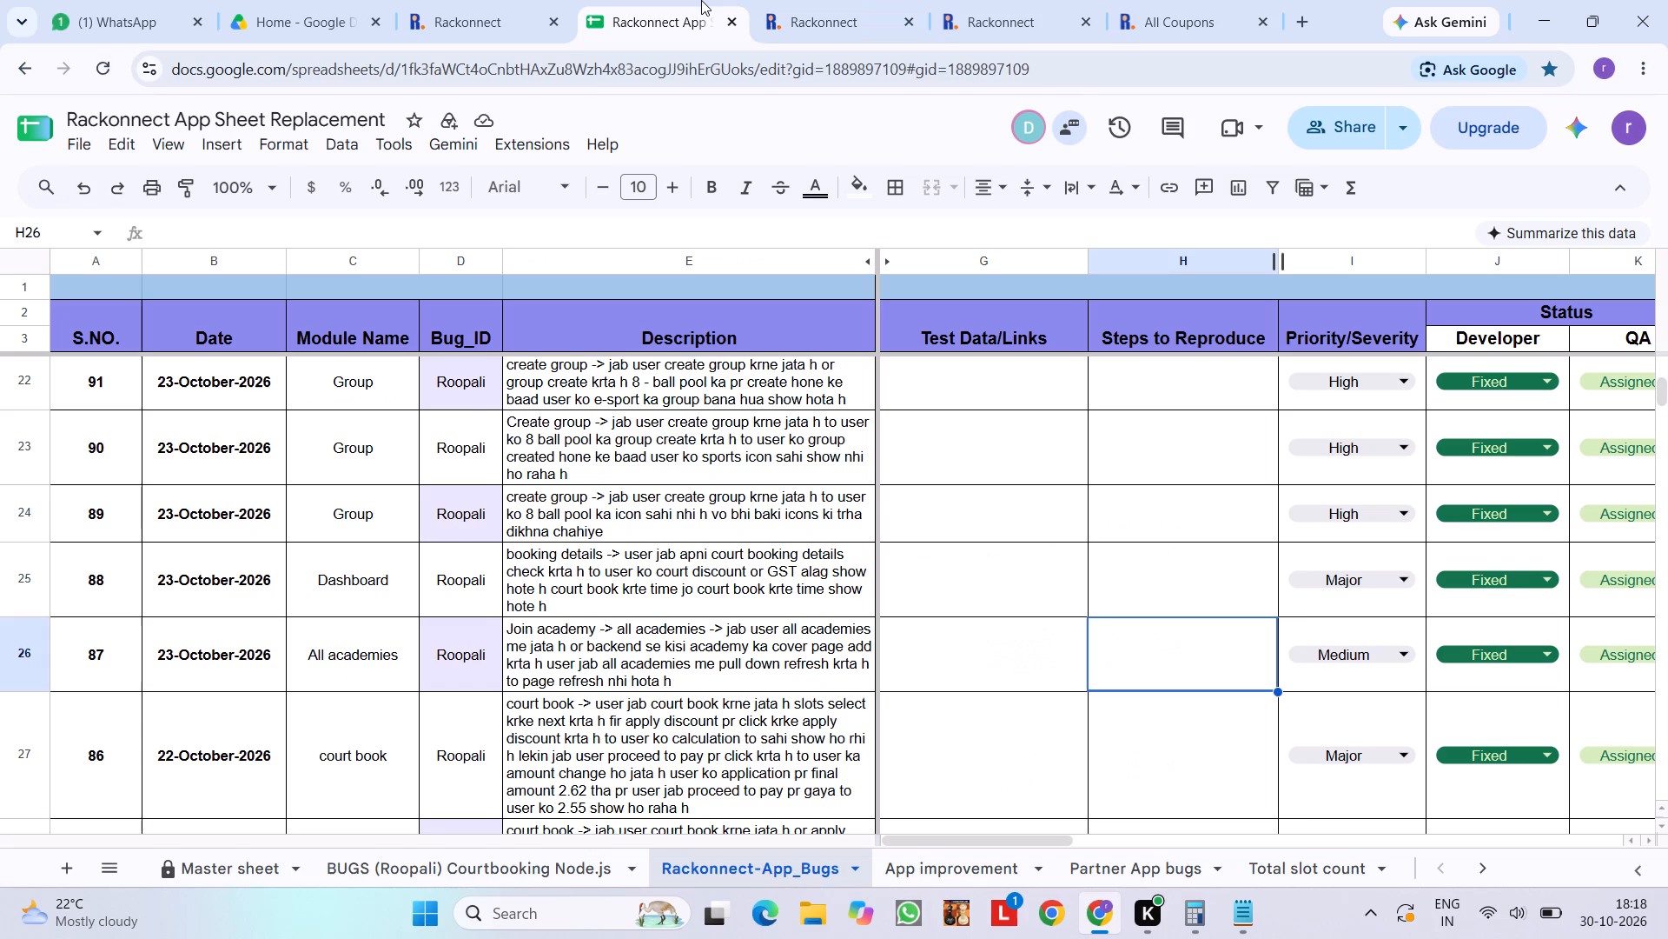
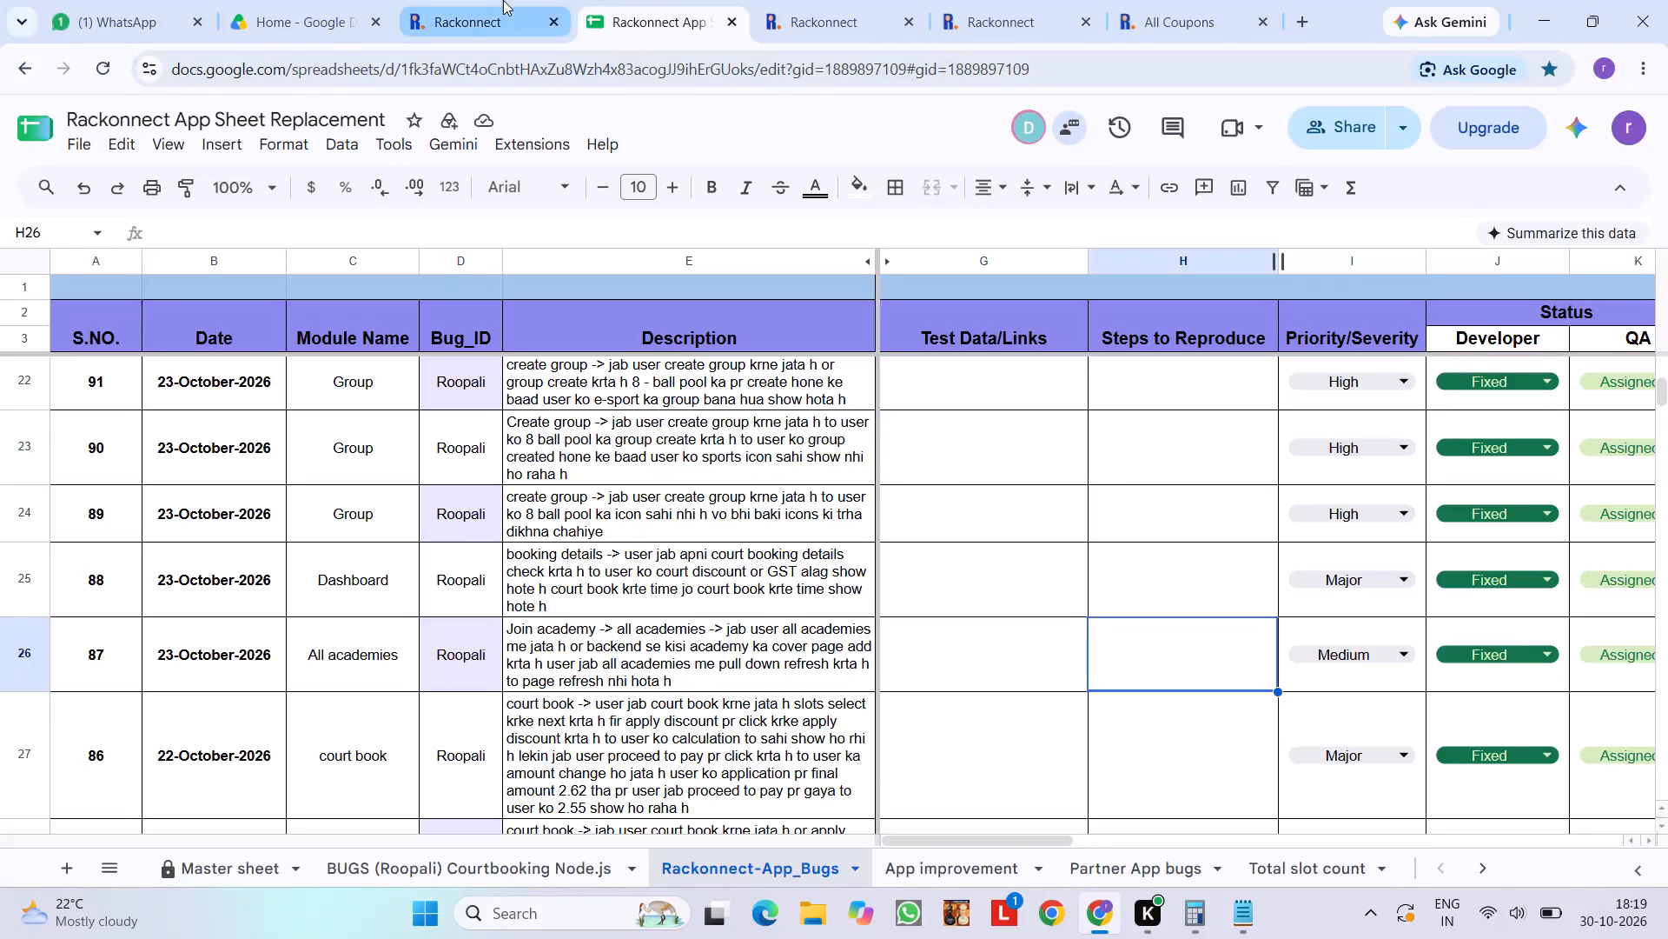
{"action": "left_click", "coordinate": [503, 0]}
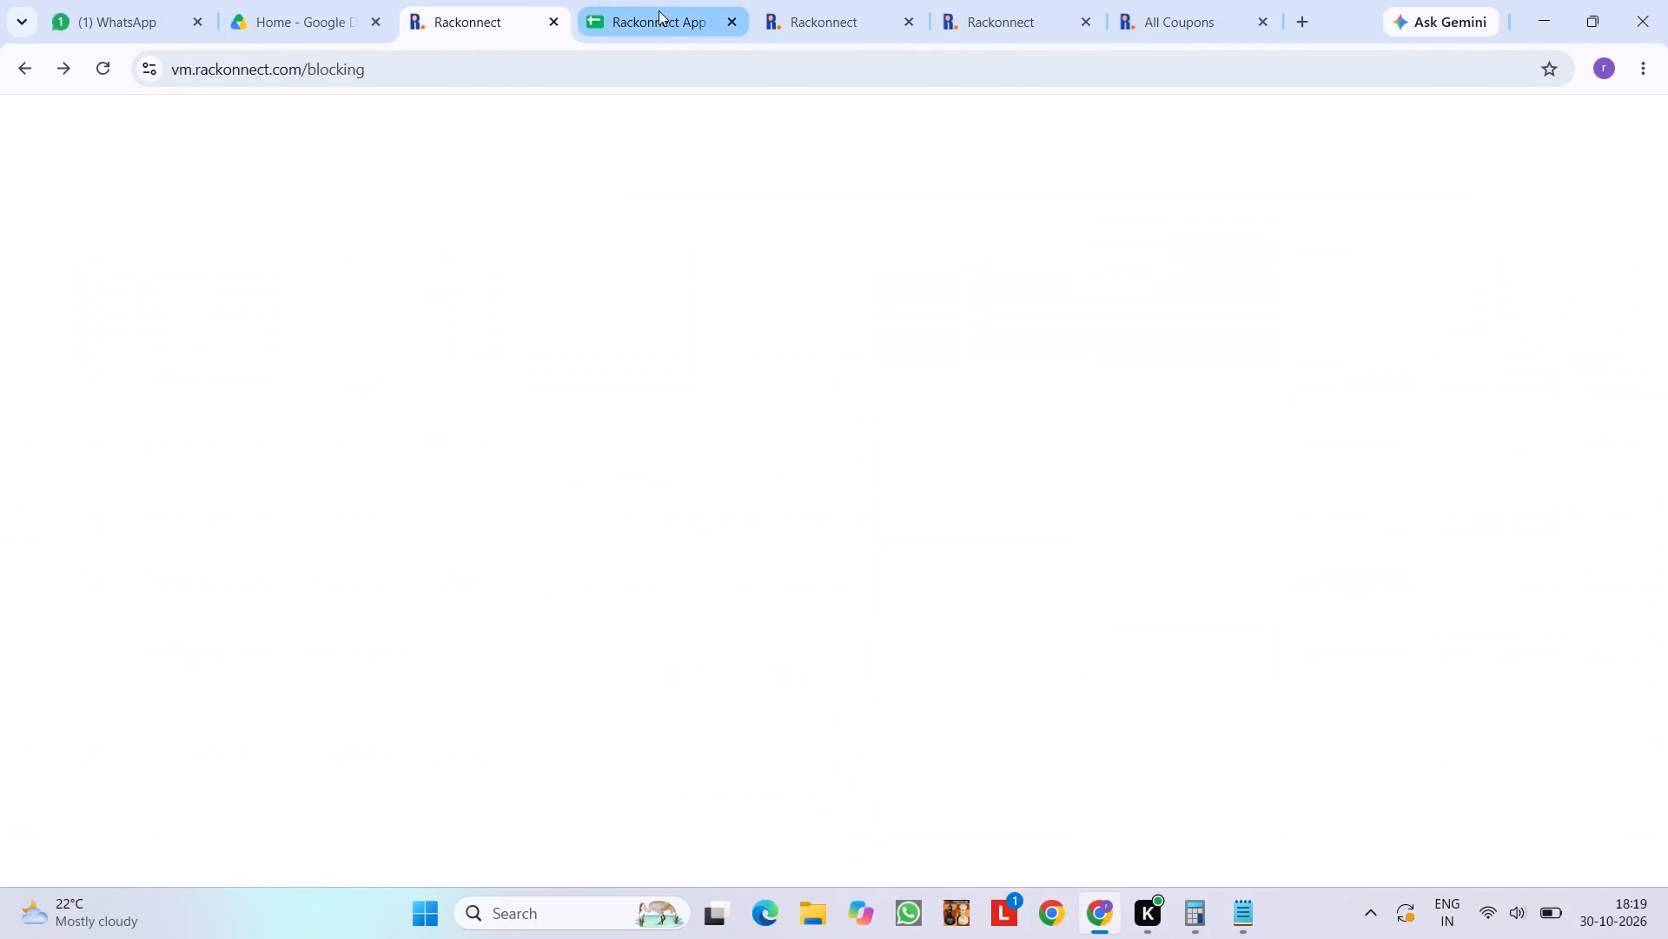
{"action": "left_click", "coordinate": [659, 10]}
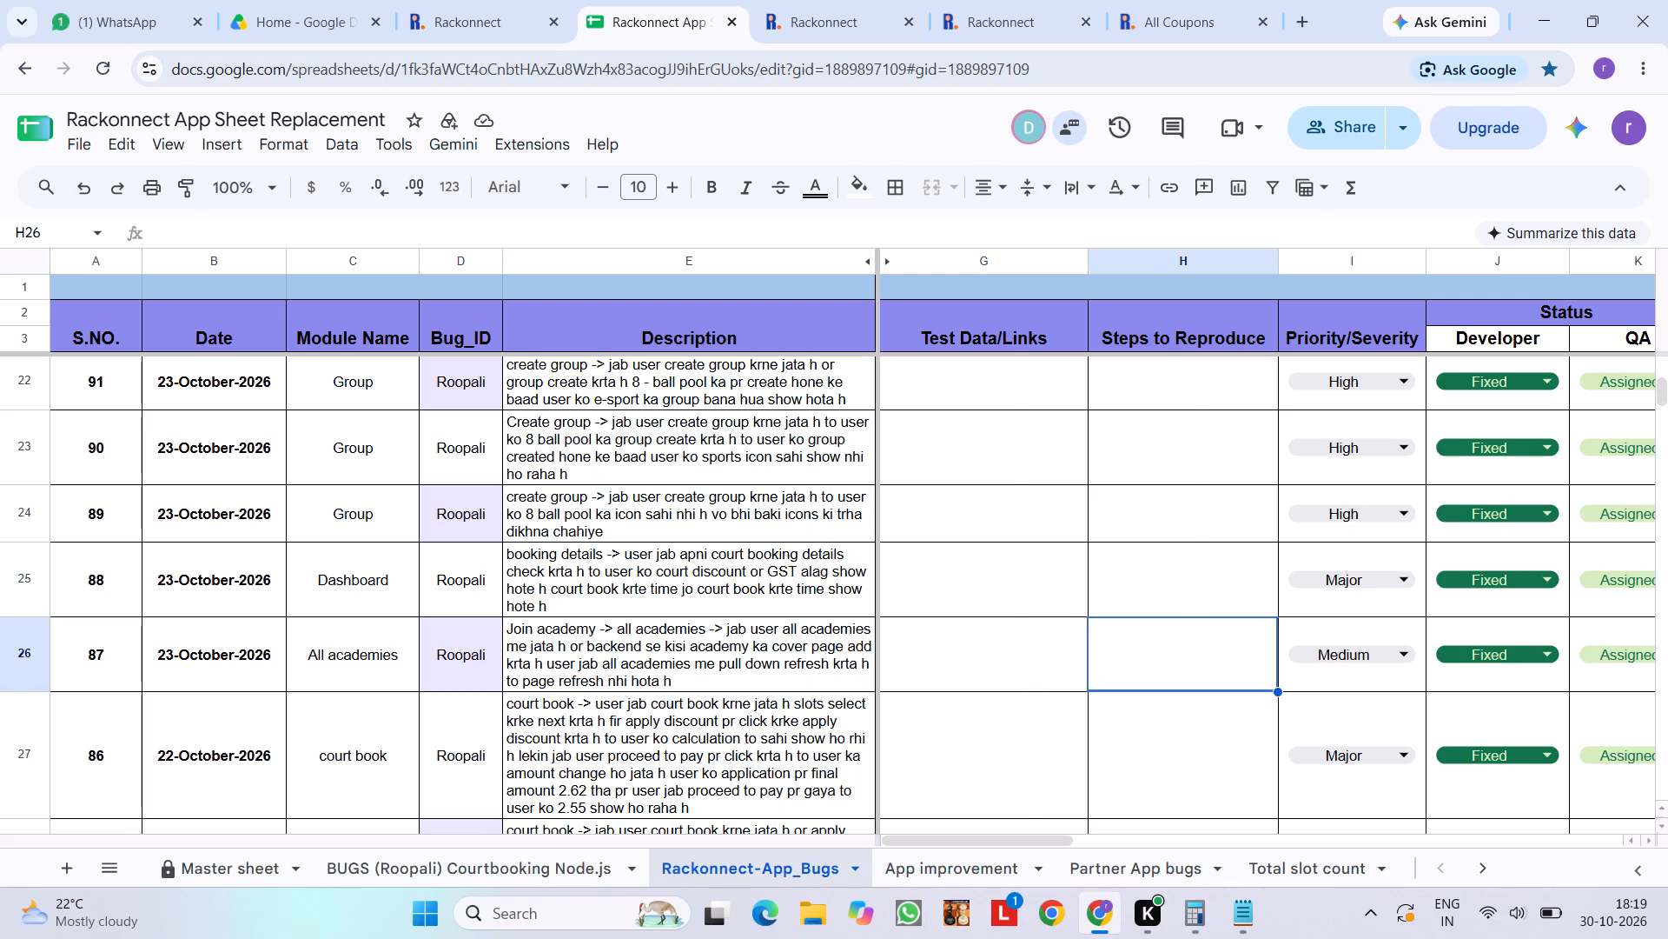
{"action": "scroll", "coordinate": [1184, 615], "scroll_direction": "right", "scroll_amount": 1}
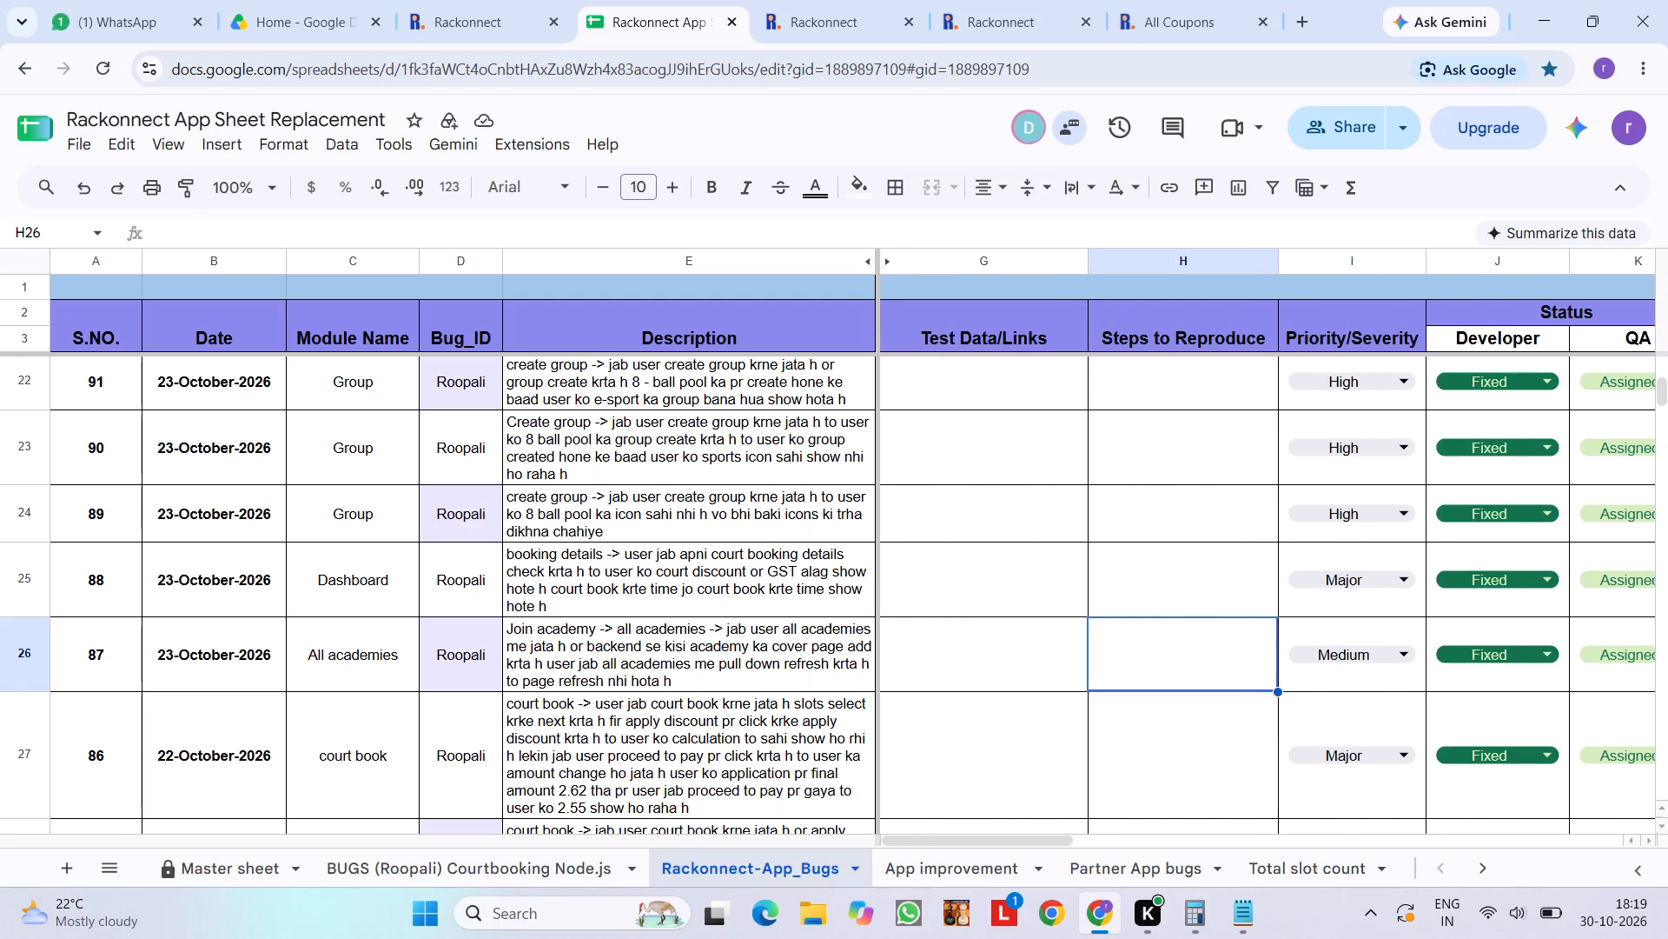
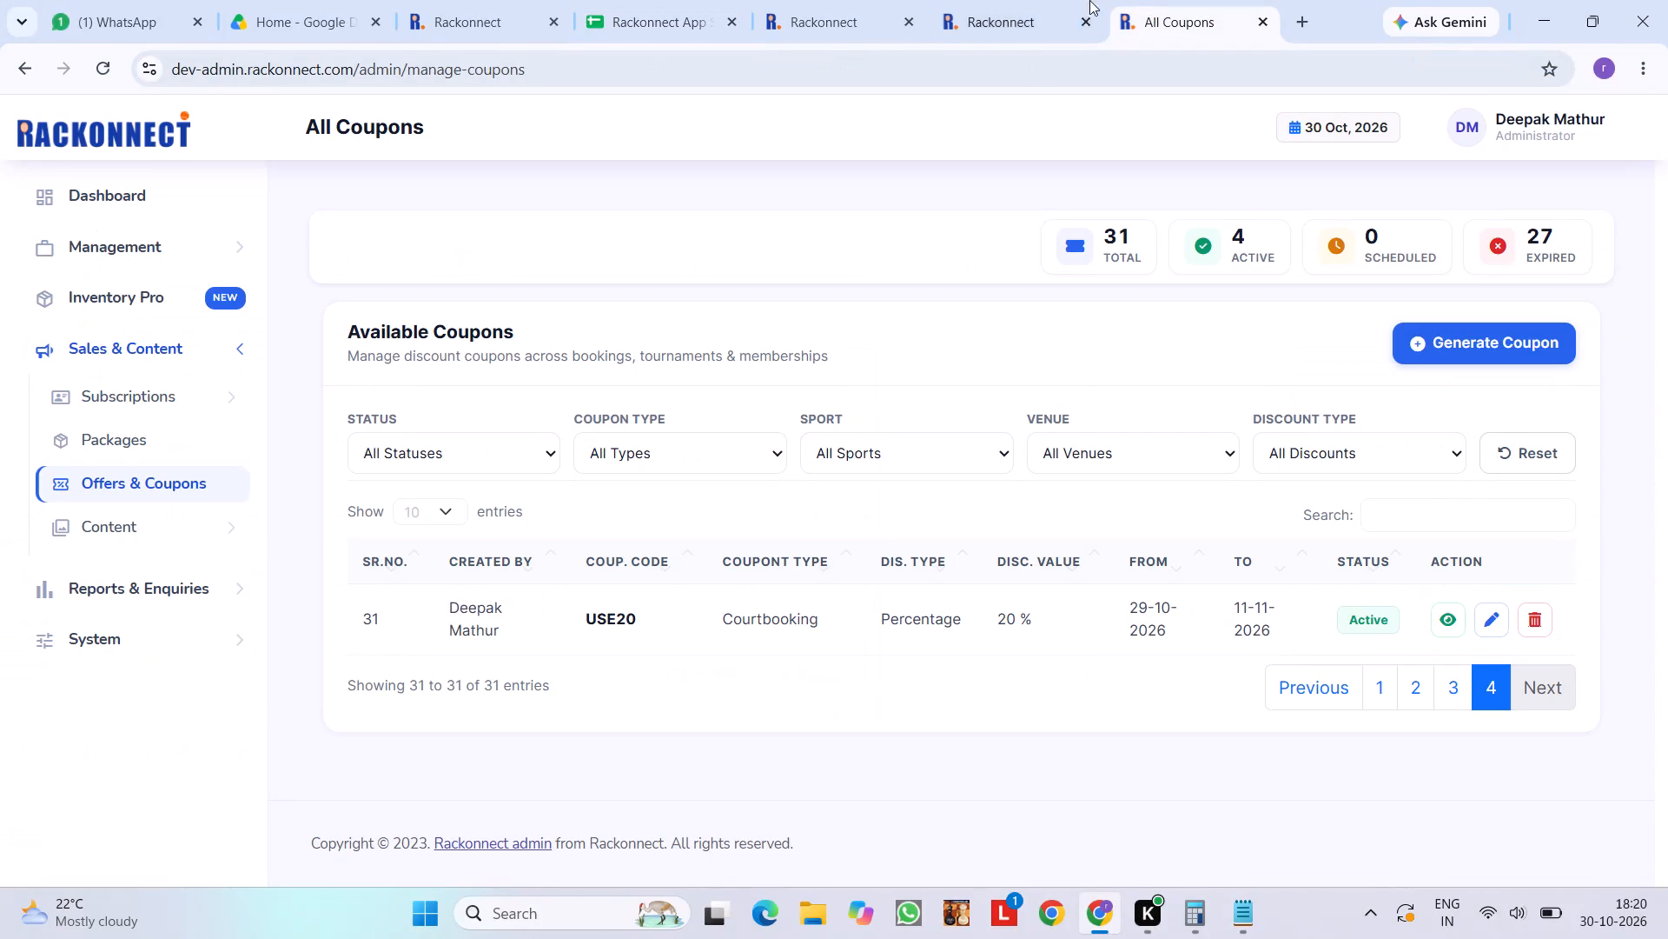
Check the Digital Payments page of the venue portal and return to the Rackonnect App bug sheet.
{"action": "left_click", "coordinate": [1054, 0]}
{"action": "left_click", "coordinate": [715, 0]}
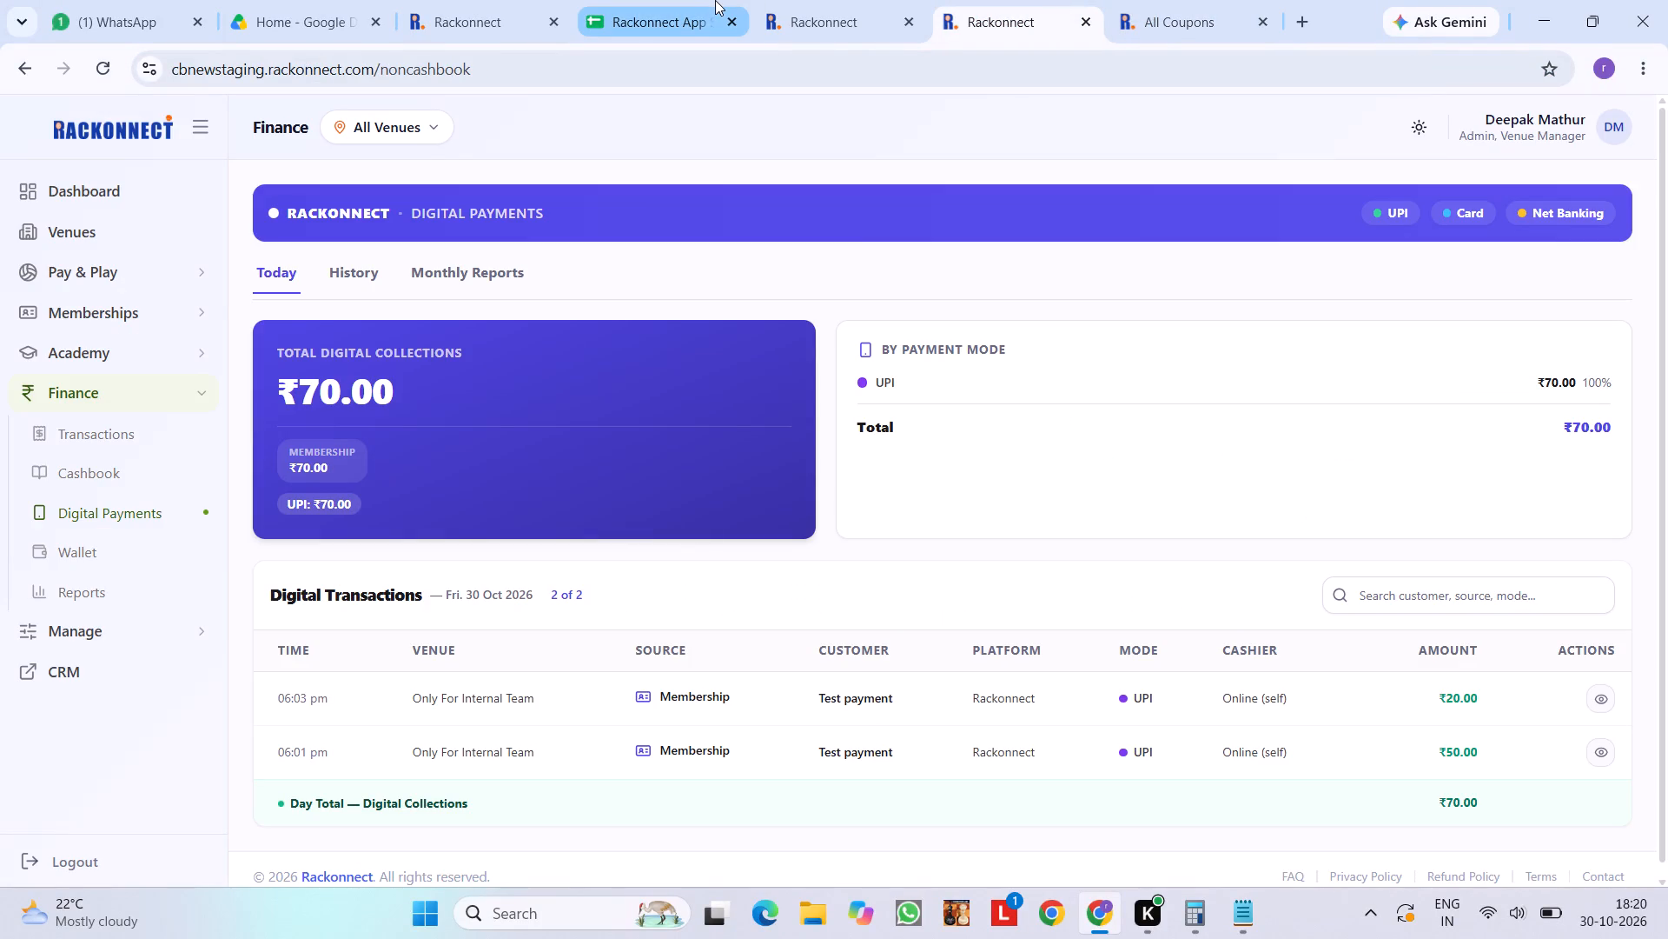
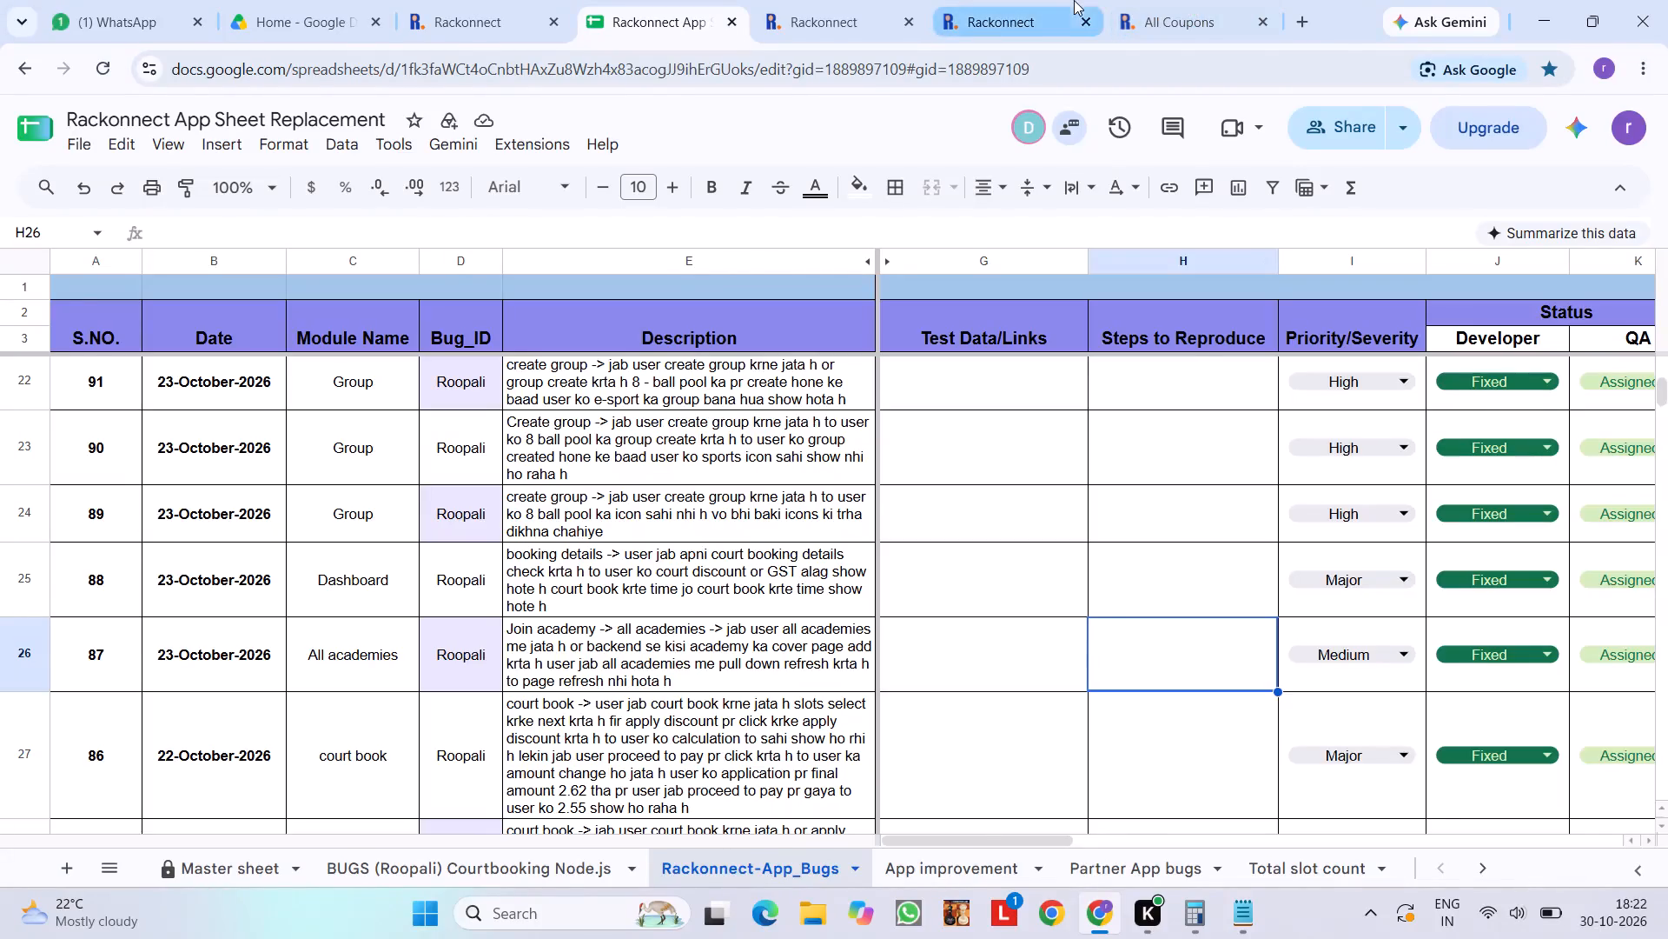
Switch from the bug sheet to the Rackonnect staging venue portal and open the Academies list under Academy.
{"action": "left_click", "coordinate": [888, 0]}
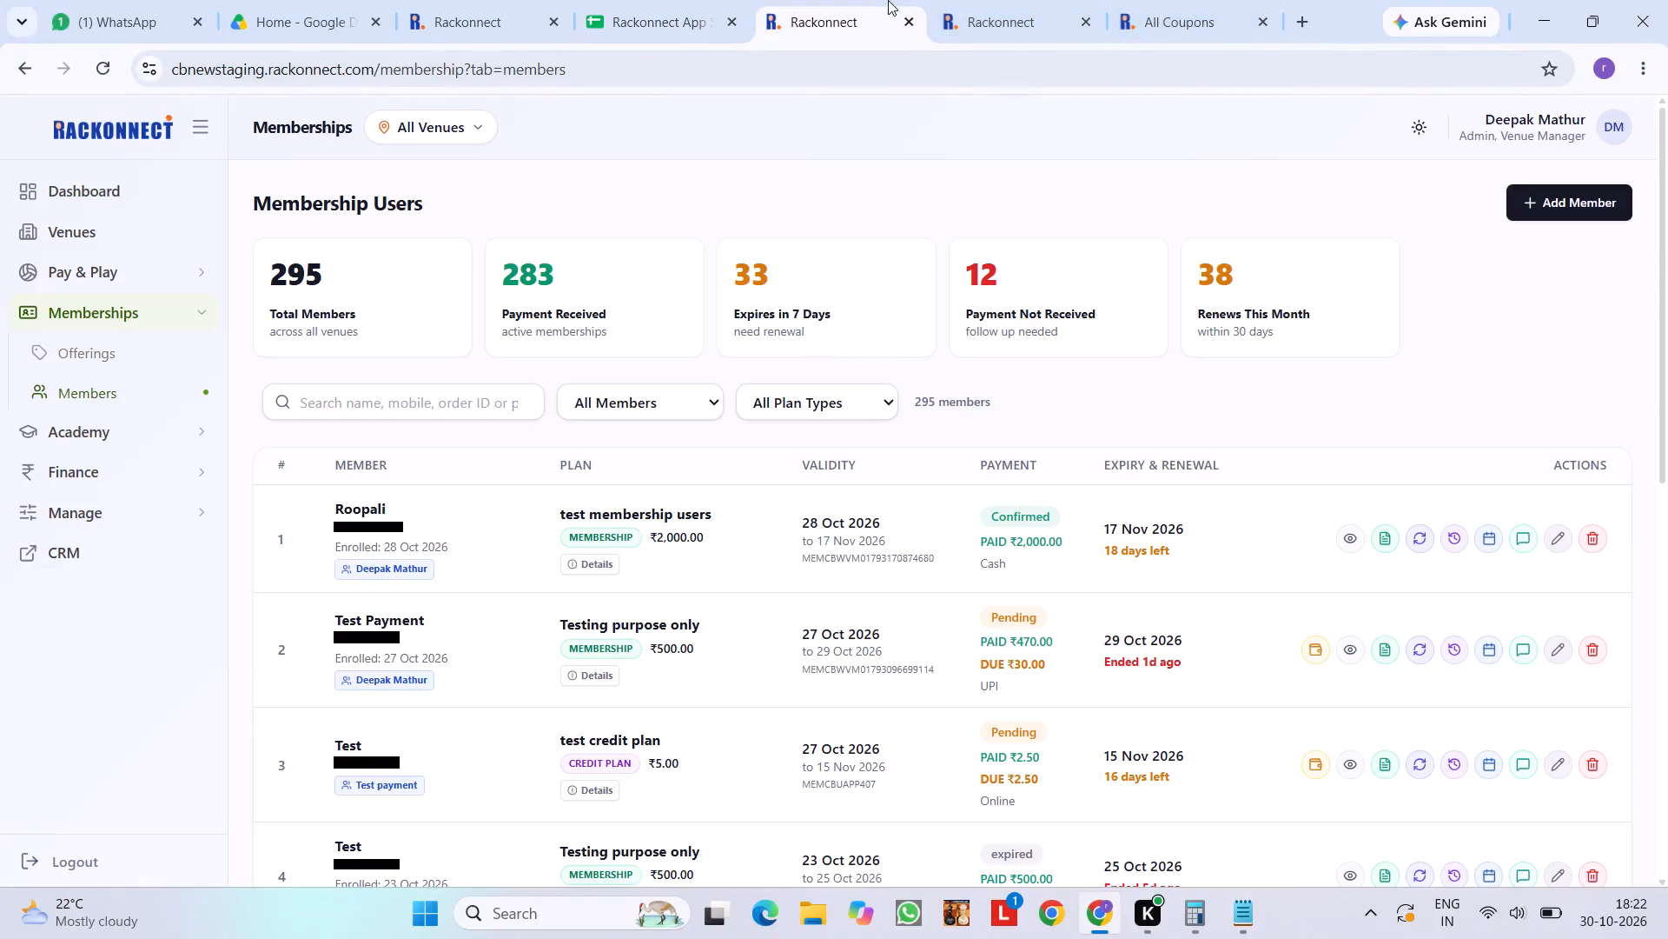
{"action": "left_click", "coordinate": [1144, 0]}
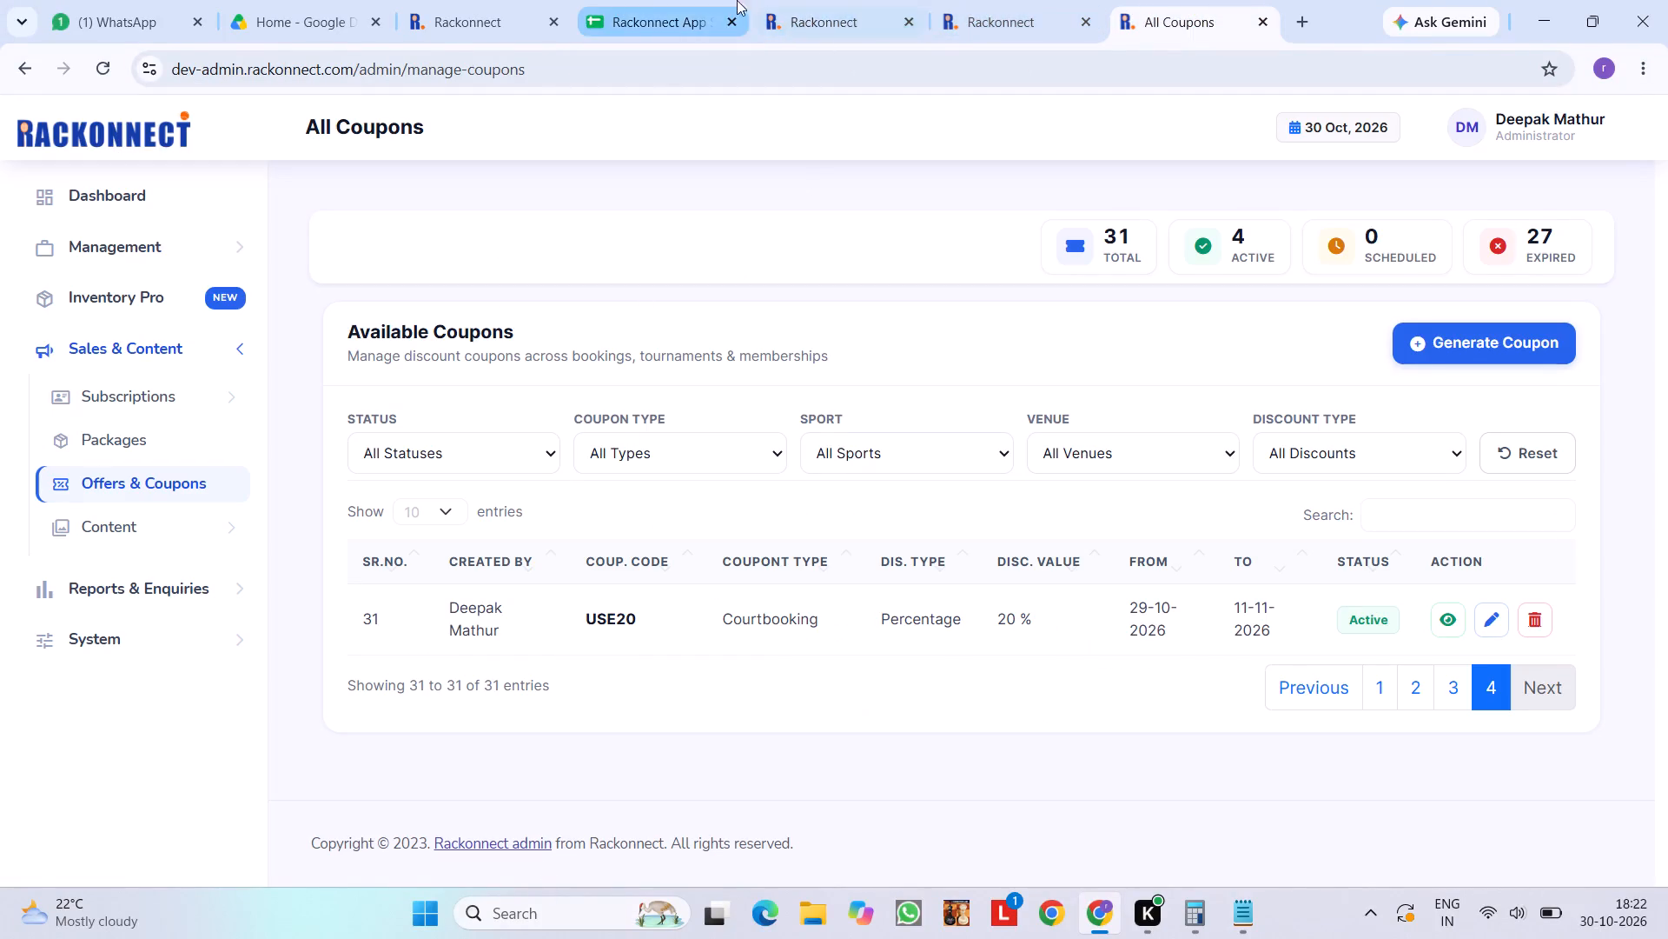
{"action": "left_click", "coordinate": [844, 0]}
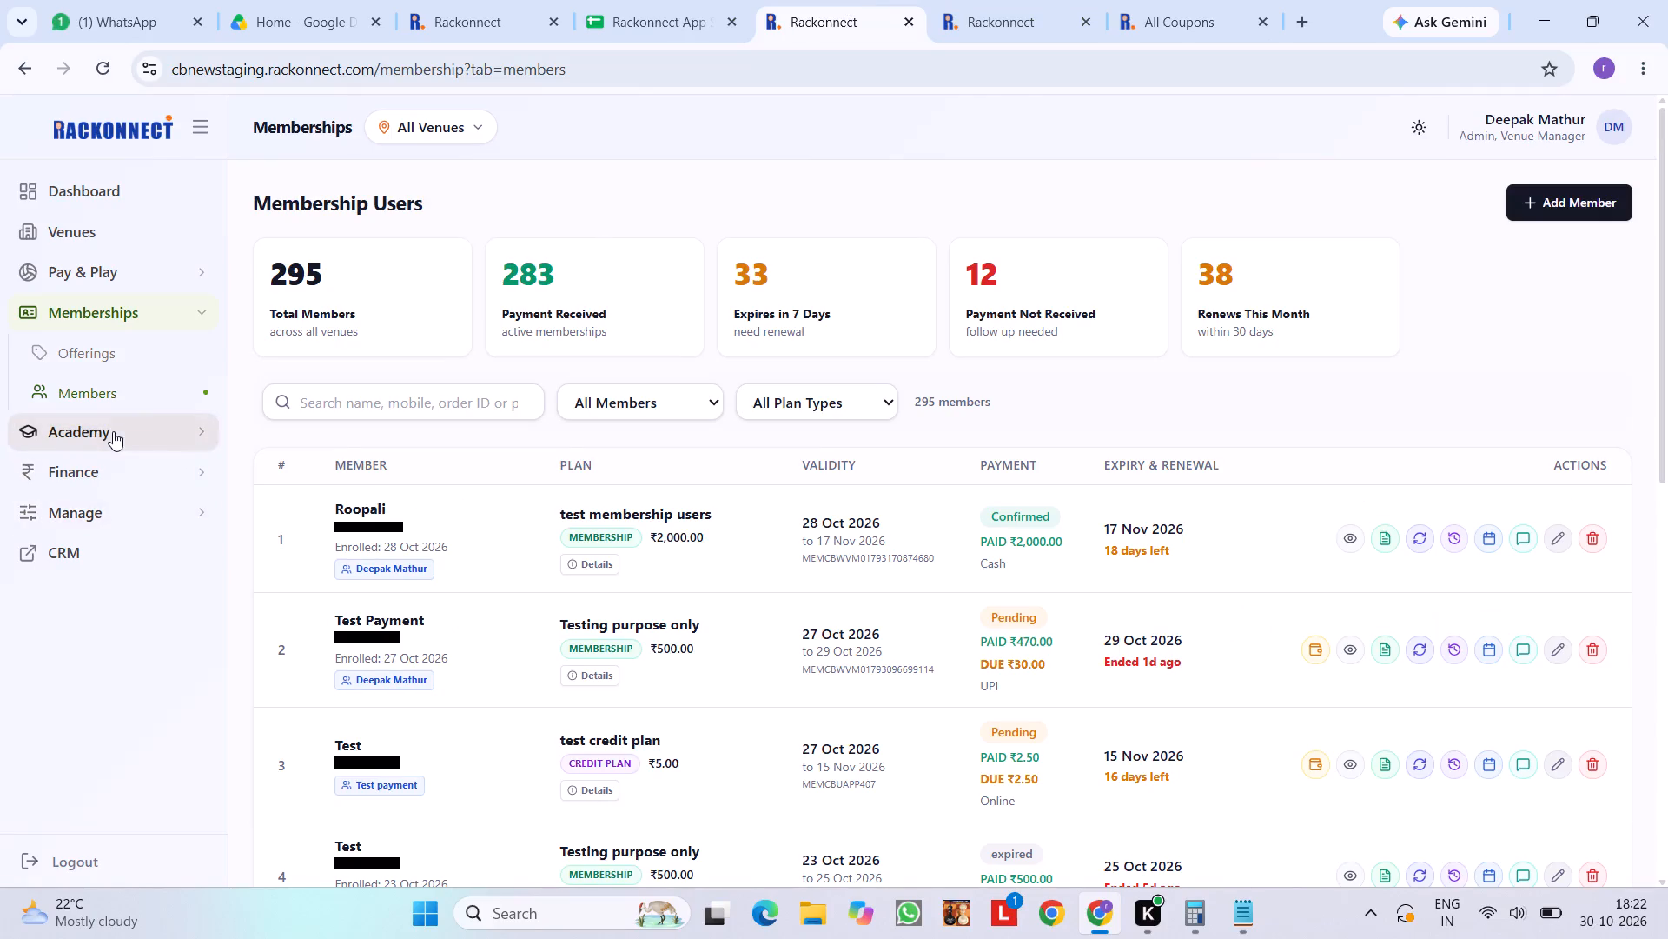
{"action": "left_click", "coordinate": [113, 431]}
{"action": "left_click", "coordinate": [128, 398]}
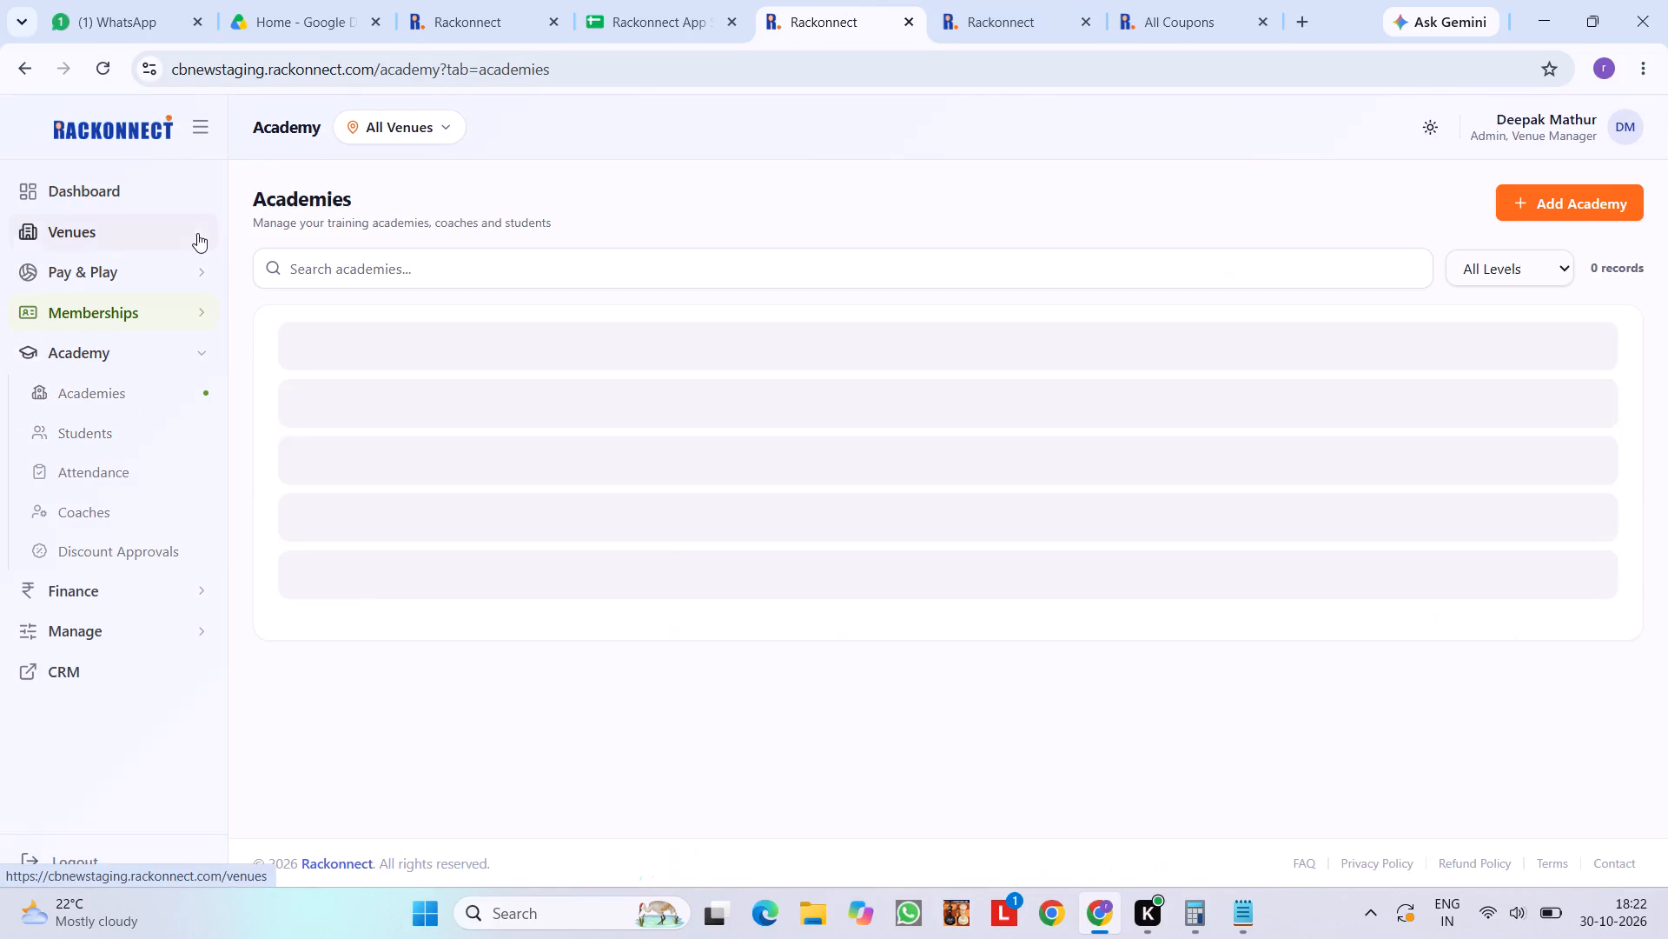
{"action": "left_click", "coordinate": [9, 0]}
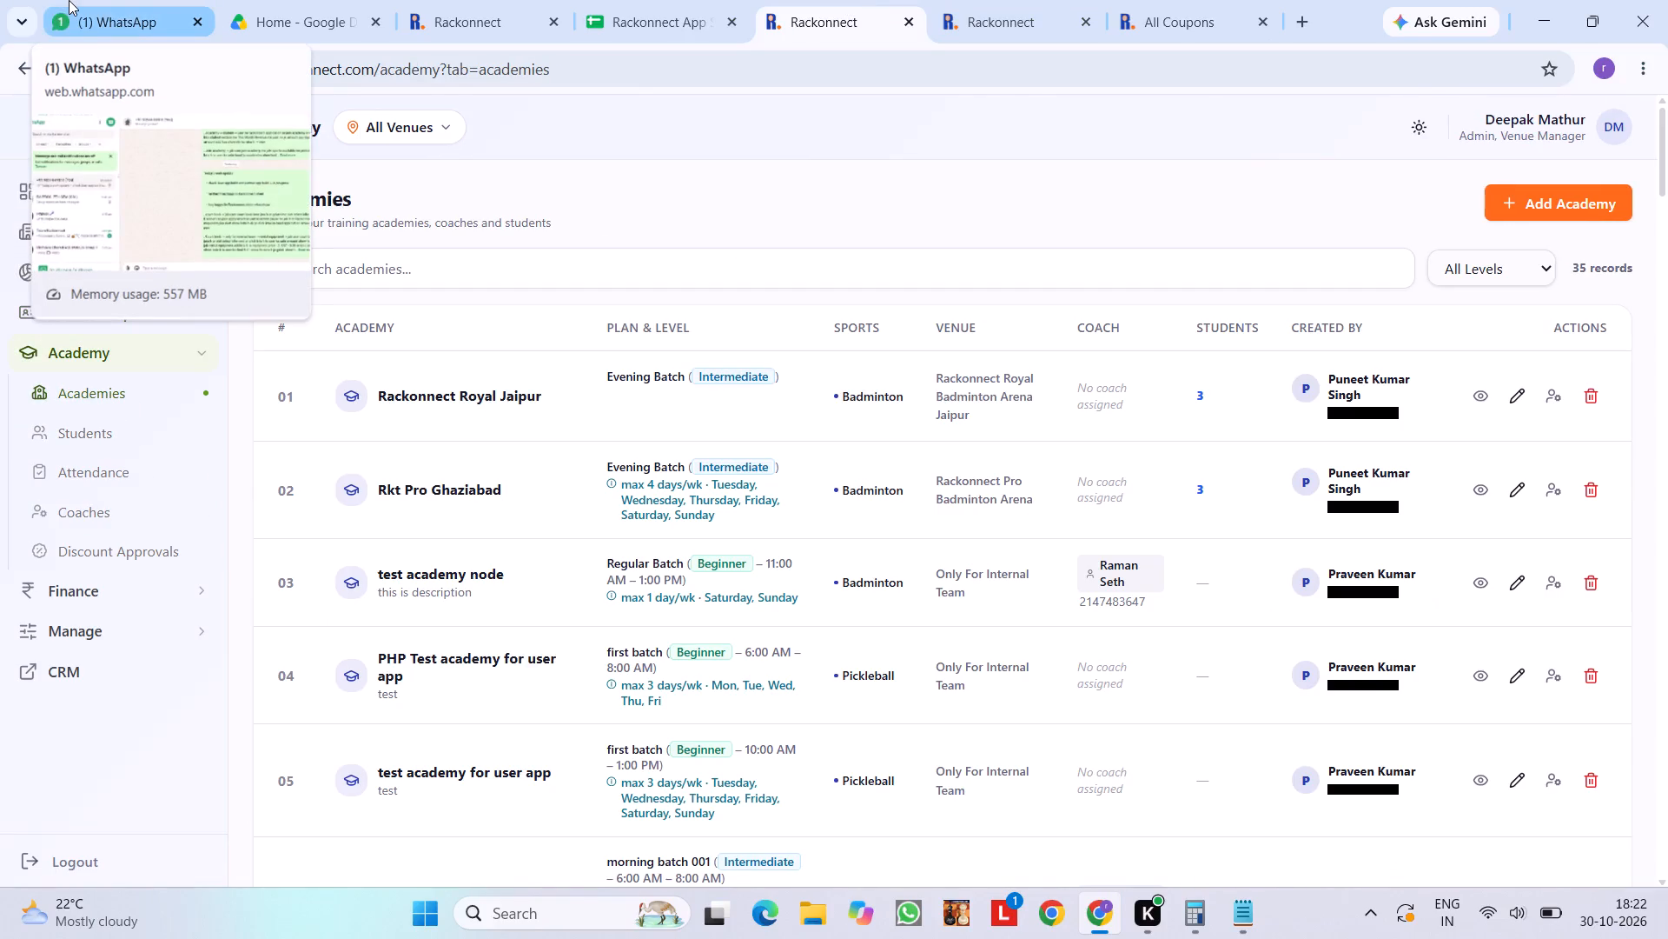
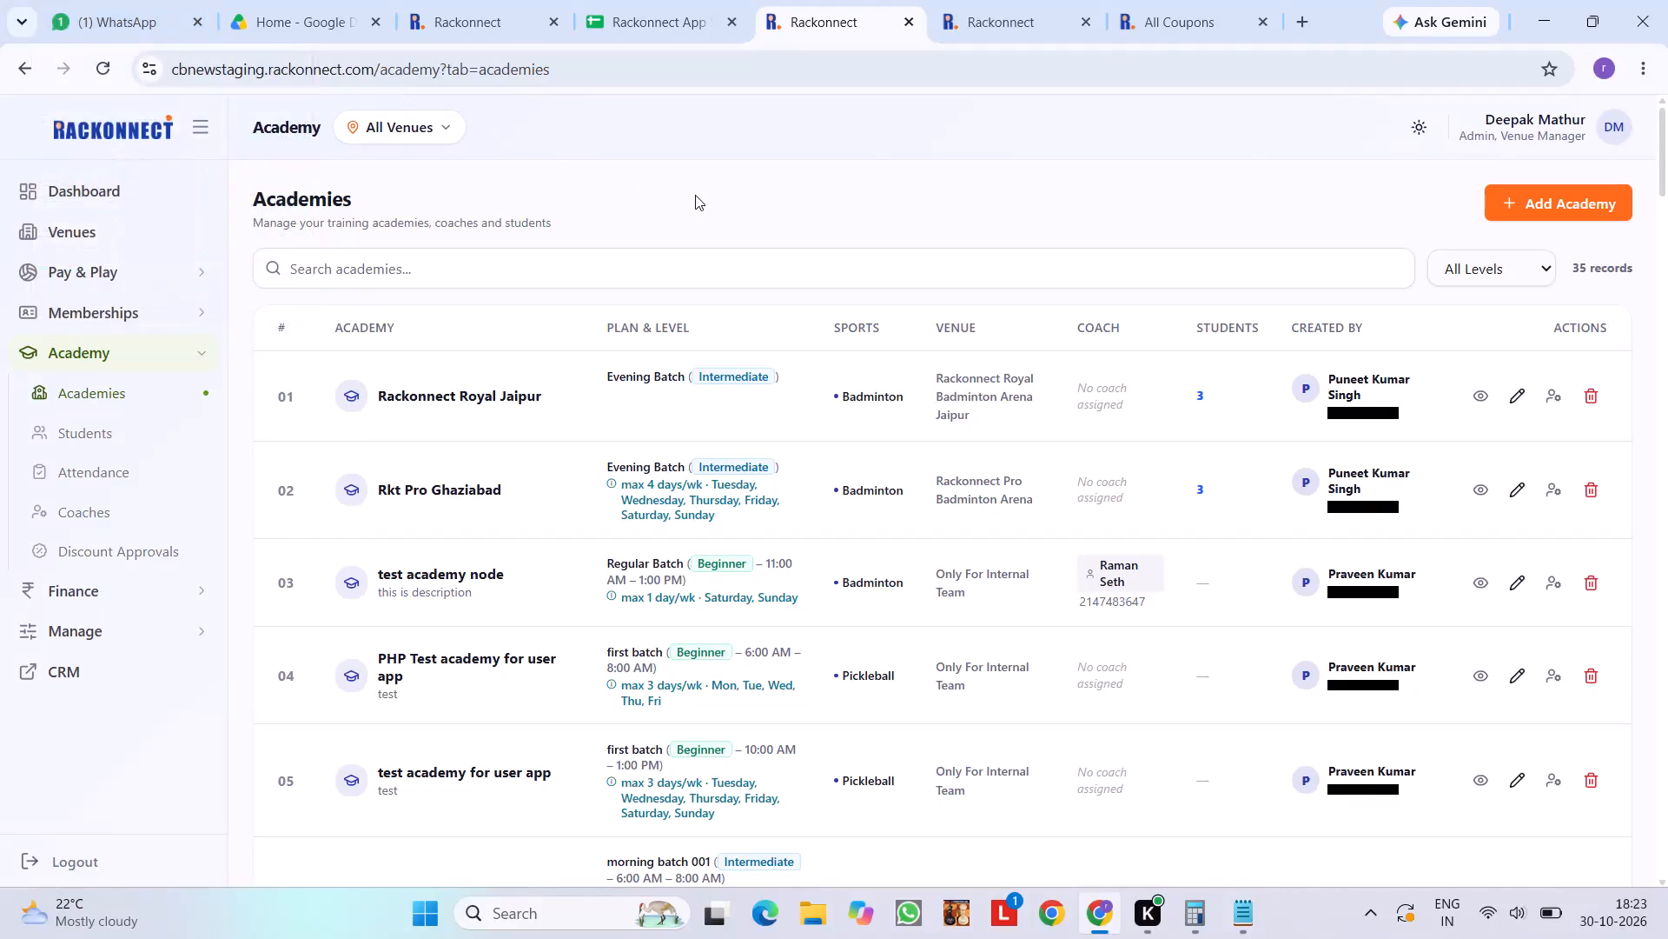
Review bug 87 about the all-academies cover page refresh in the bug sheet and return to the portal's Academies list.
{"action": "left_click", "coordinate": [695, 195]}
{"action": "left_click", "coordinate": [672, 0]}
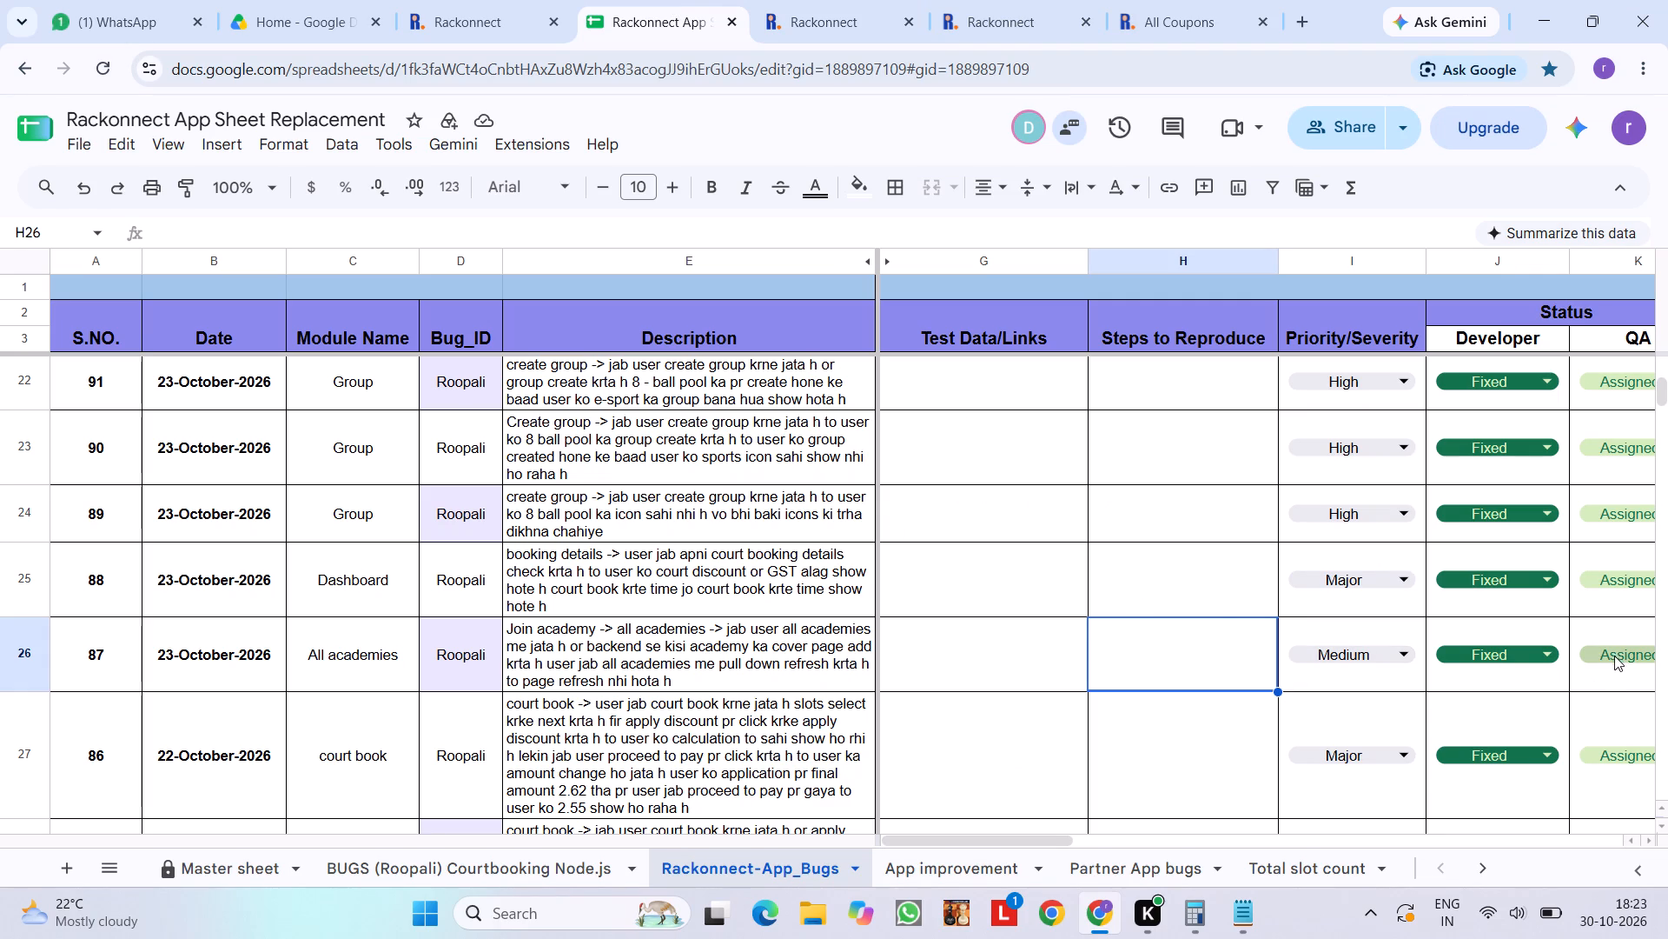
{"action": "left_click", "coordinate": [762, 0]}
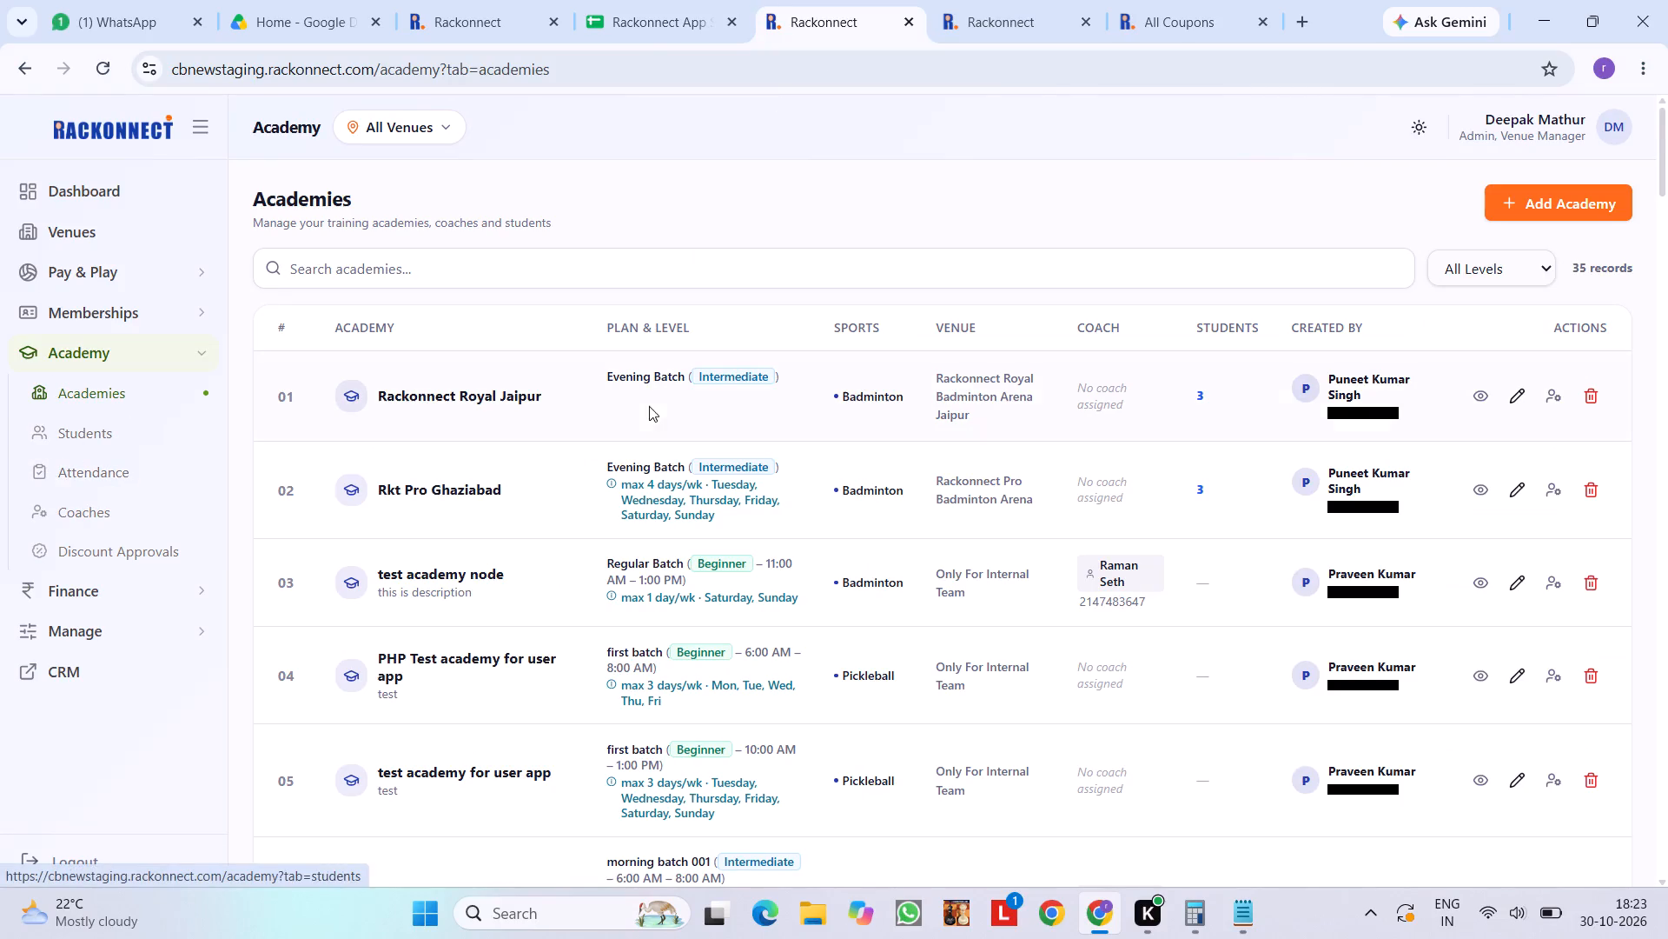
Open the Rackonnect Royal Jaipur academy for editing and check the cover banner upload in its Banners & Photo Gallery section.
{"action": "left_click", "coordinate": [1512, 393]}
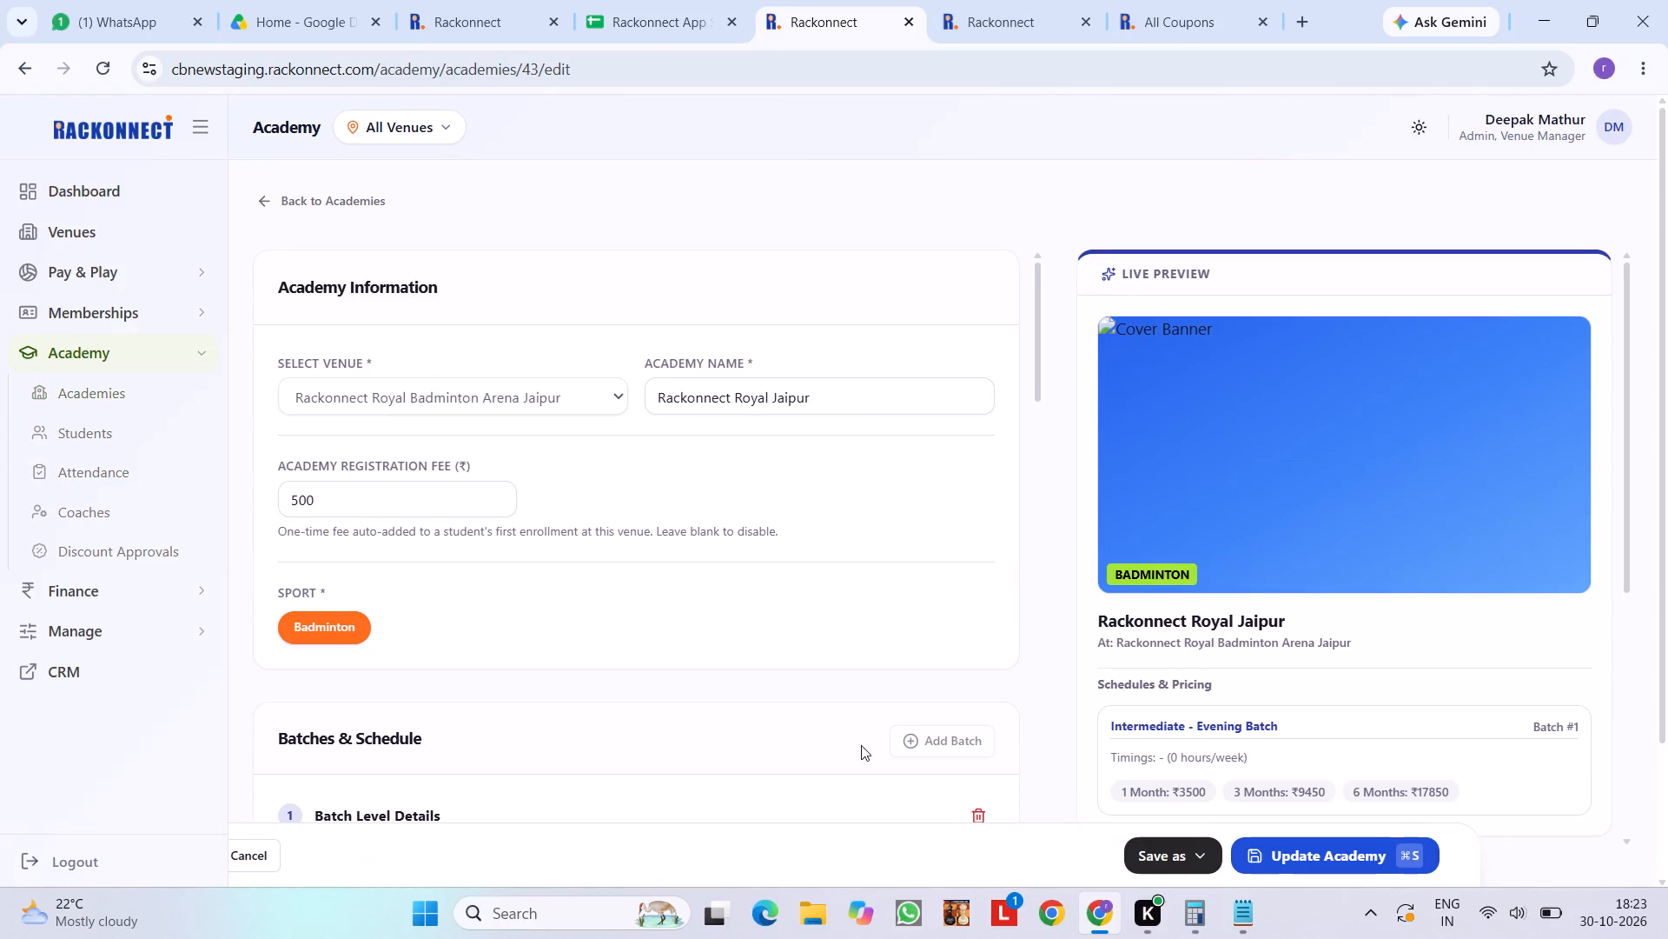
{"action": "scroll", "coordinate": [964, 701], "scroll_direction": "down", "scroll_amount": 6}
{"action": "scroll", "coordinate": [631, 715], "scroll_direction": "down", "scroll_amount": 1}
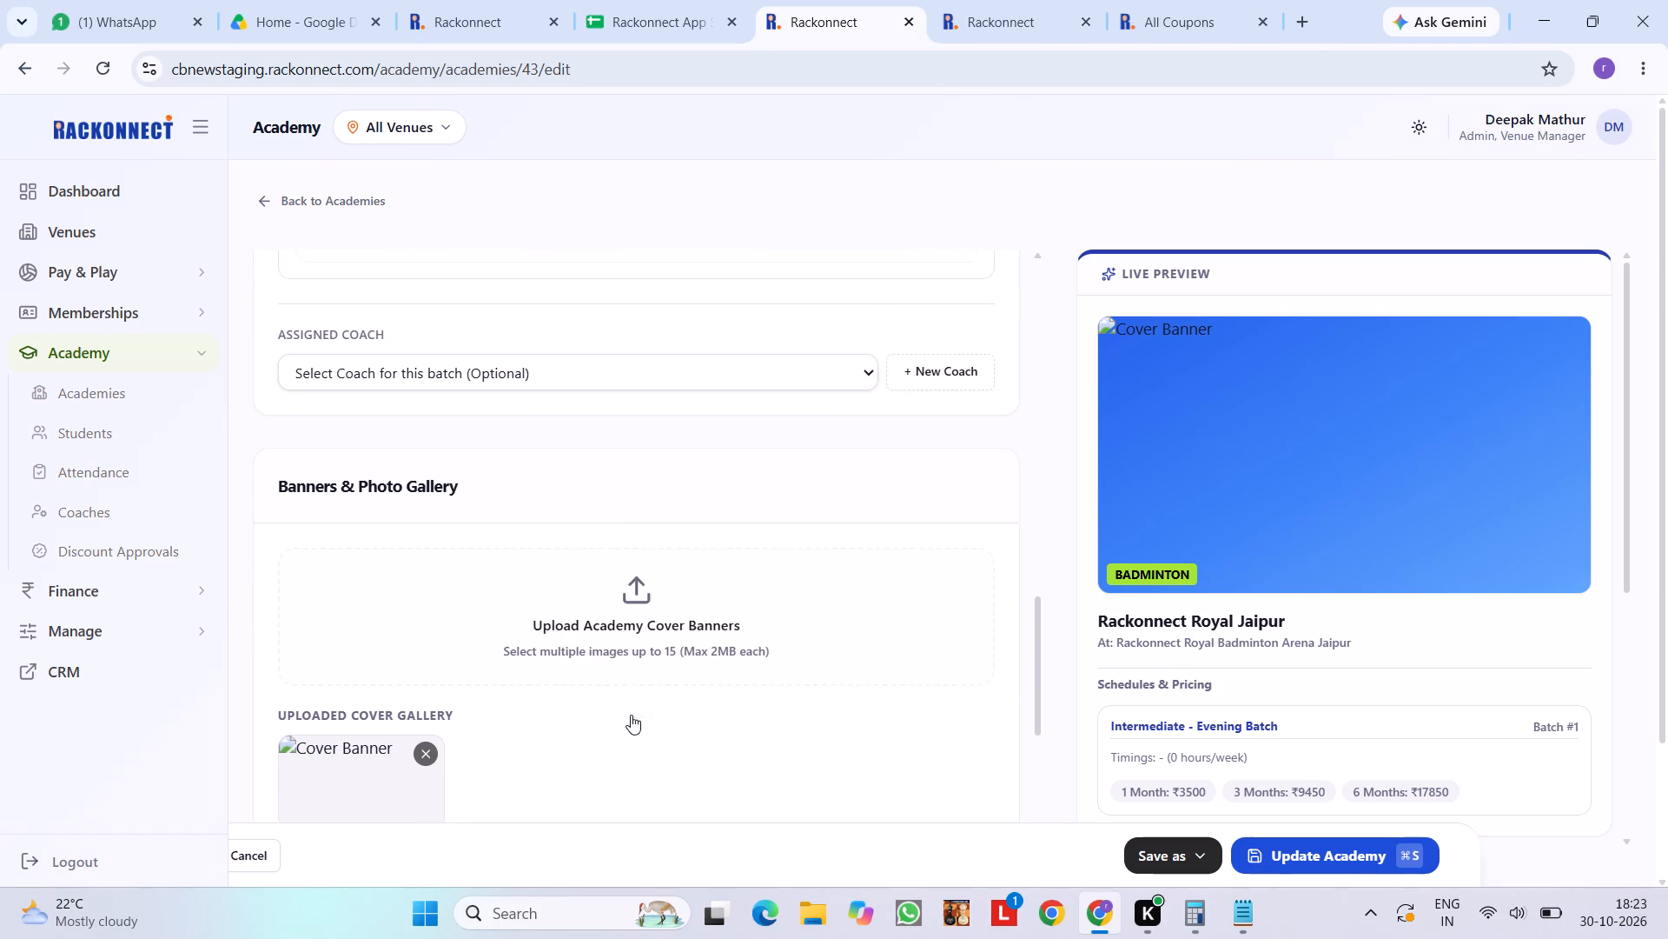
{"action": "scroll", "coordinate": [631, 715], "scroll_direction": "down", "scroll_amount": 1}
{"action": "left_click", "coordinate": [632, 553]}
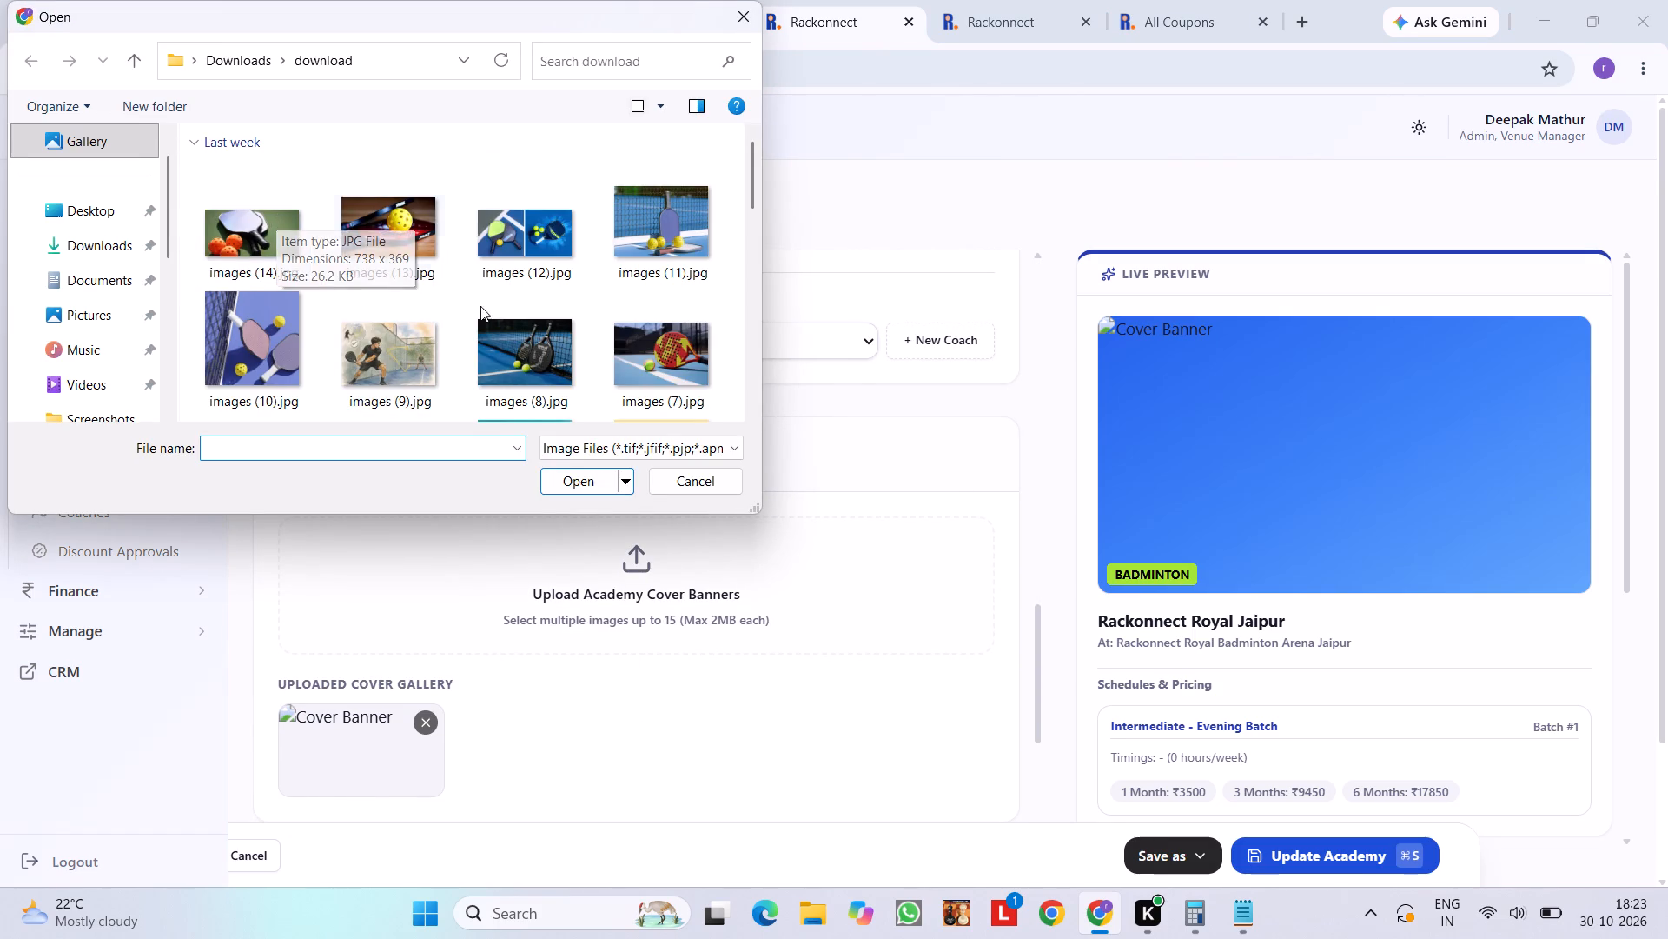
{"action": "left_click", "coordinate": [839, 386]}
{"action": "left_click", "coordinate": [750, 20]}
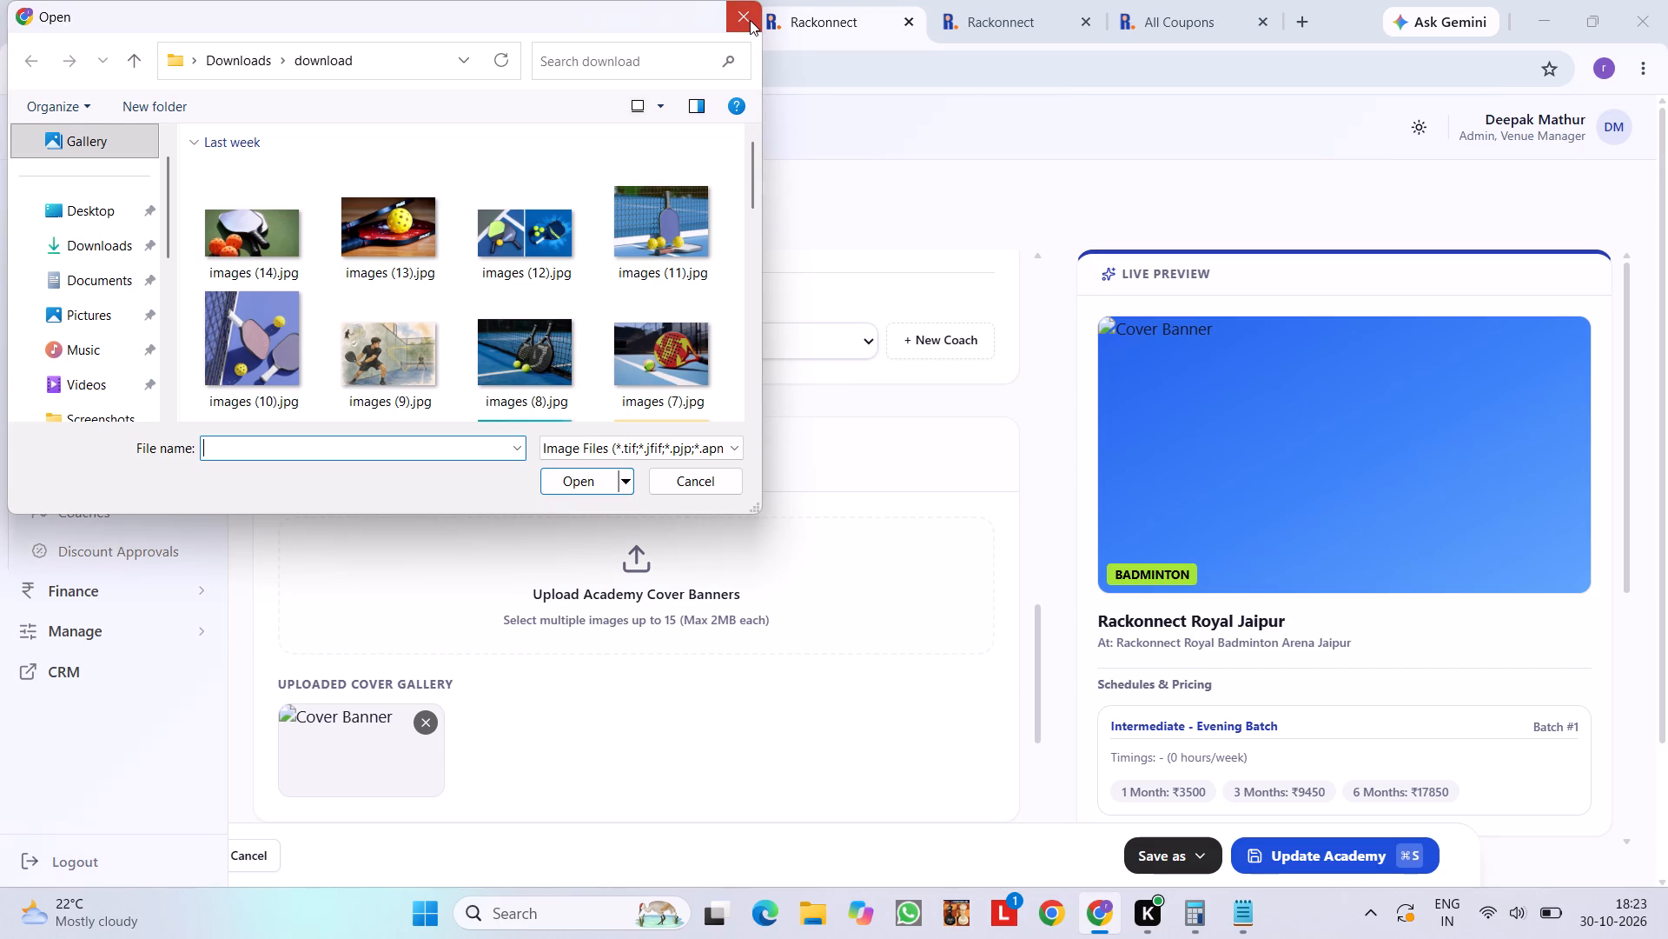
Recheck the bug 87 description in the bug sheet against the Rackonnect Royal Jaipur academy's cover gallery.
{"action": "left_click", "coordinate": [664, 0]}
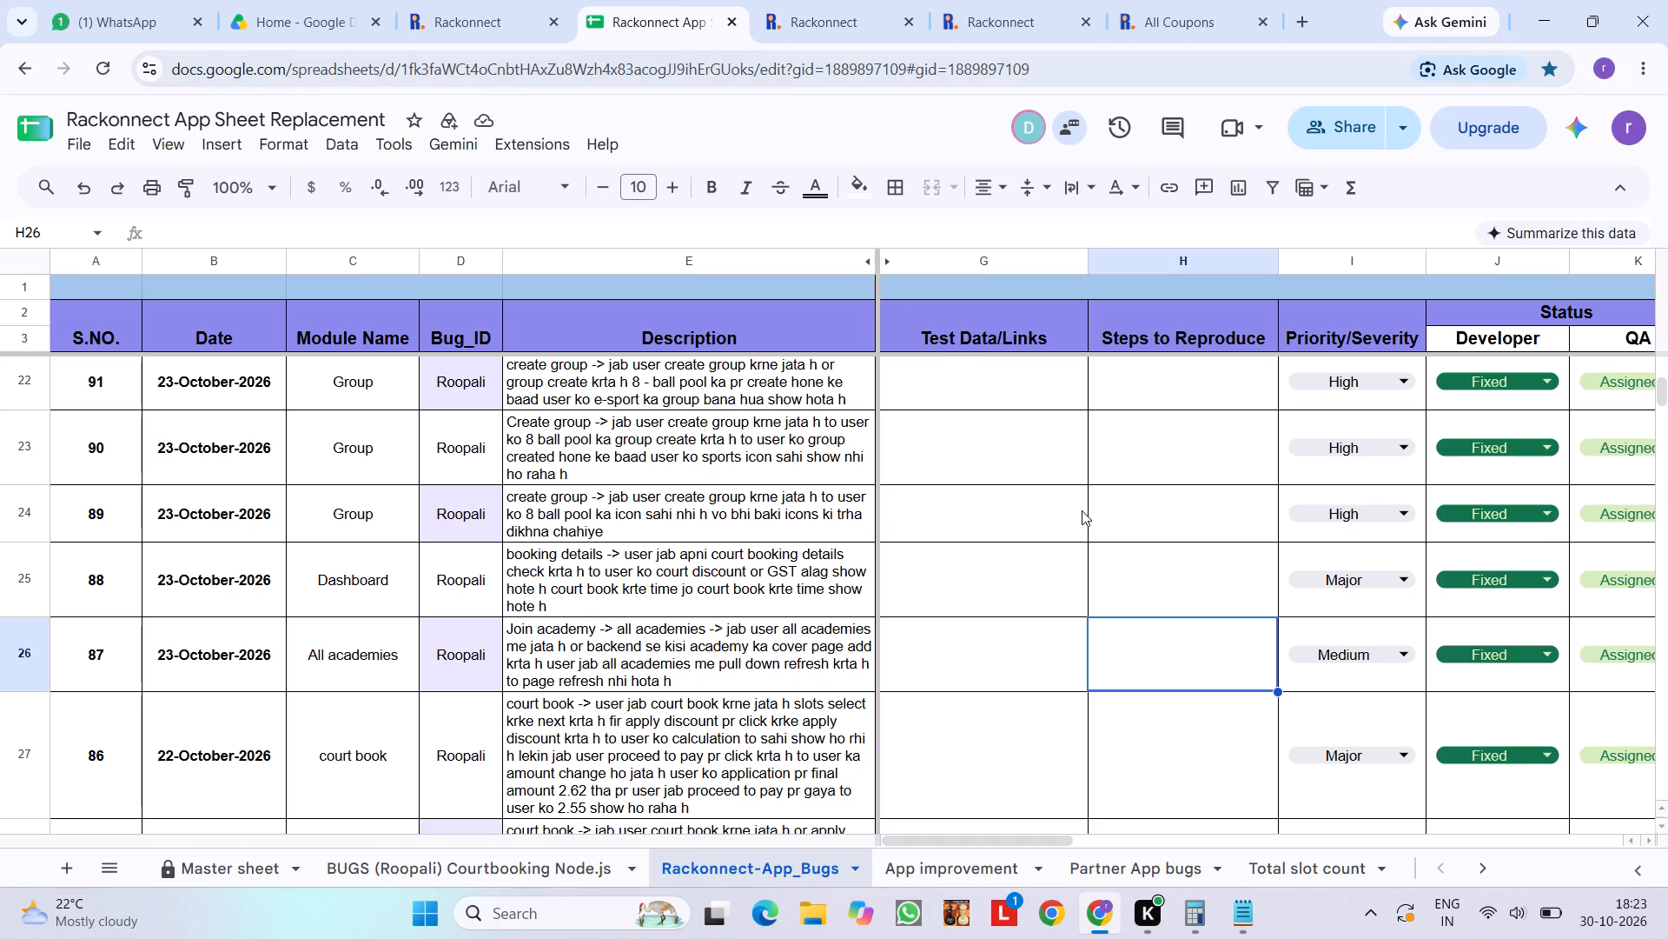
{"action": "left_click", "coordinate": [881, 0]}
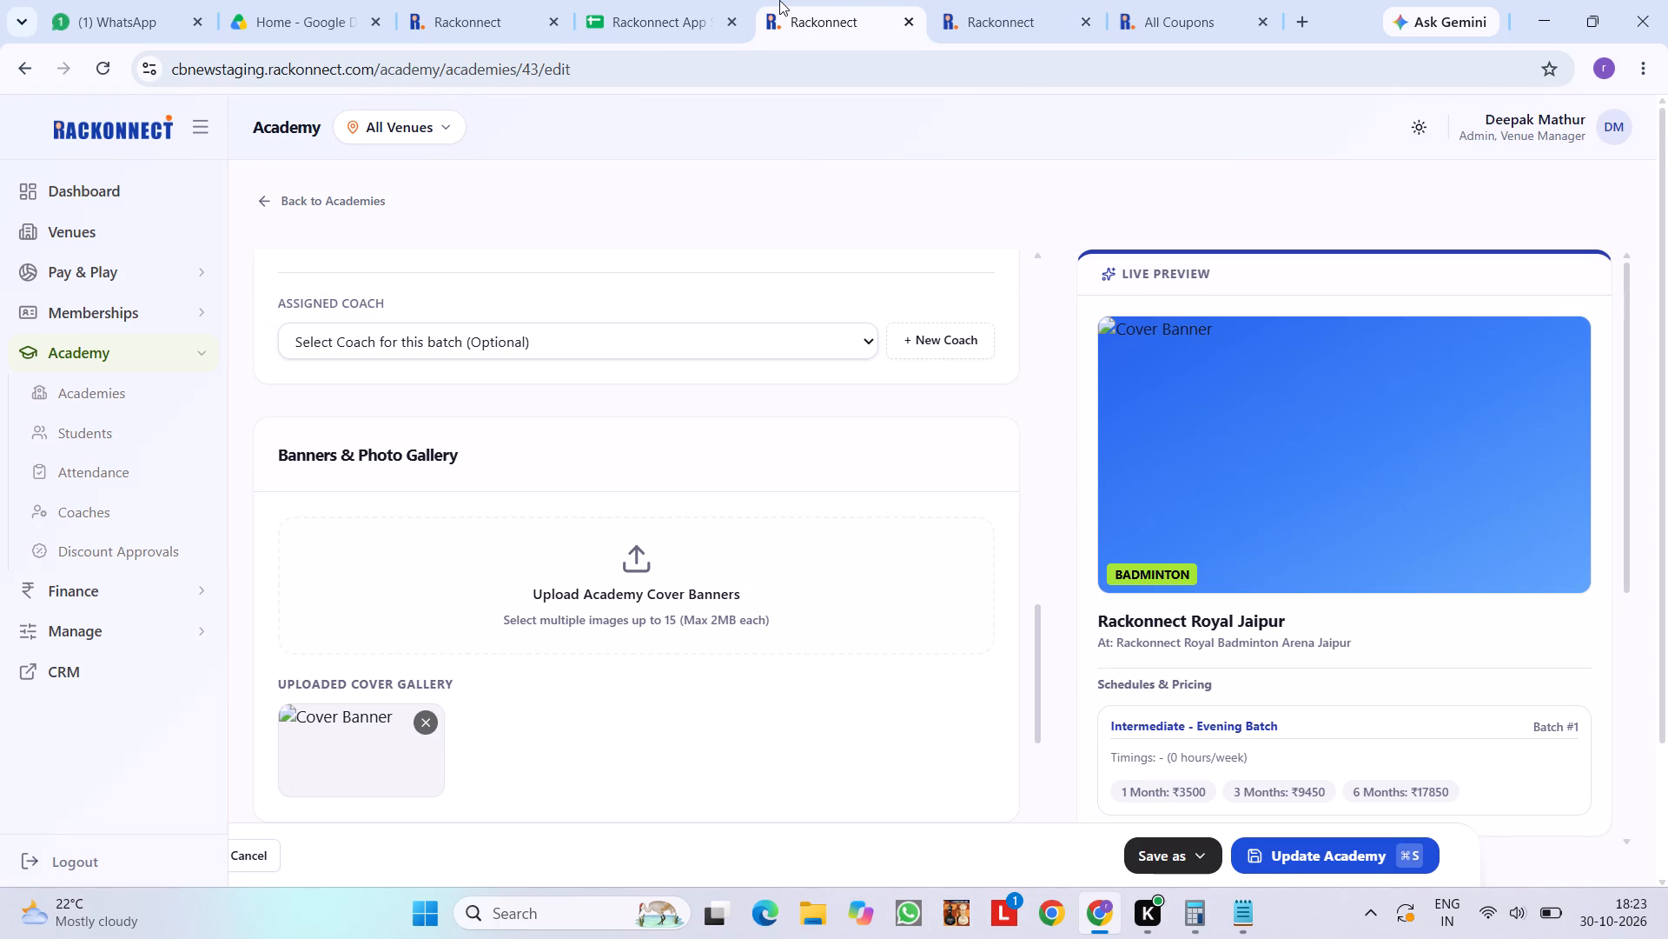
{"action": "left_click", "coordinate": [724, 0]}
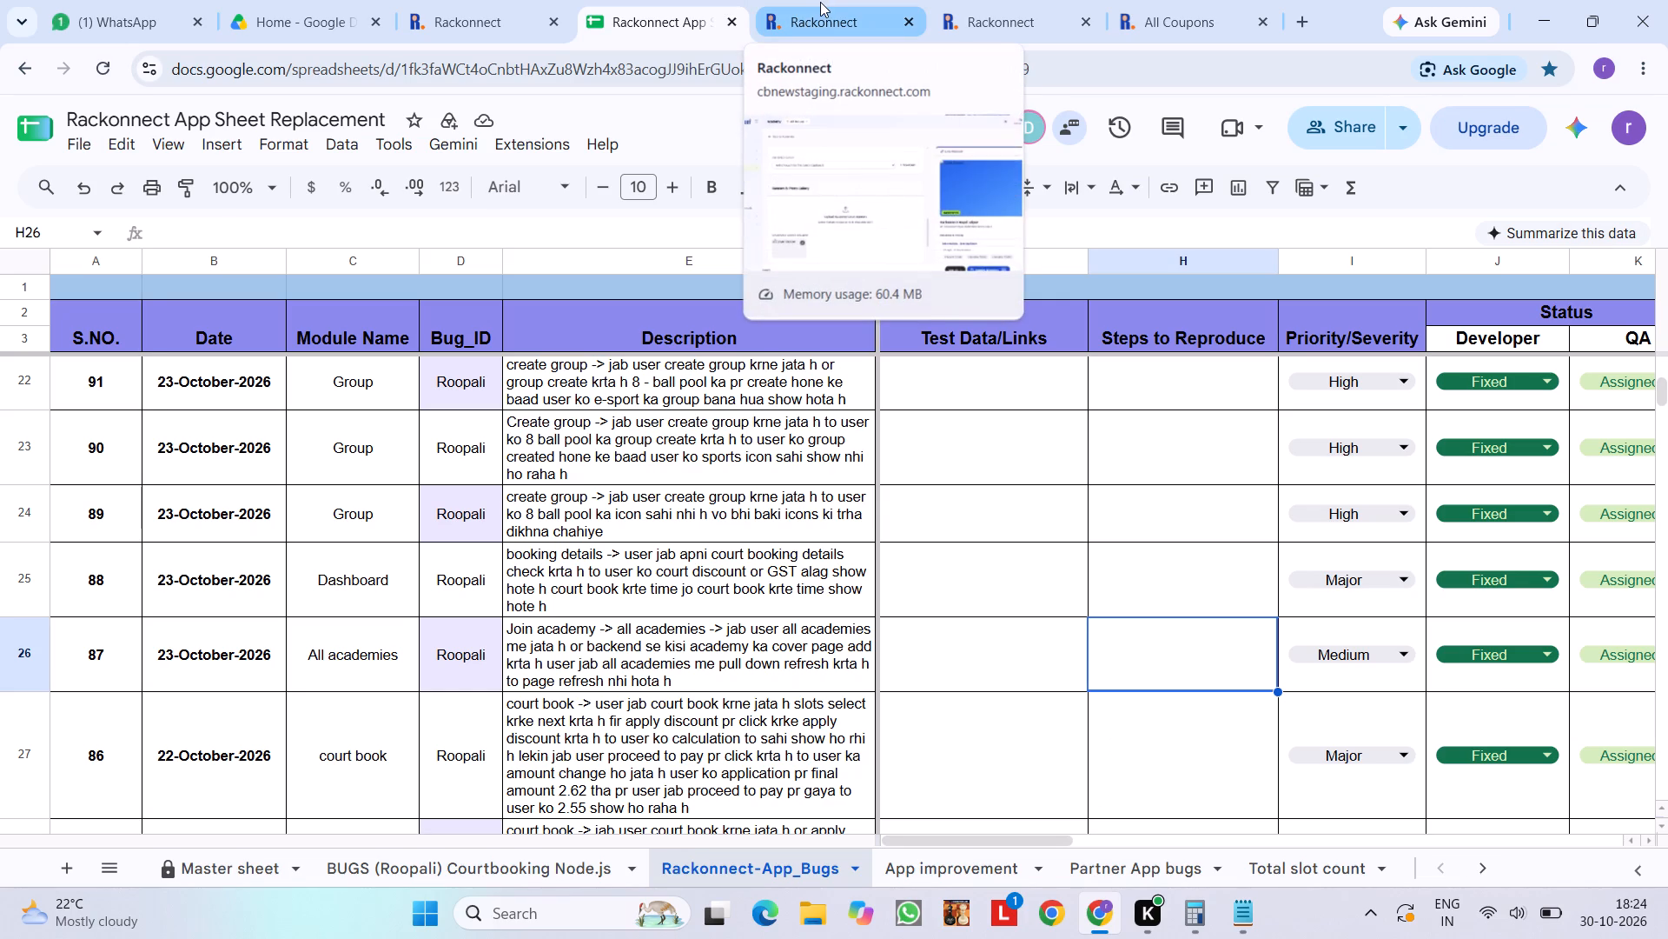
{"action": "left_click", "coordinate": [890, 0]}
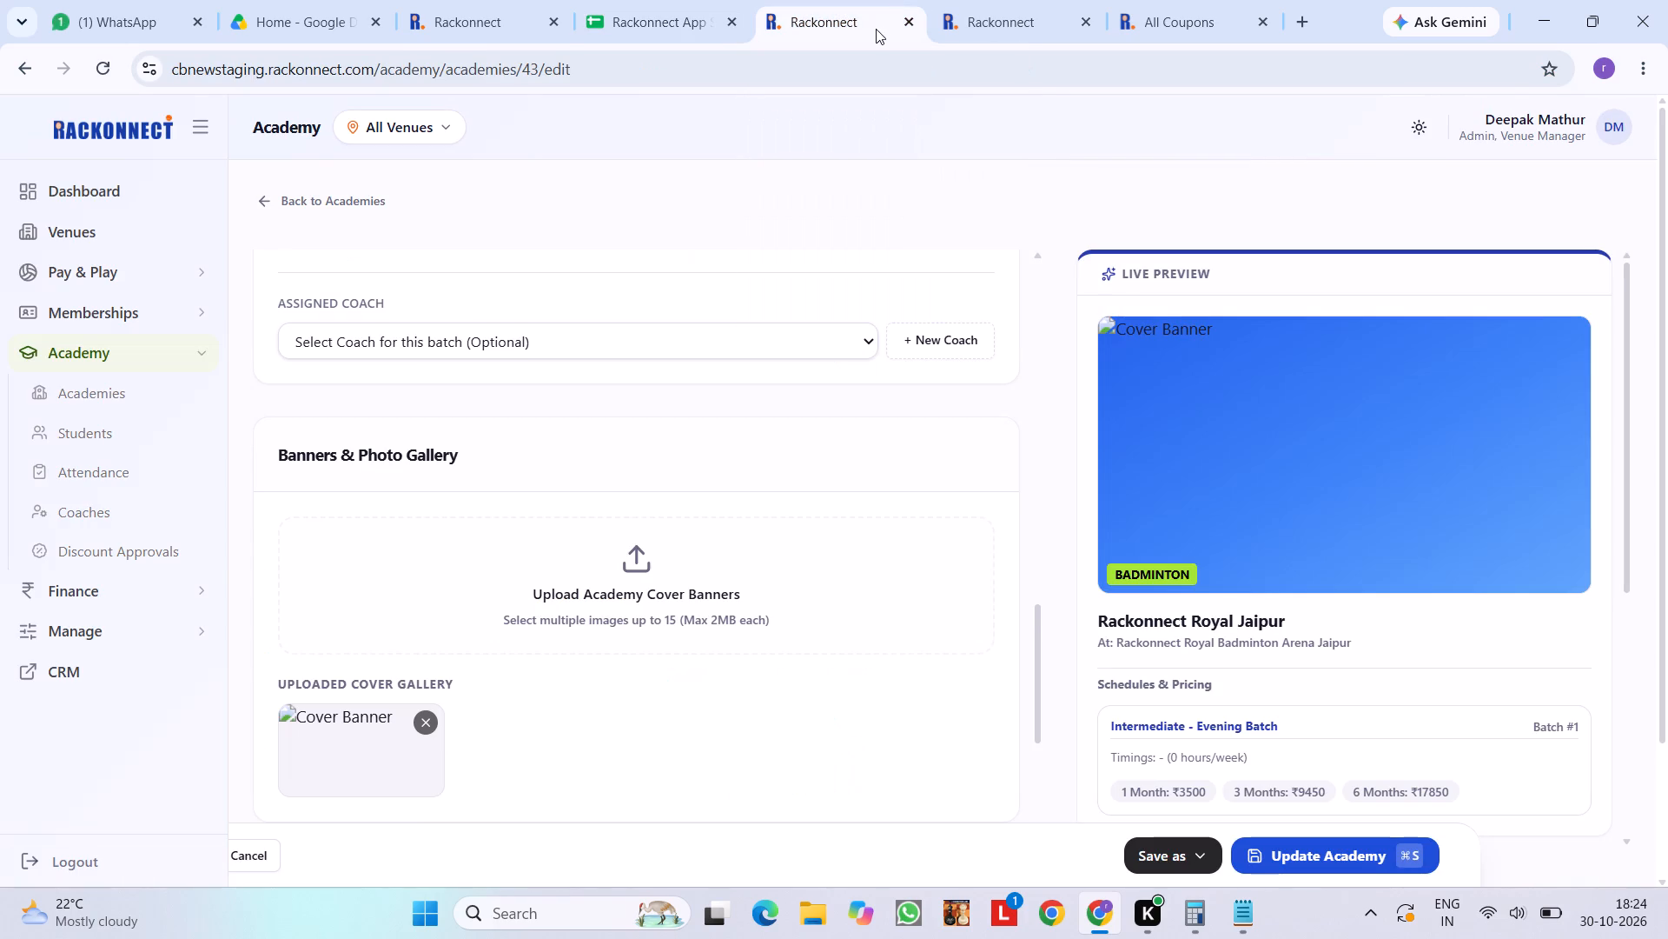
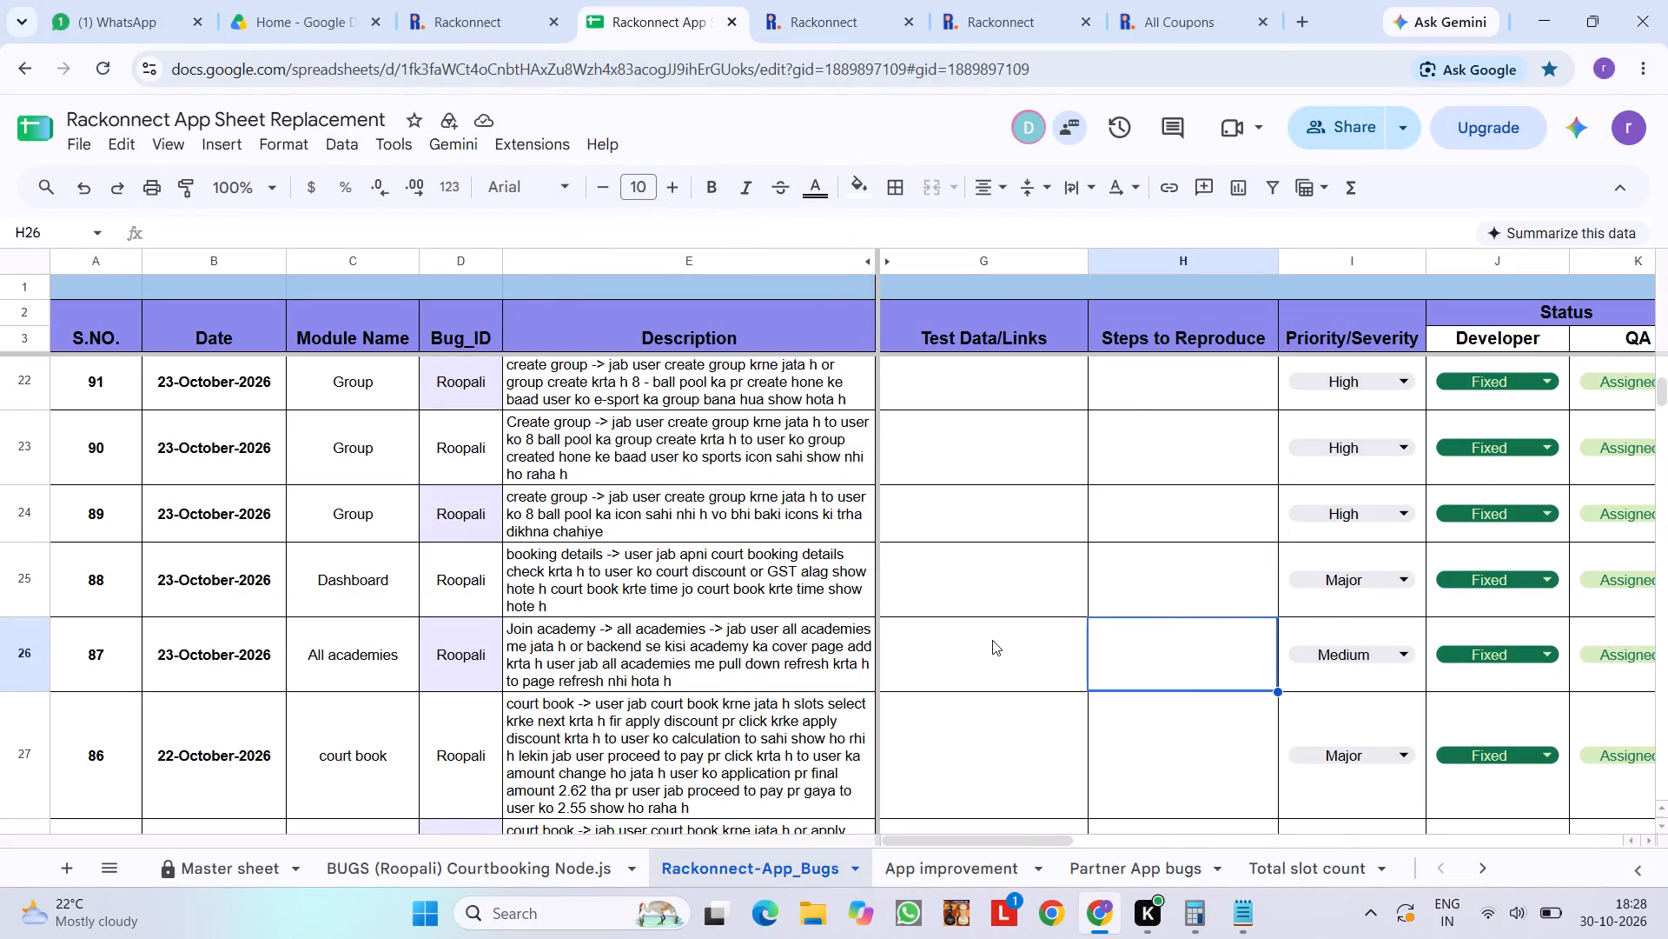
Check the end of the 30-10-2026 work update in Notepad and return to the bug sheet.
{"action": "key", "text": "alt+Tab"}
{"action": "scroll", "coordinate": [998, 648], "scroll_direction": "down", "scroll_amount": 1}
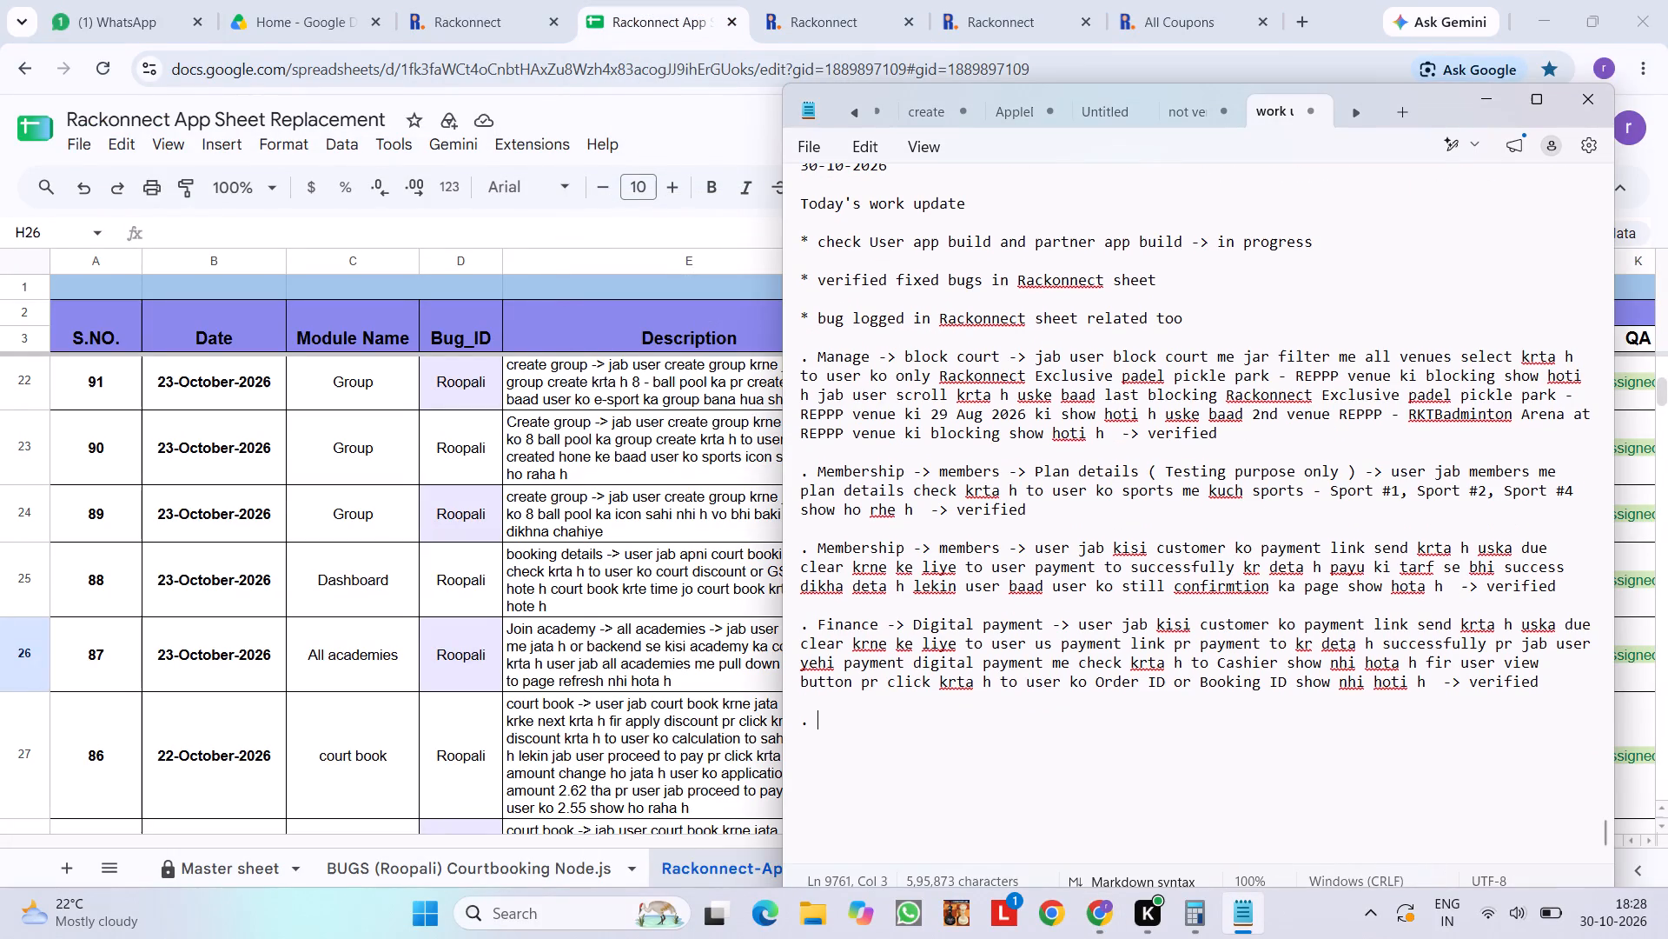
{"action": "key", "text": "alt+Tab"}
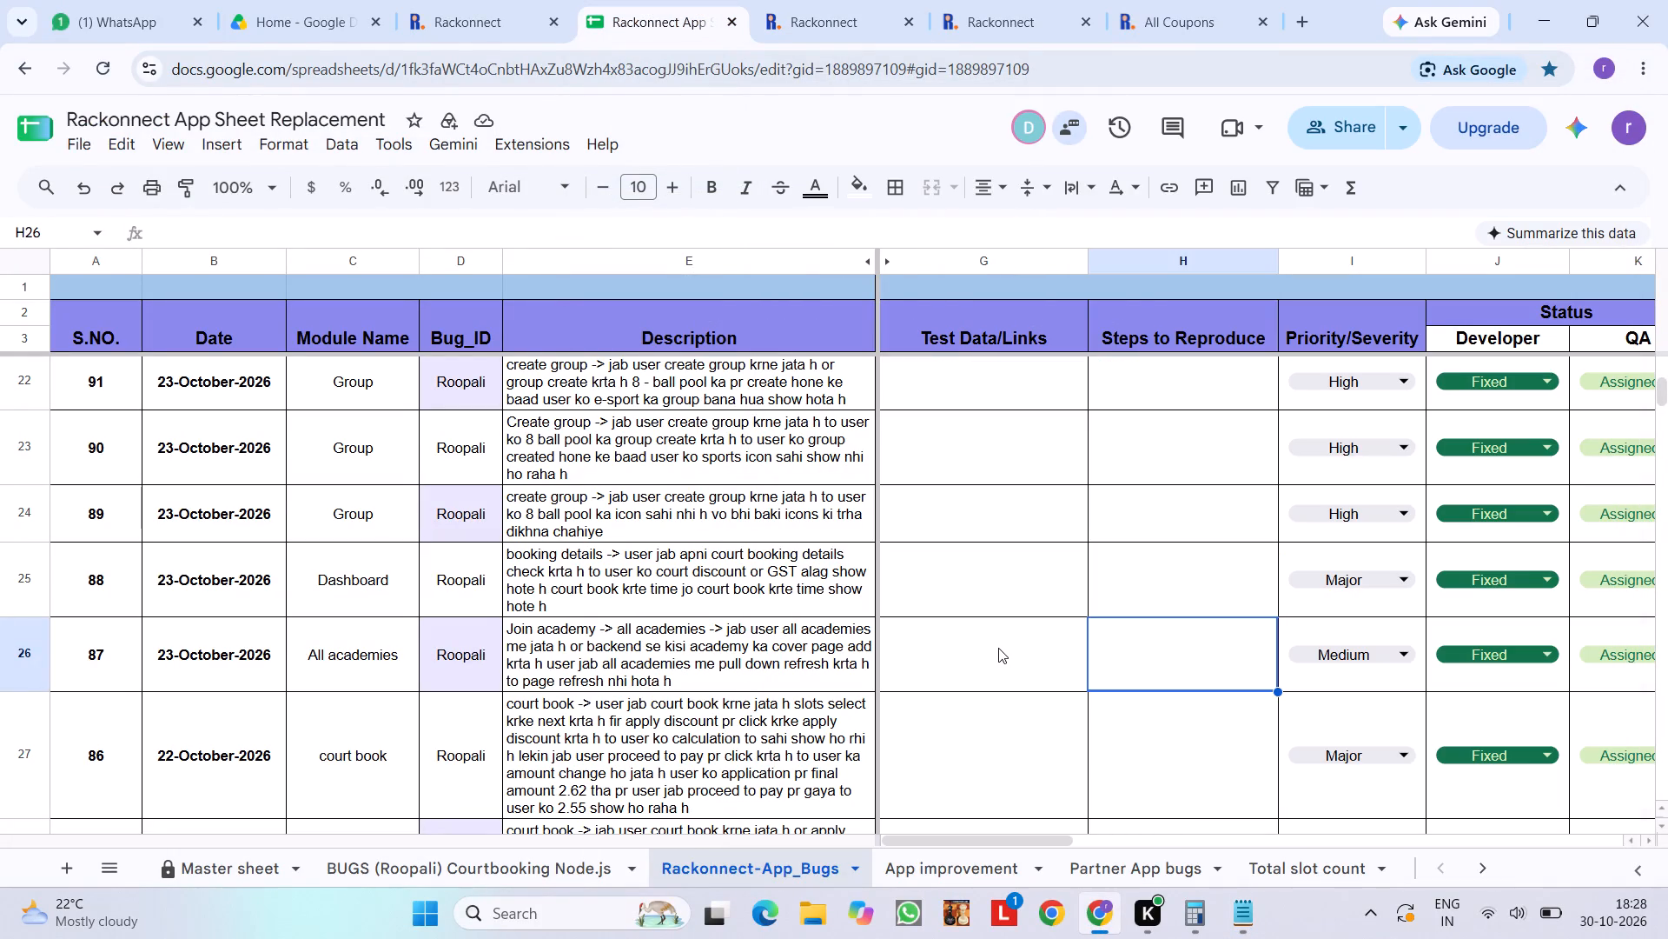